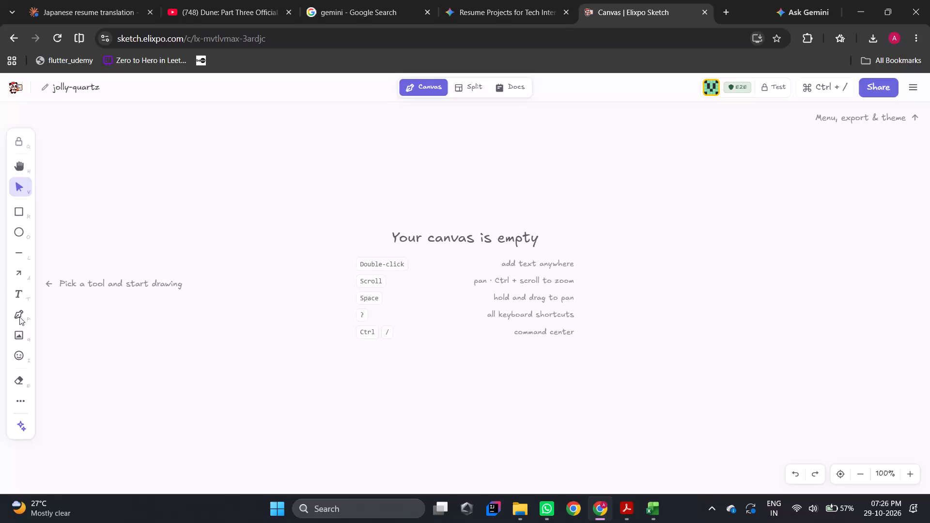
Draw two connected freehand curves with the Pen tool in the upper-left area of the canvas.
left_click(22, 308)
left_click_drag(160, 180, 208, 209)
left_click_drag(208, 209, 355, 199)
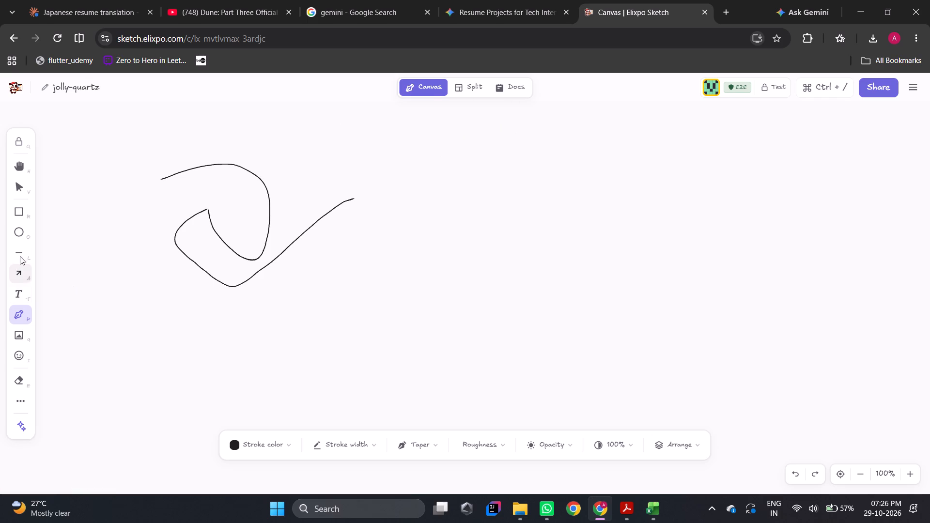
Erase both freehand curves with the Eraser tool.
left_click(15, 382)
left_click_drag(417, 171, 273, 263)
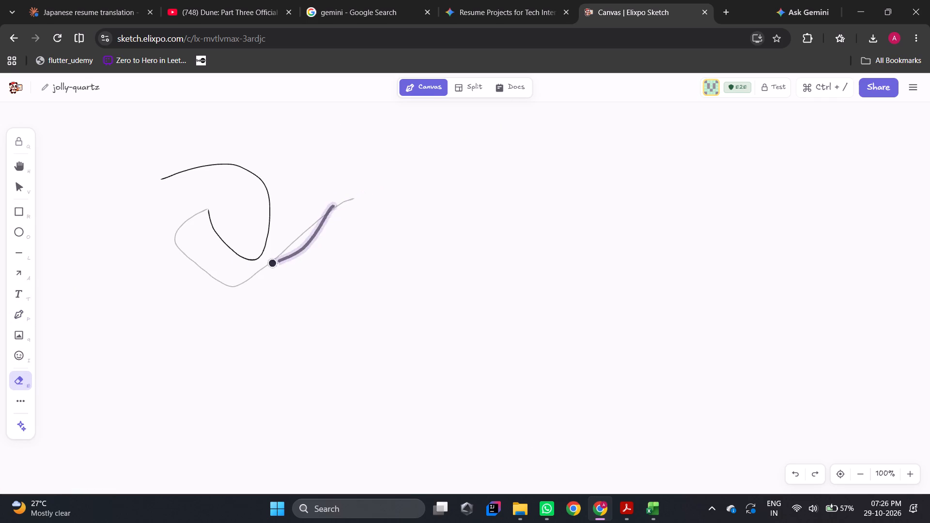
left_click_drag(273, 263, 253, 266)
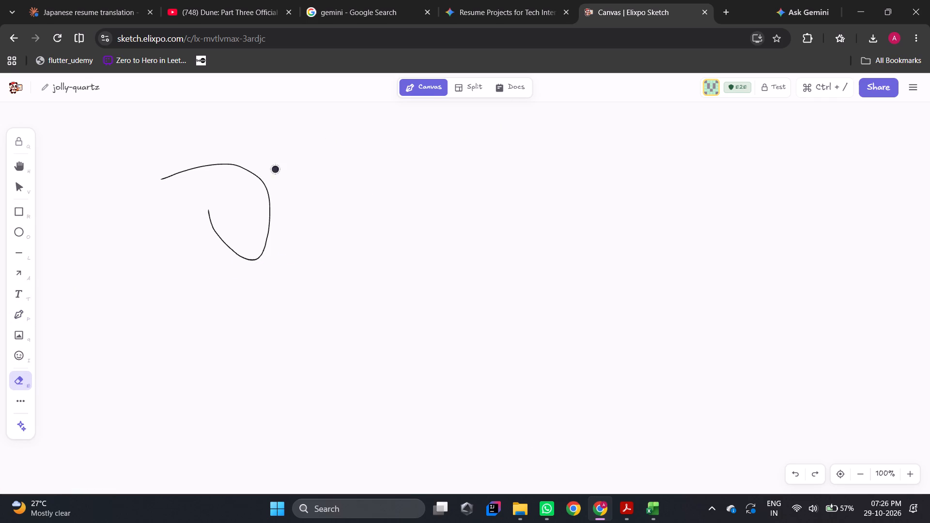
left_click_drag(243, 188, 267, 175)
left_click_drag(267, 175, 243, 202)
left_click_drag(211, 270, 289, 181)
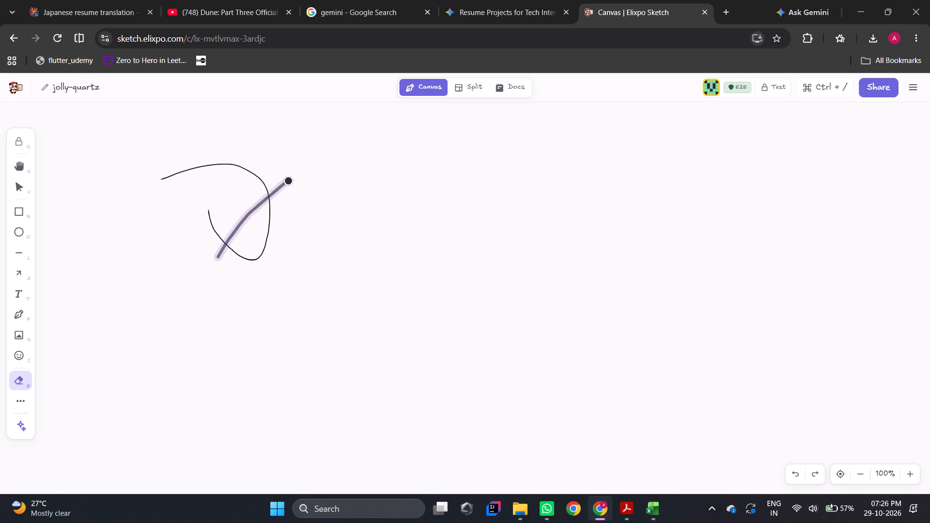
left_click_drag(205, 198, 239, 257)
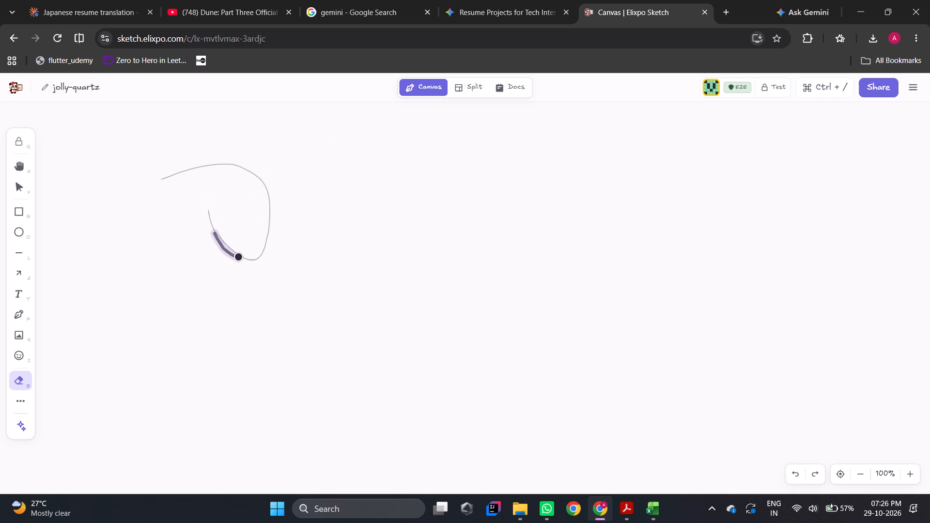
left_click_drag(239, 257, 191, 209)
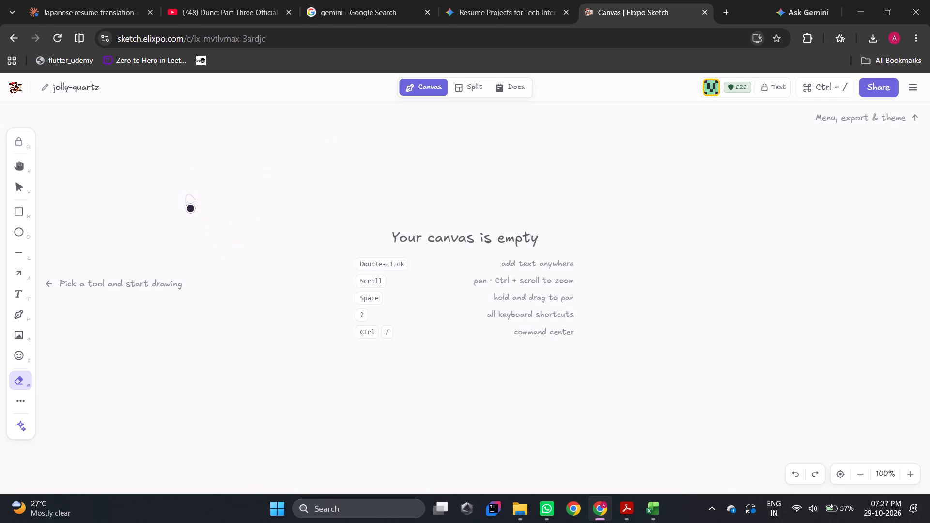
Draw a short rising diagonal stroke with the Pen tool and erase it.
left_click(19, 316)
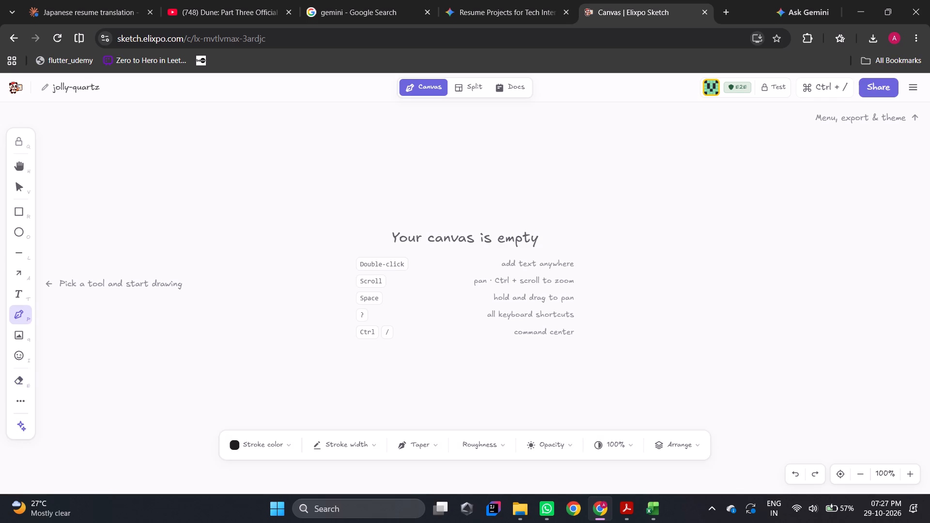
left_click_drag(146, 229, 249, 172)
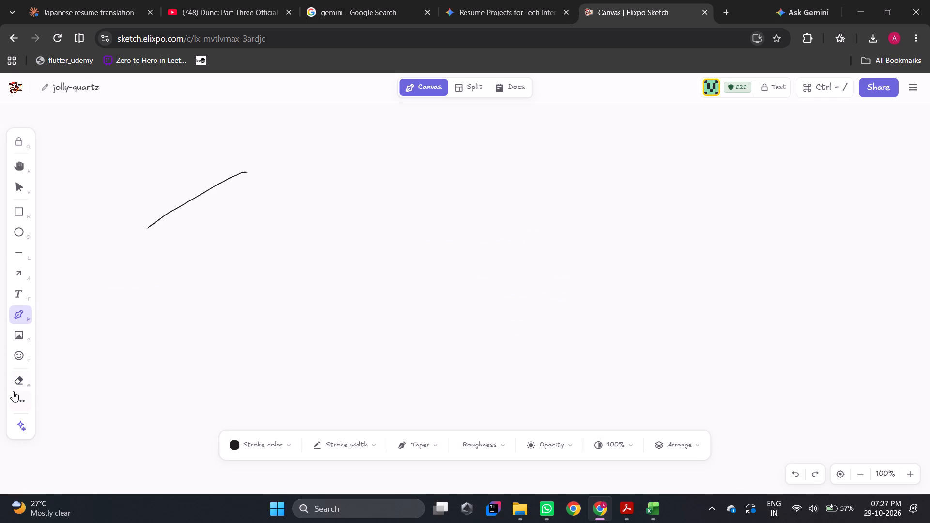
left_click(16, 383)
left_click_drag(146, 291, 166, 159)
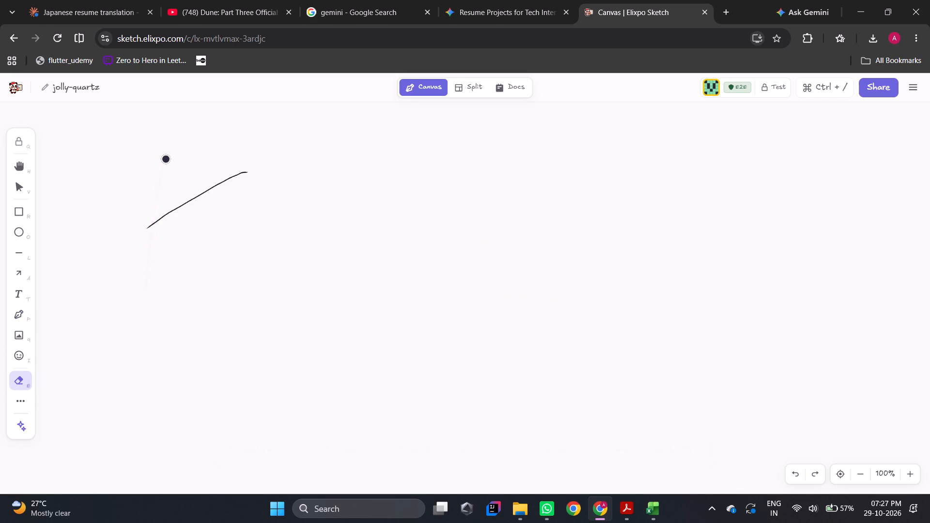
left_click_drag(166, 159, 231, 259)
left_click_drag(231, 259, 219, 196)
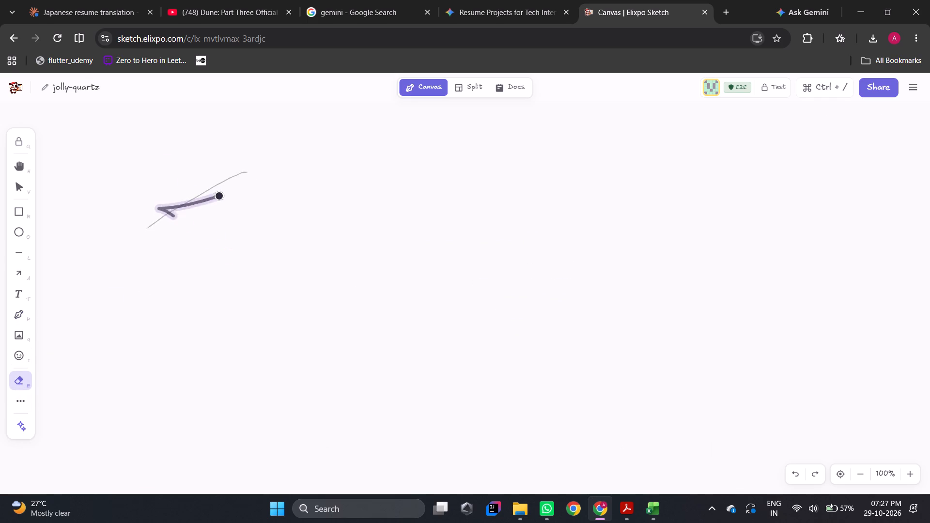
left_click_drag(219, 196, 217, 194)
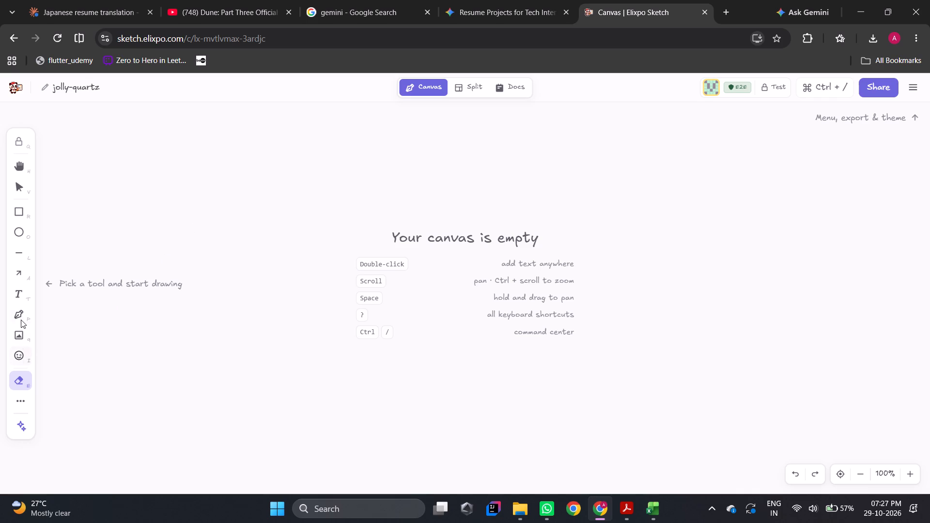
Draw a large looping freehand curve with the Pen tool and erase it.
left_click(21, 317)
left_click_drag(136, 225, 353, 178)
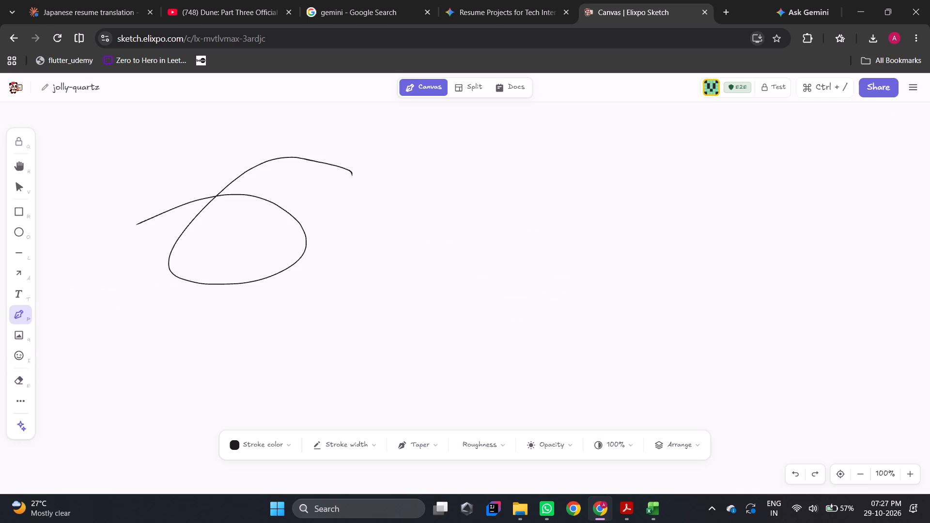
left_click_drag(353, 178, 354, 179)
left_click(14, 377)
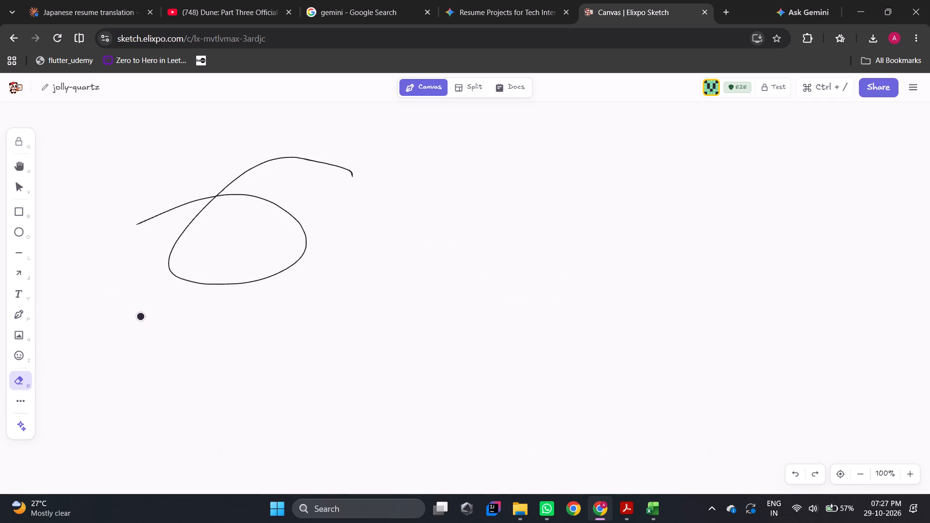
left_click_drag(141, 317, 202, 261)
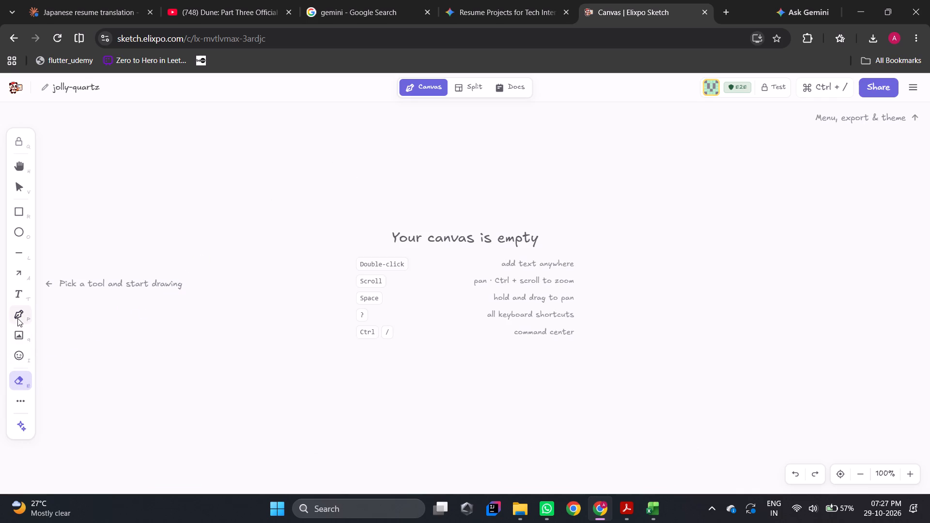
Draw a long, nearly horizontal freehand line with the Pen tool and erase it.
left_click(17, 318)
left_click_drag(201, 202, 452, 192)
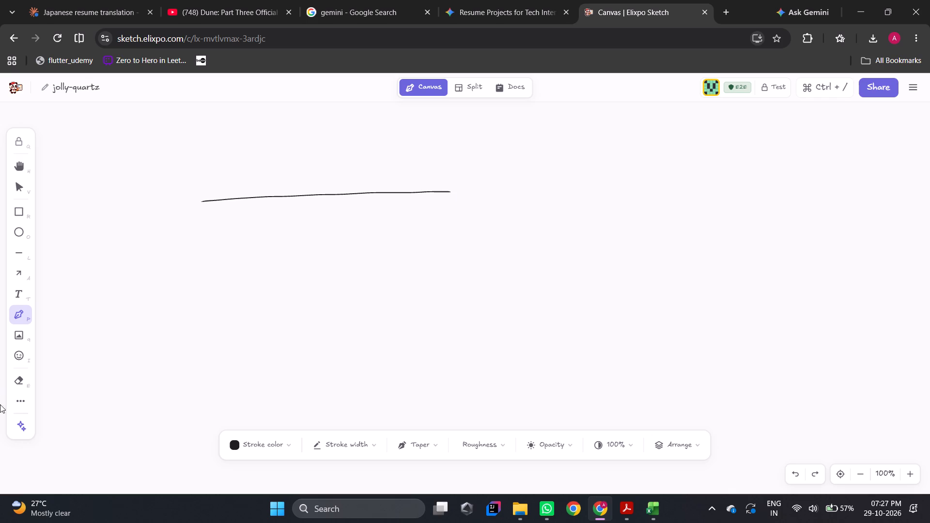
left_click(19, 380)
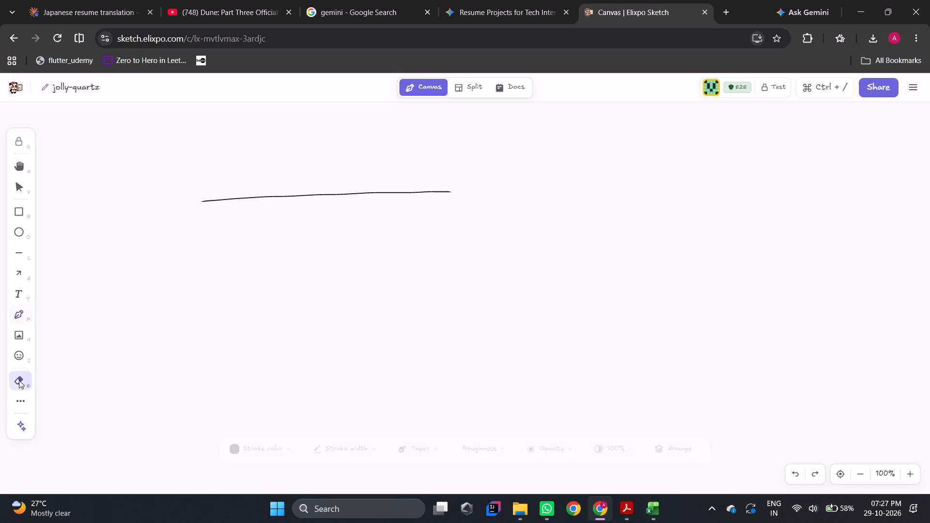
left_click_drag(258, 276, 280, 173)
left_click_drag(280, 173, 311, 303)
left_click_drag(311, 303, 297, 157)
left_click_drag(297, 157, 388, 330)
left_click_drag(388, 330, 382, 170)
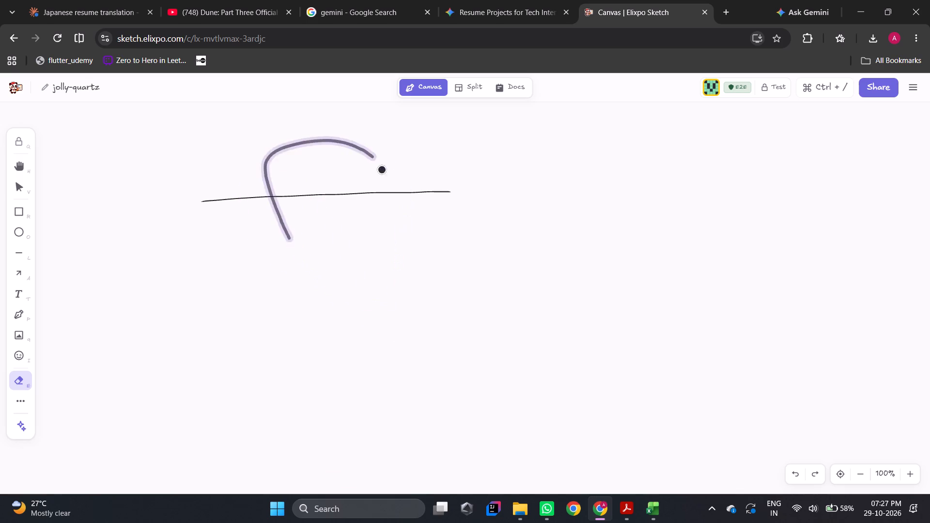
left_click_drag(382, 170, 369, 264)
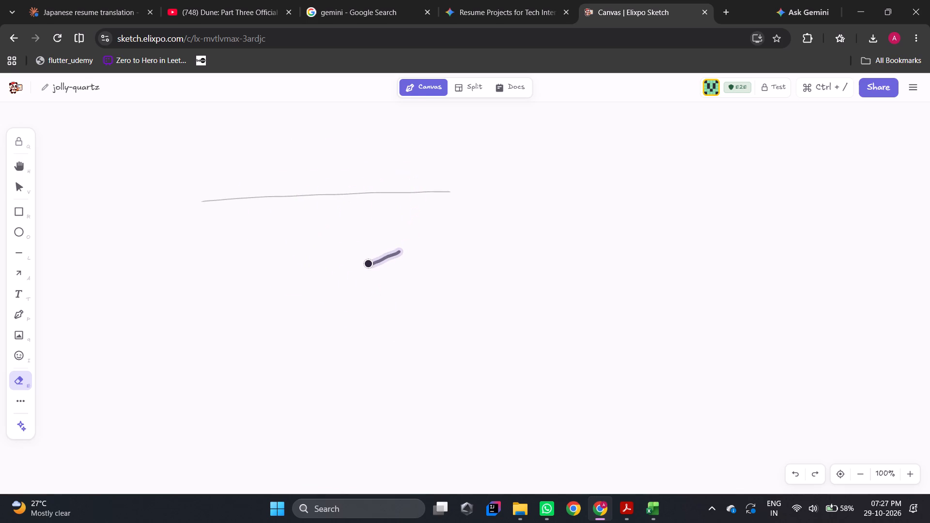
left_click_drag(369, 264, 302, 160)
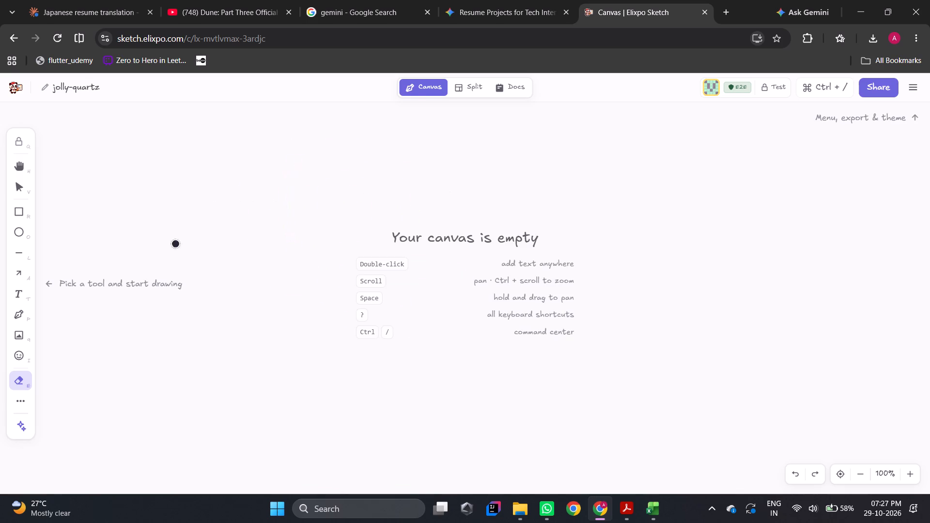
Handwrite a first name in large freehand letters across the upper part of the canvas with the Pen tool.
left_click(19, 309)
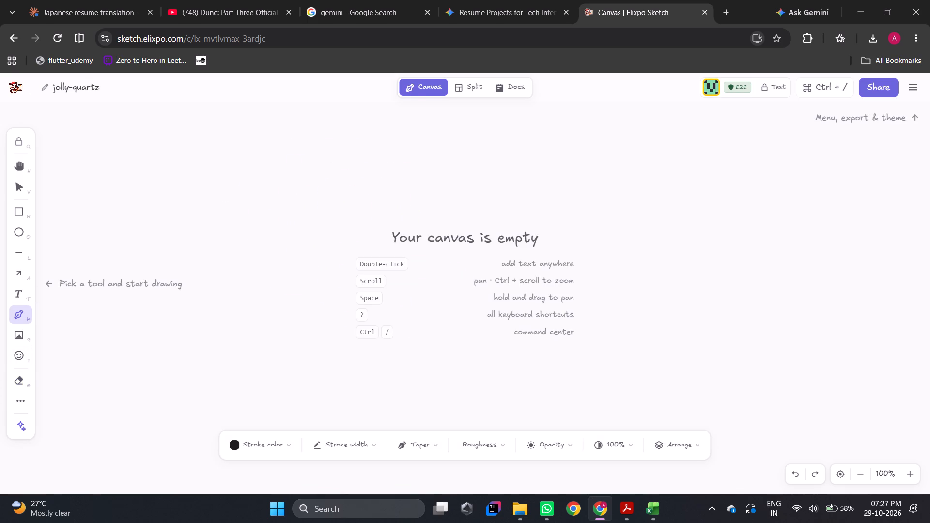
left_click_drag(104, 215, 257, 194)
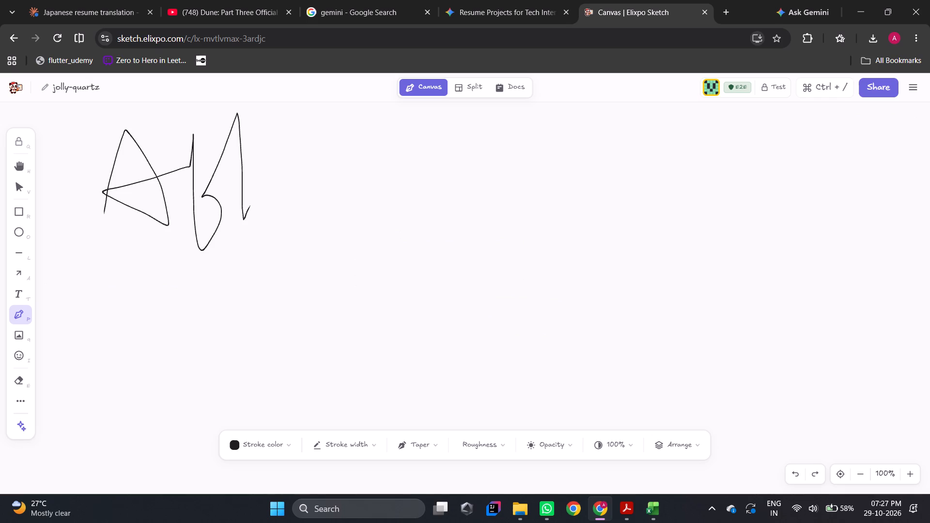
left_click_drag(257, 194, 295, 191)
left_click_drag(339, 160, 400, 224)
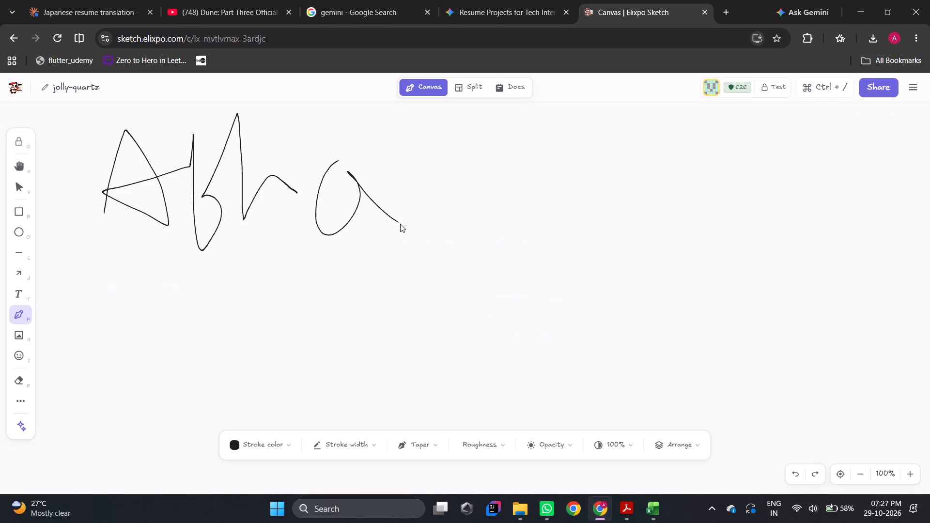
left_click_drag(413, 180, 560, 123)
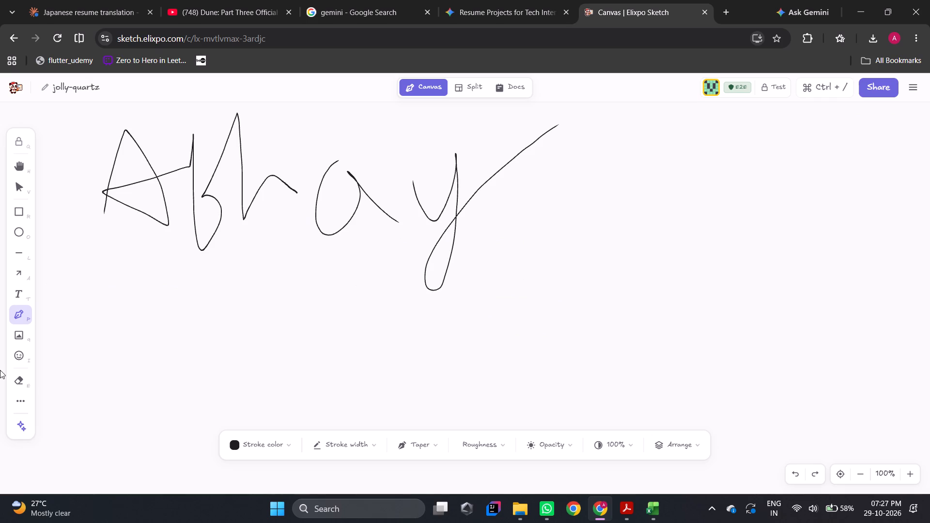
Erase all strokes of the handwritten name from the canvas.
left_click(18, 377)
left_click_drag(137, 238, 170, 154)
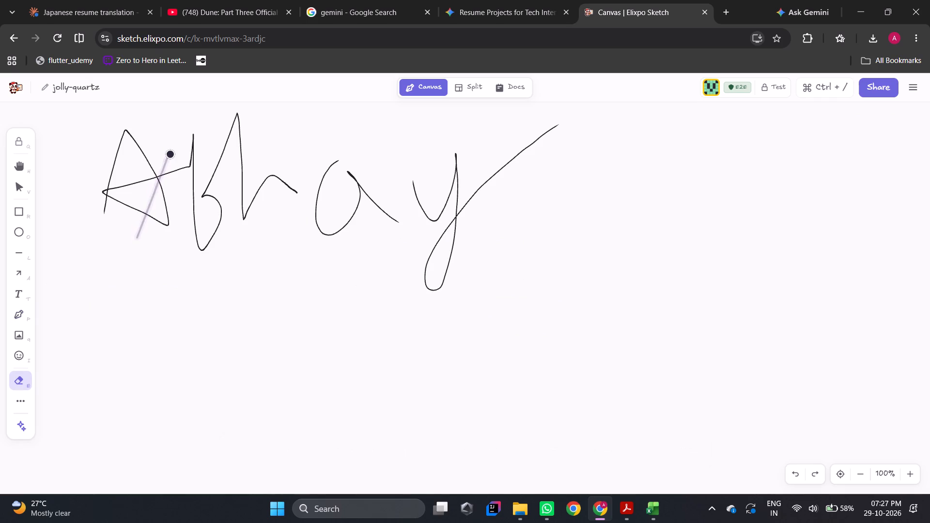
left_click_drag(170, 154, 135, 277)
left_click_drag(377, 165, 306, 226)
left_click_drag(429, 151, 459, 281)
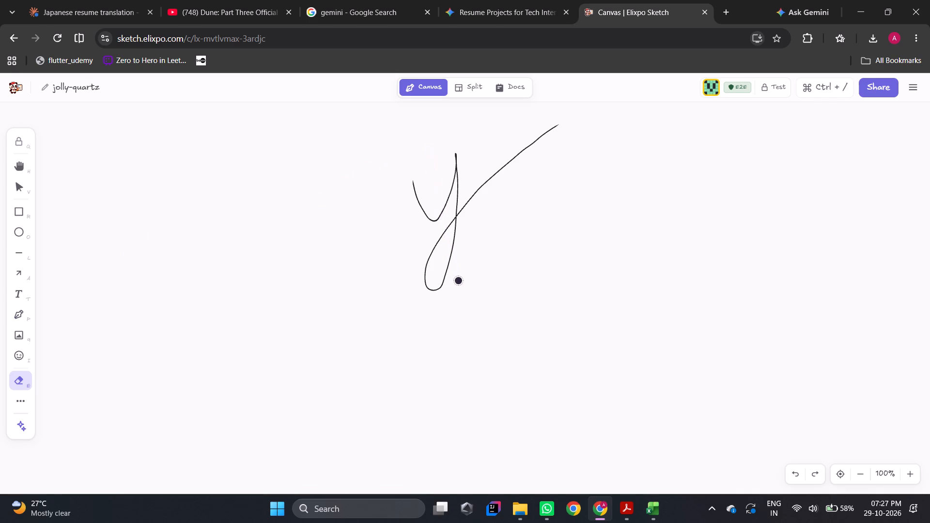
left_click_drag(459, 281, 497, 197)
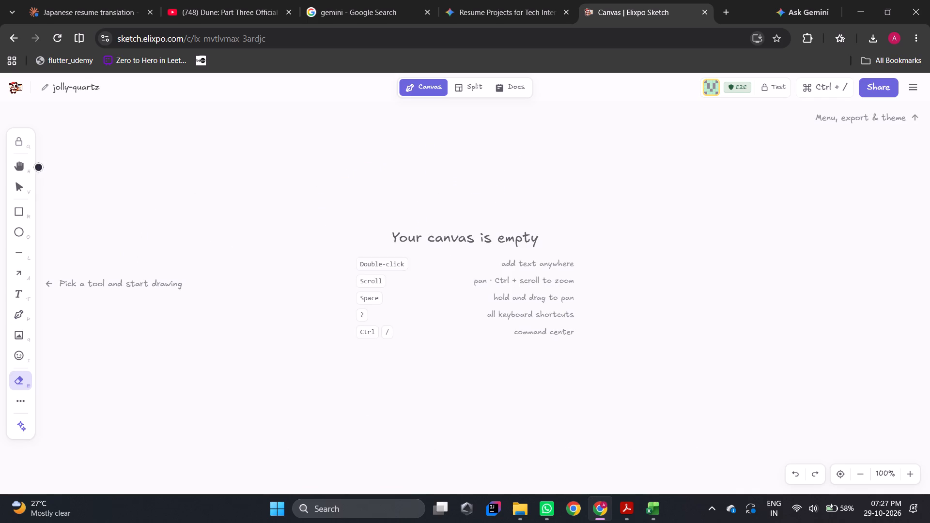
Turn on the tool lock and try an eraser stroke on the empty canvas.
left_click(22, 144)
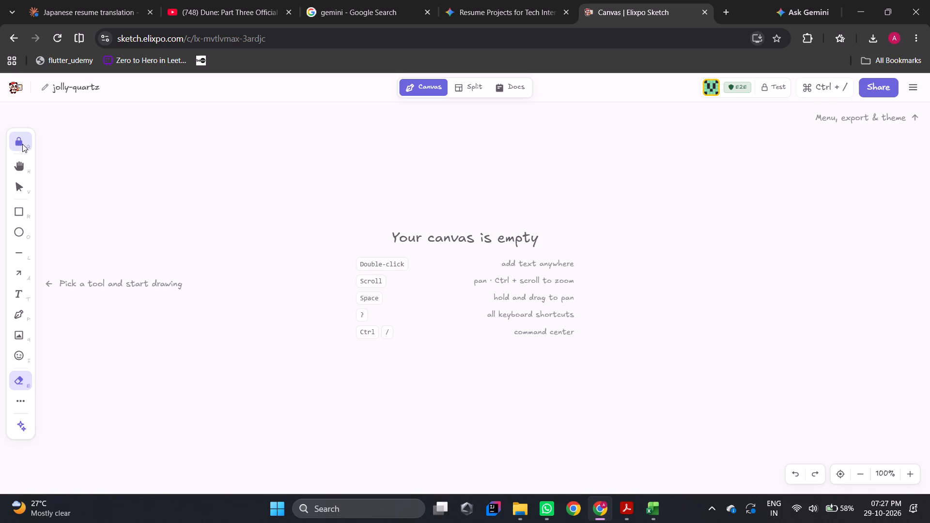
left_click_drag(65, 183, 124, 217)
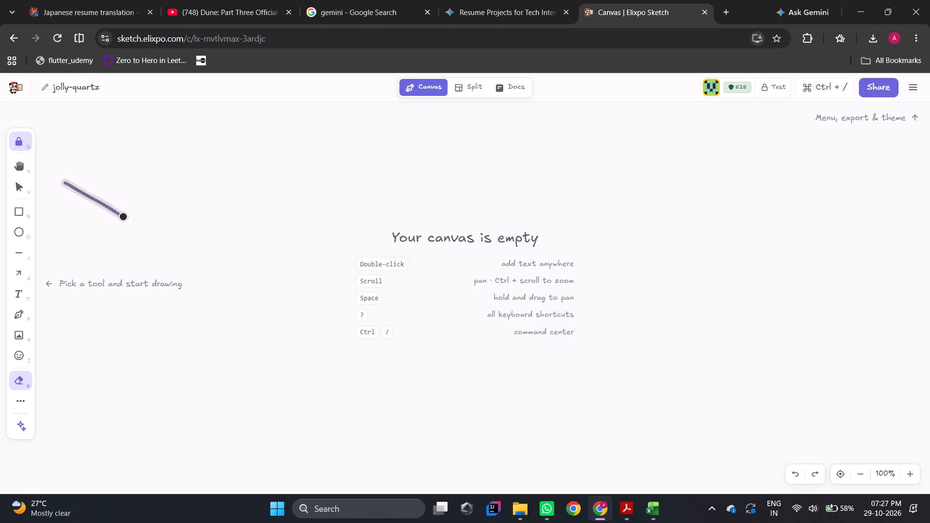
Draw three progressively smaller rectangles stepping diagonally down to the right, nearly touching corner to corner.
left_click(20, 168)
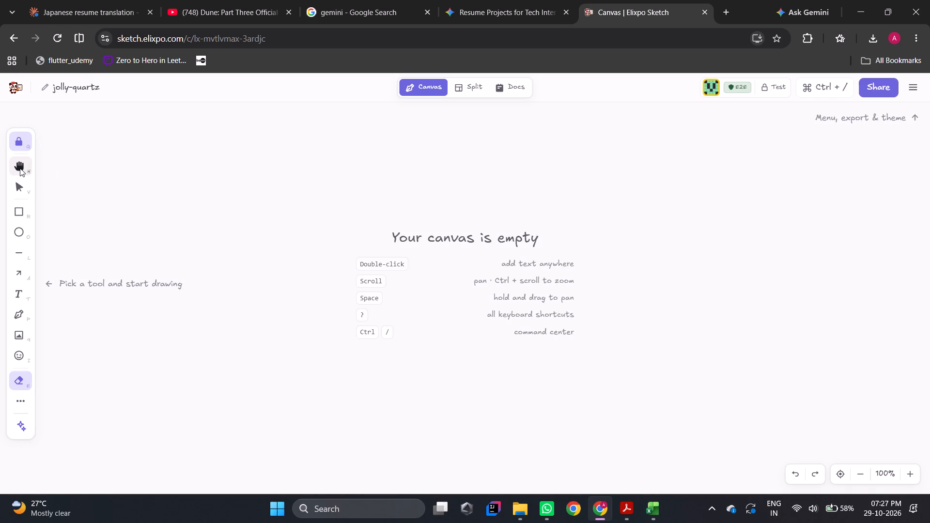
left_click_drag(88, 159, 136, 195)
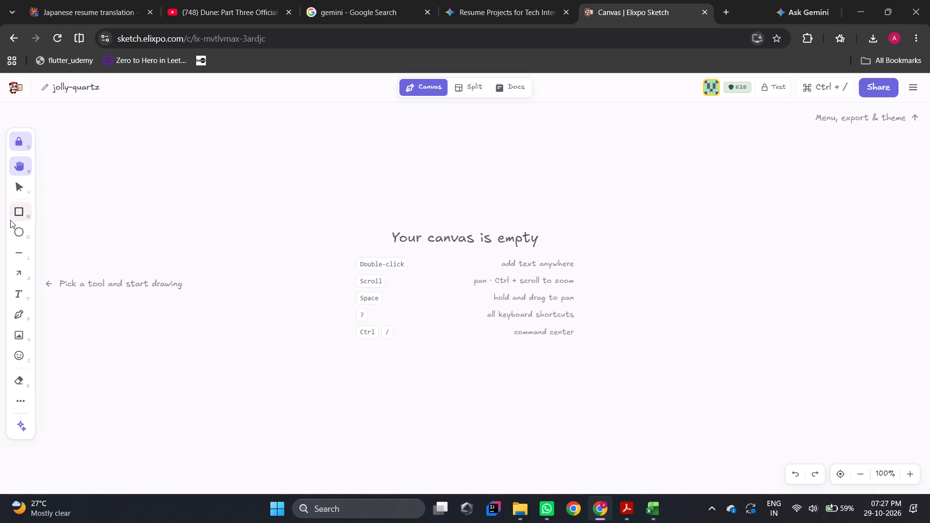
left_click(10, 220)
left_click_drag(115, 138, 211, 233)
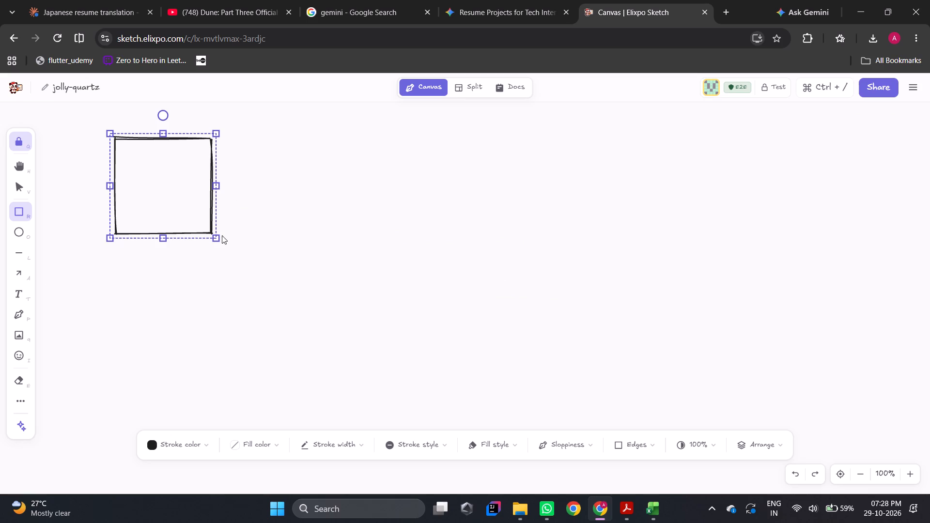
left_click_drag(217, 237, 279, 293)
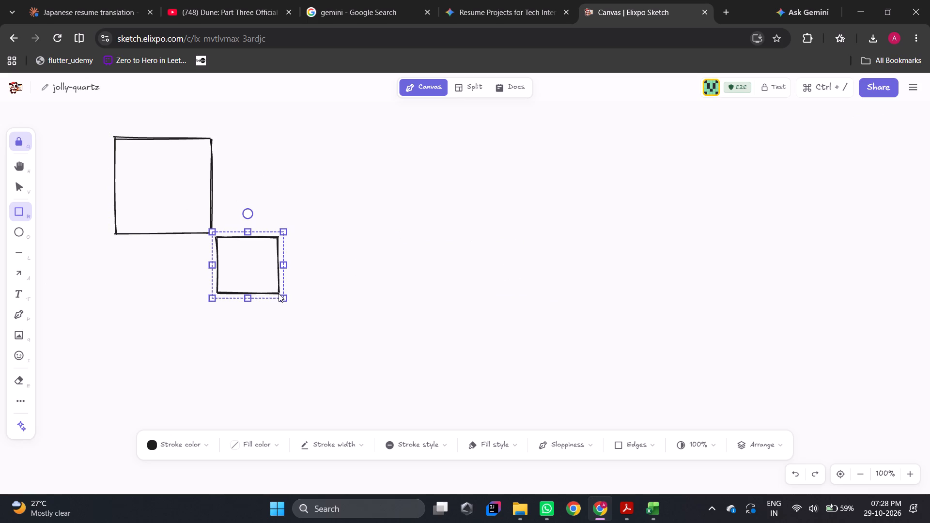
left_click_drag(283, 298, 330, 336)
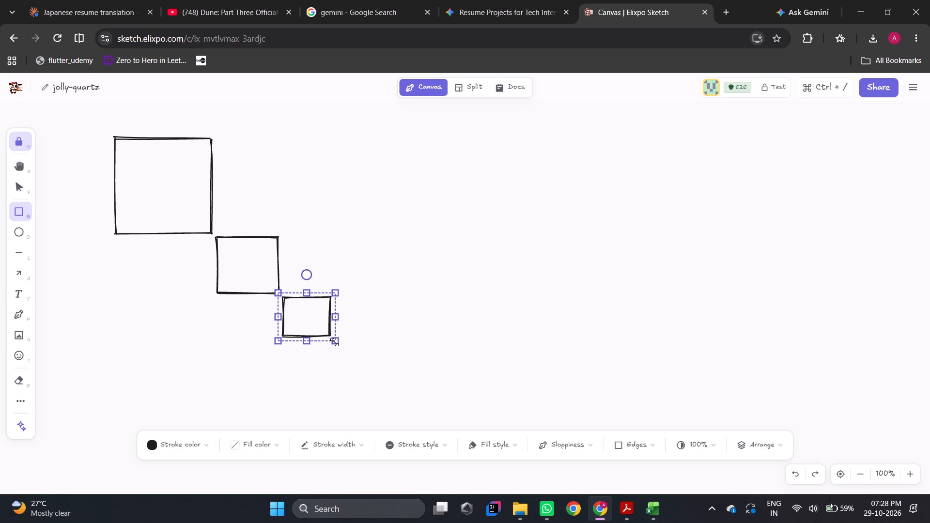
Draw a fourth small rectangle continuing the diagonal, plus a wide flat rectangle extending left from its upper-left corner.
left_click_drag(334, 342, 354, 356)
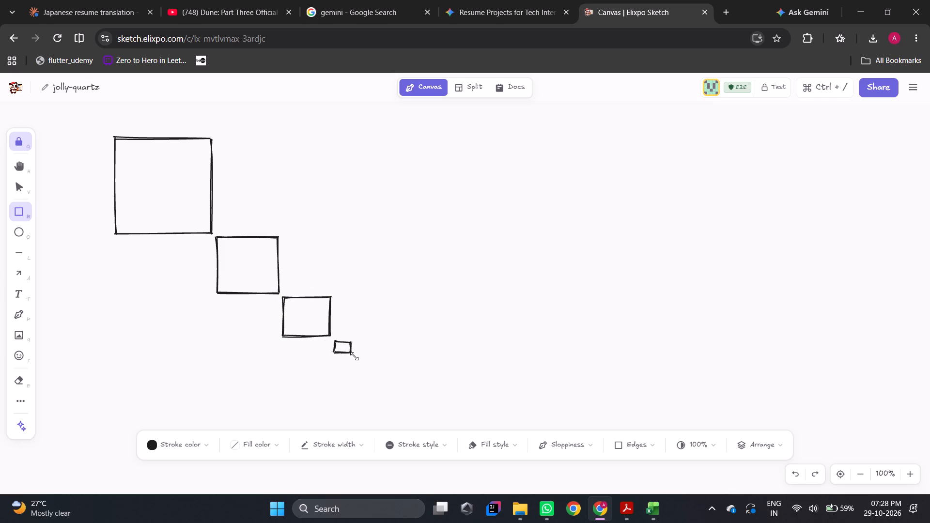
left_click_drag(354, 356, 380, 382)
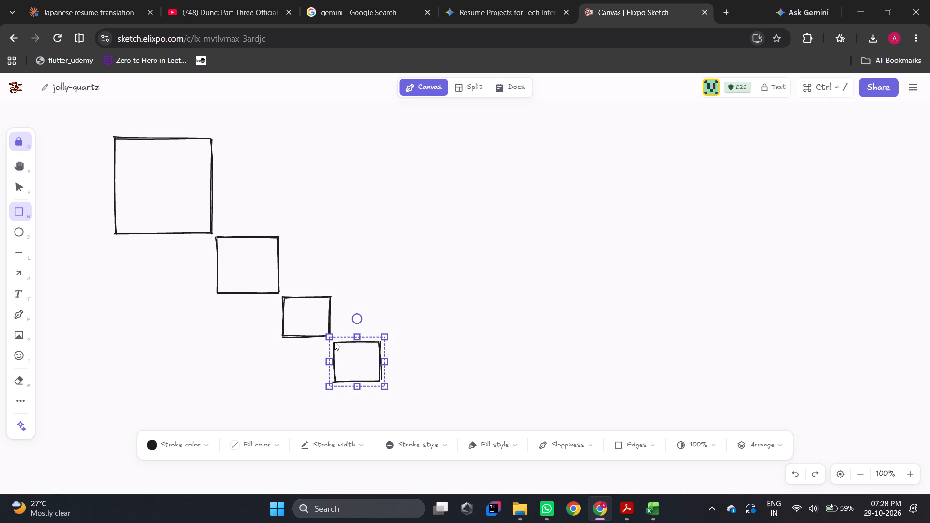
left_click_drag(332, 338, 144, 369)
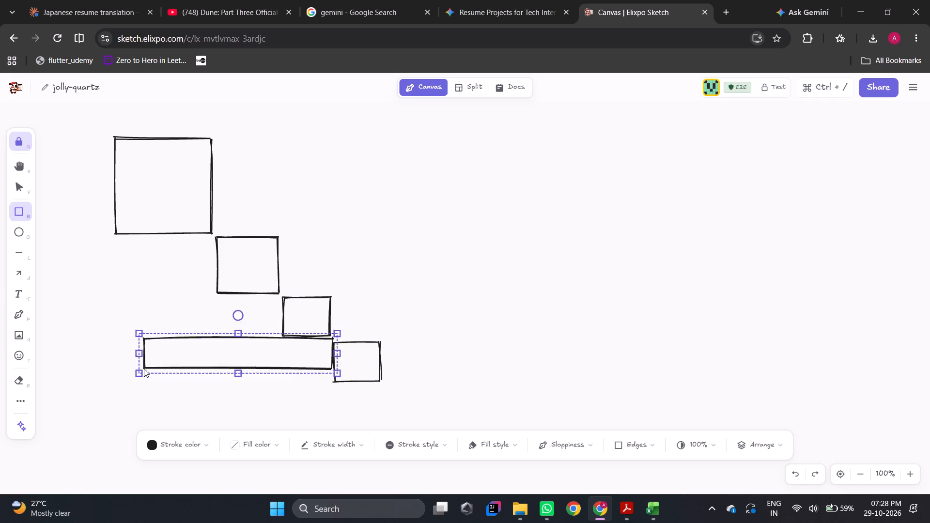
Erase all five rectangles from the canvas with the Eraser.
left_click(17, 376)
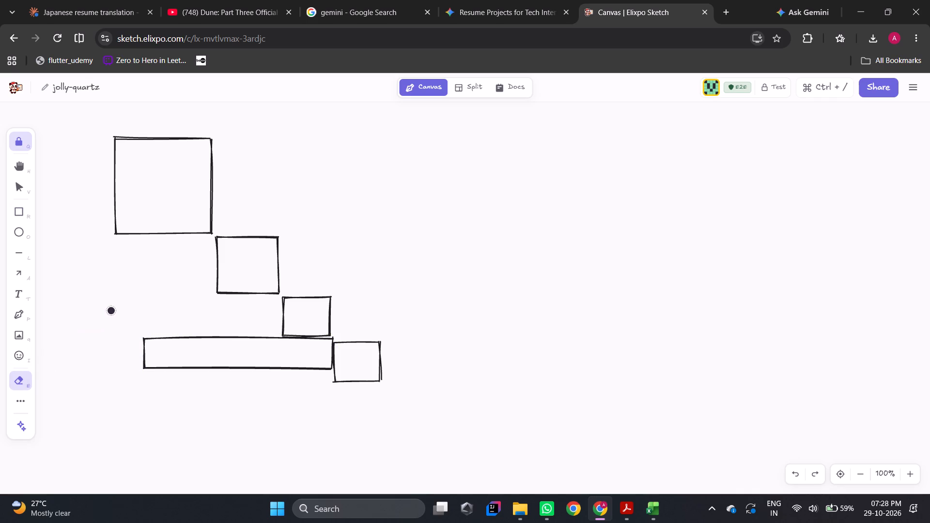
left_click_drag(111, 311, 201, 369)
left_click_drag(232, 321, 289, 254)
left_click_drag(289, 254, 308, 306)
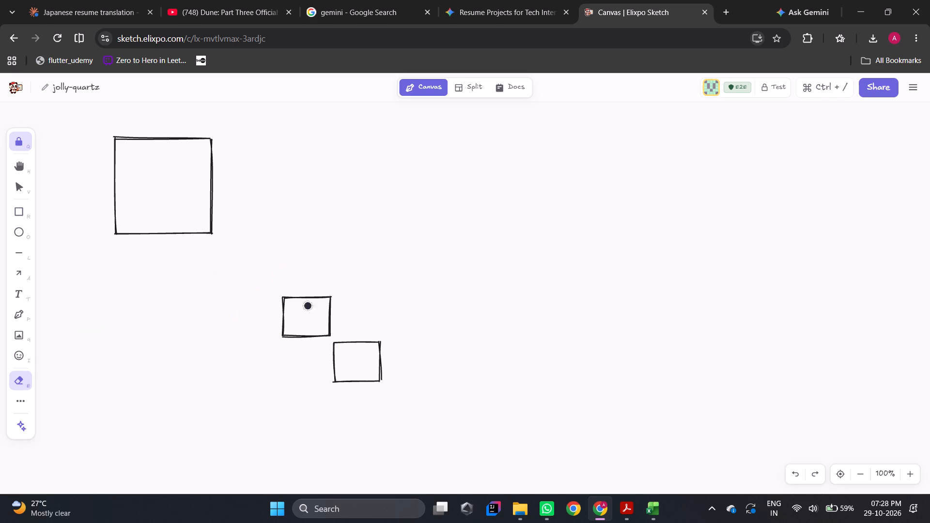
left_click_drag(308, 306, 380, 422)
left_click_drag(164, 286, 217, 168)
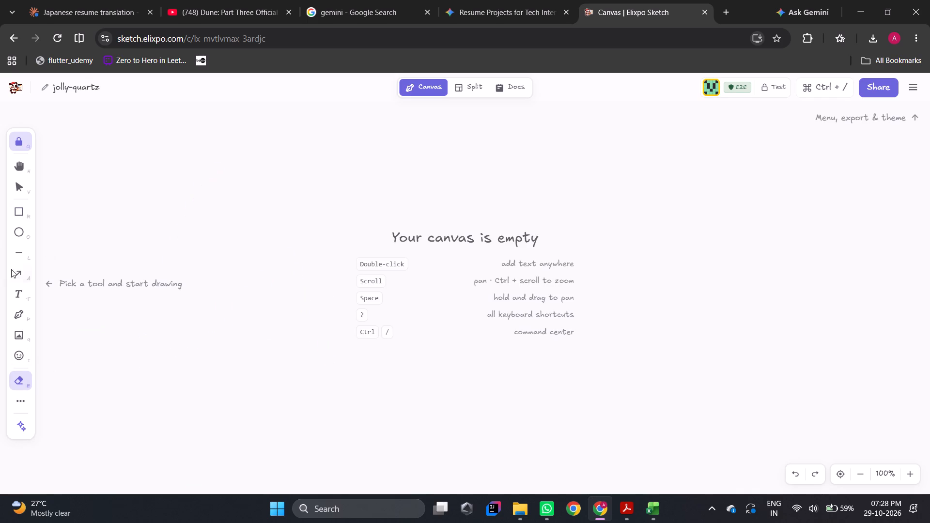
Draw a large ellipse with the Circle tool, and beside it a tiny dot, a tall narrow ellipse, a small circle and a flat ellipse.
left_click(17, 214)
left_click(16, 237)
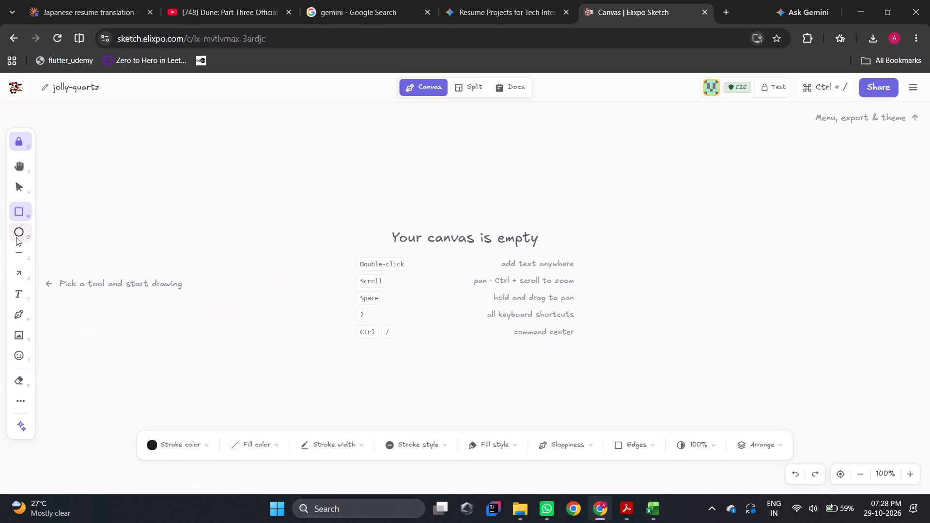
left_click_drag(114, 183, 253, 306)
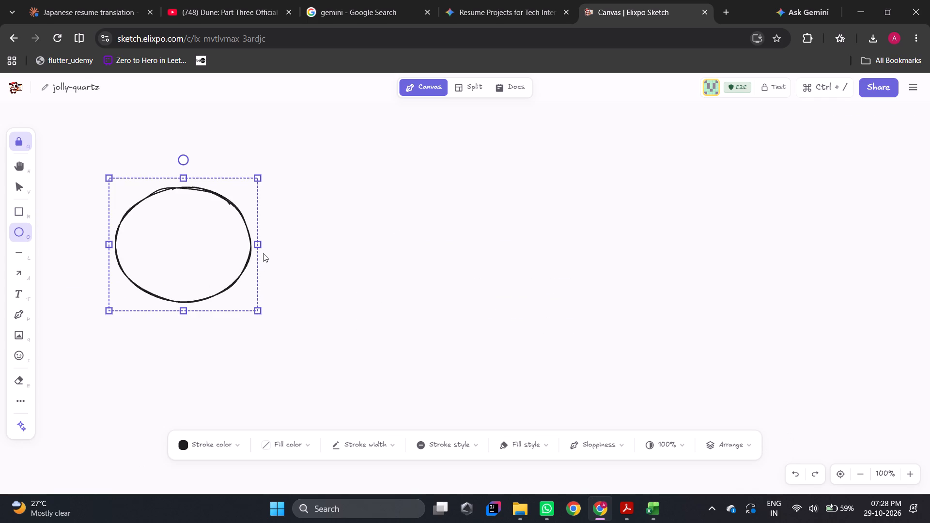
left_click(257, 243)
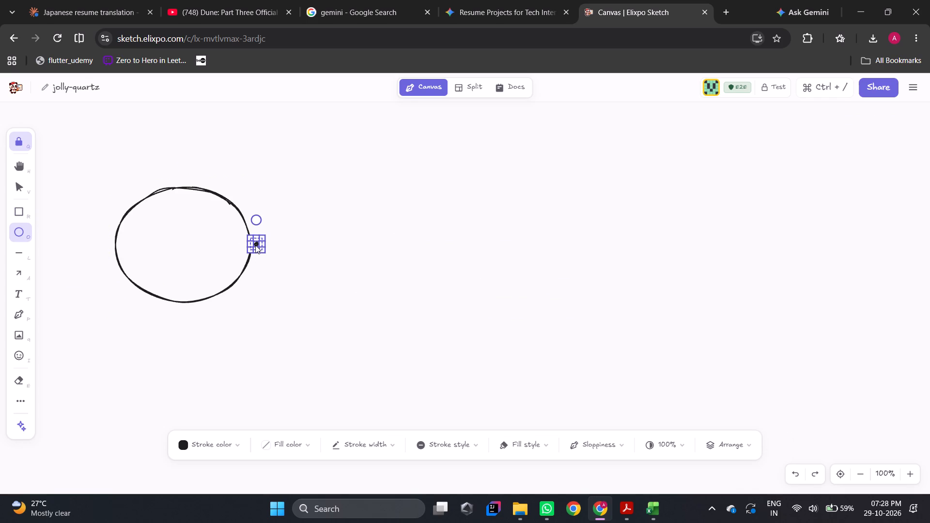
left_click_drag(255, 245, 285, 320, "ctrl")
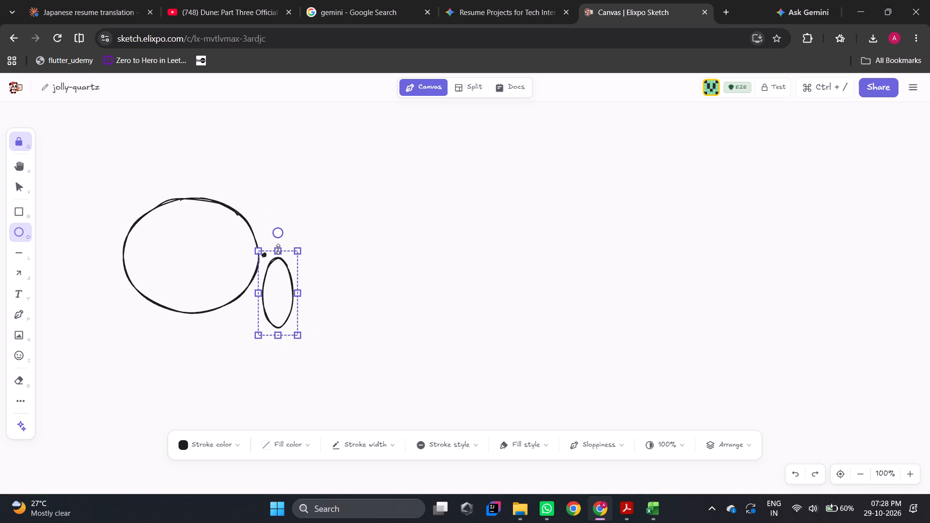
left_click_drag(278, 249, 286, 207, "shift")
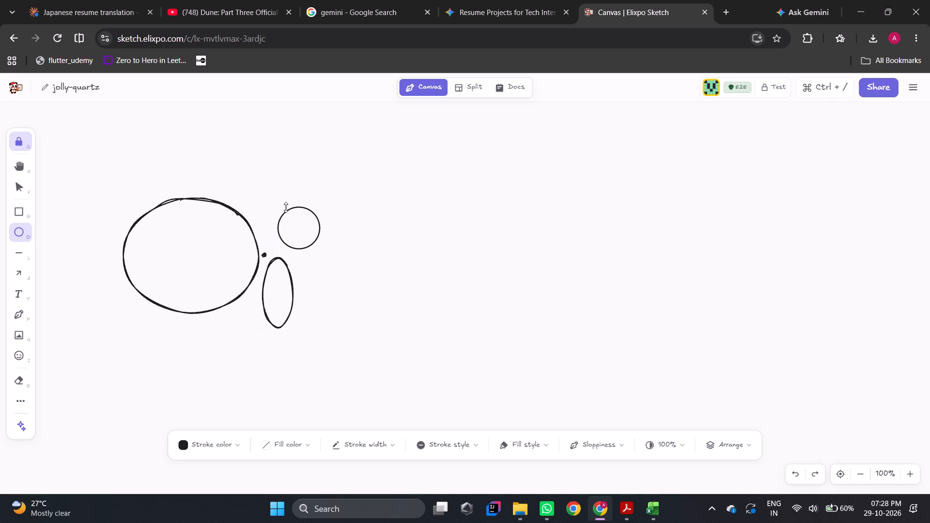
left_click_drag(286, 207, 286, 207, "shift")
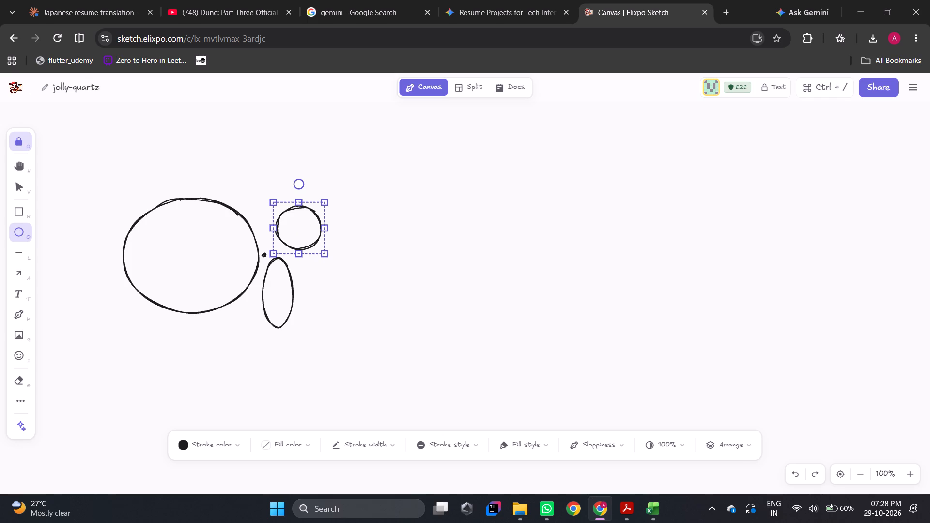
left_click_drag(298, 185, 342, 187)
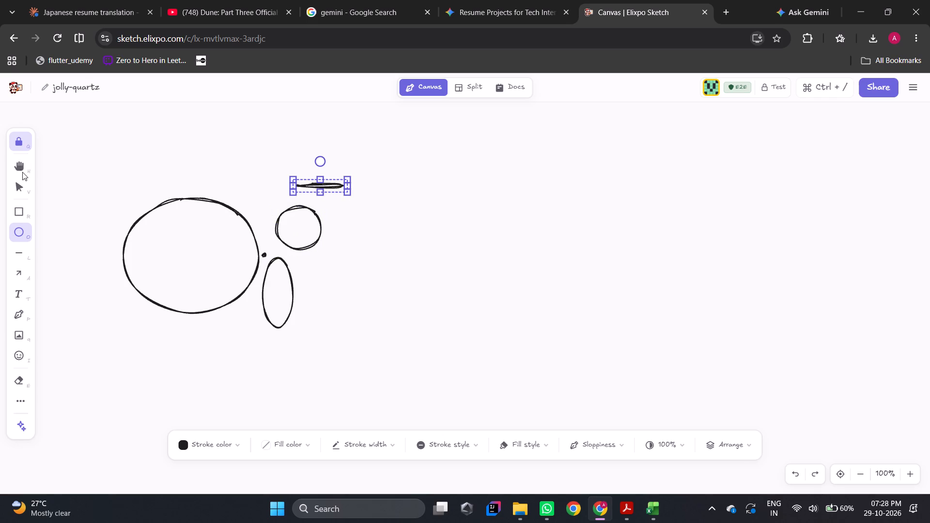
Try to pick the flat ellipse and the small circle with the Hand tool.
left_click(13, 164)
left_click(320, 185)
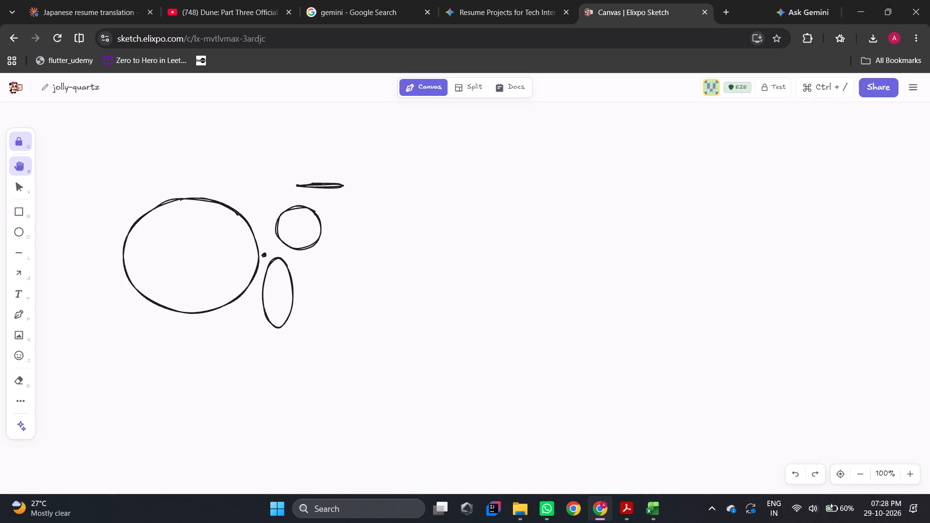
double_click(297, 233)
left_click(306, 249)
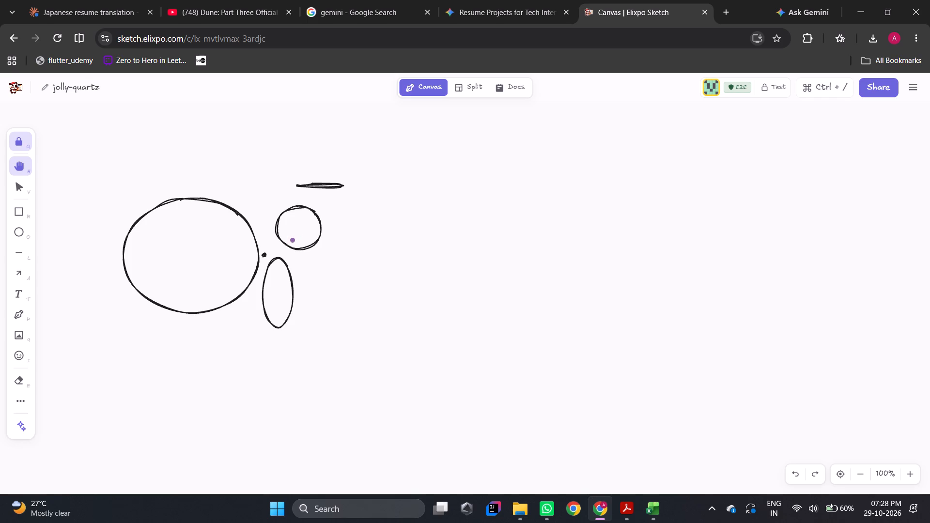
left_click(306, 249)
Activate the Selection tool and turn off the tool lock.
left_click(13, 185)
left_click(23, 135)
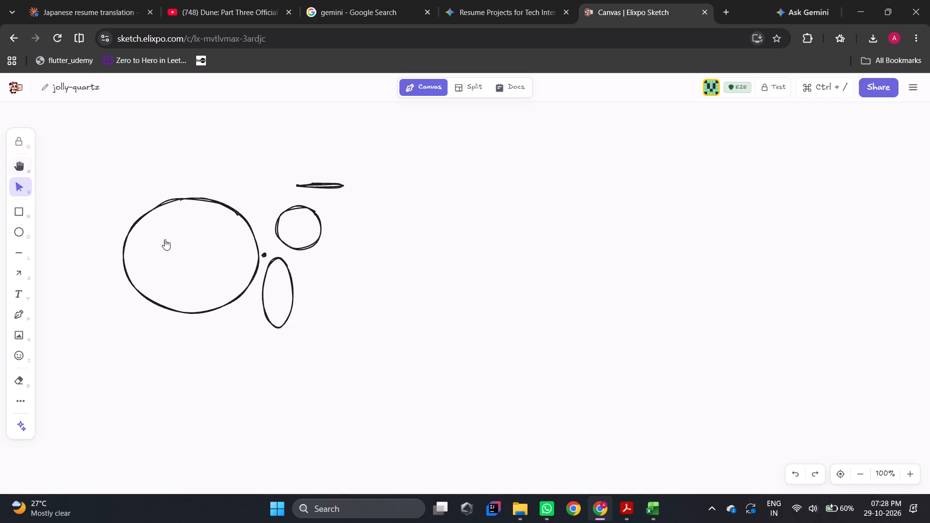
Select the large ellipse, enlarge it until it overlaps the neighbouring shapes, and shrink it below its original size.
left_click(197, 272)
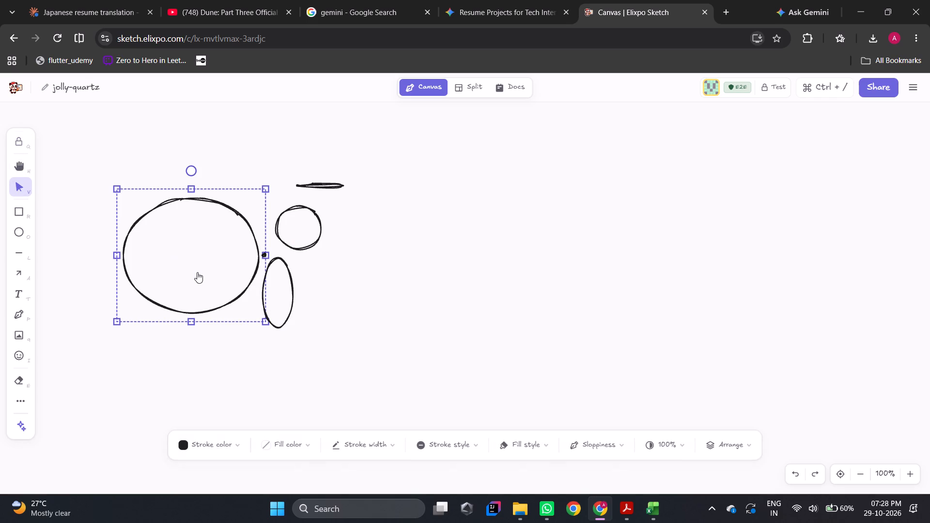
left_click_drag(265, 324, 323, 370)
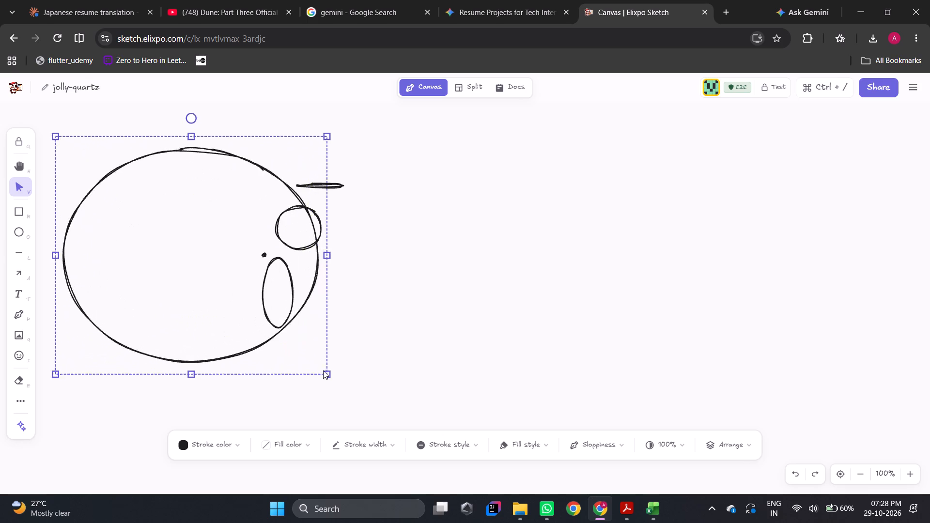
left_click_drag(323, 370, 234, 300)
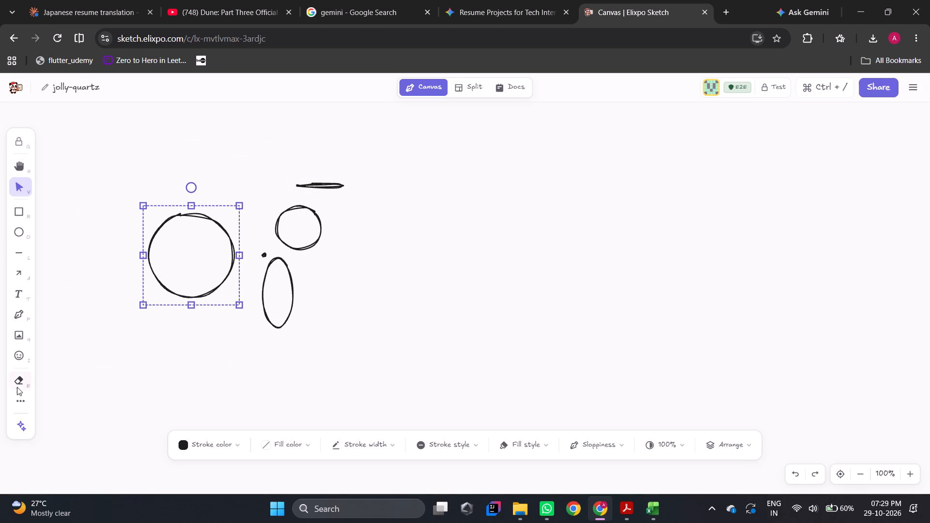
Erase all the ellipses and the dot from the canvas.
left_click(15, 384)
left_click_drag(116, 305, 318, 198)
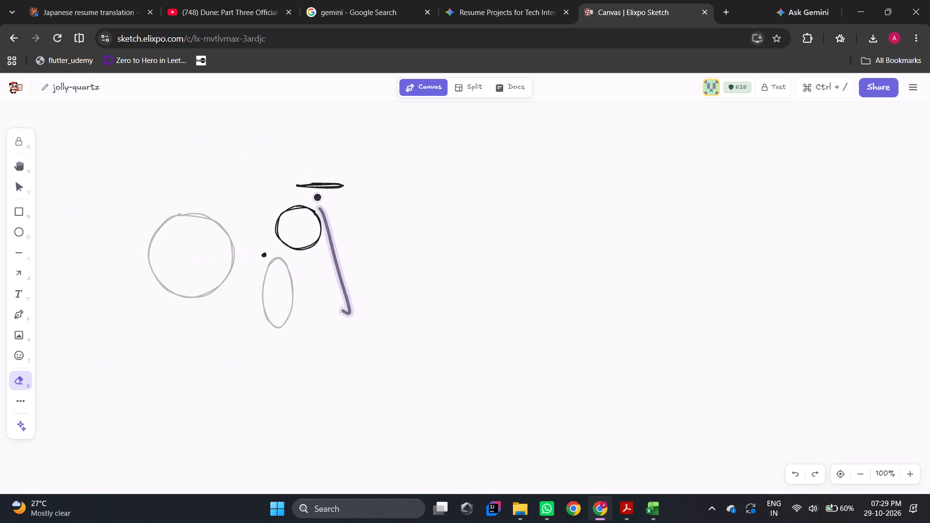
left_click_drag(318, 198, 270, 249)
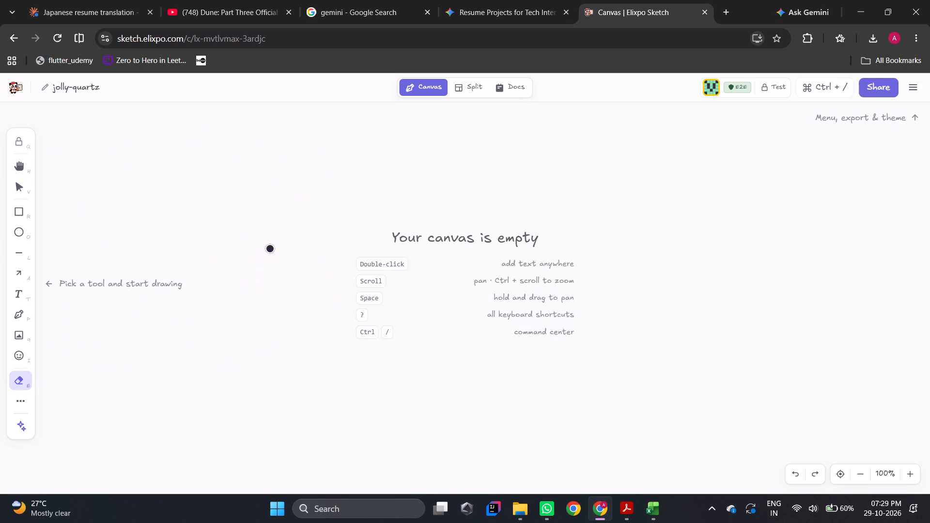
Switch to the Split view and place the cursor in the empty document.
left_click(472, 91)
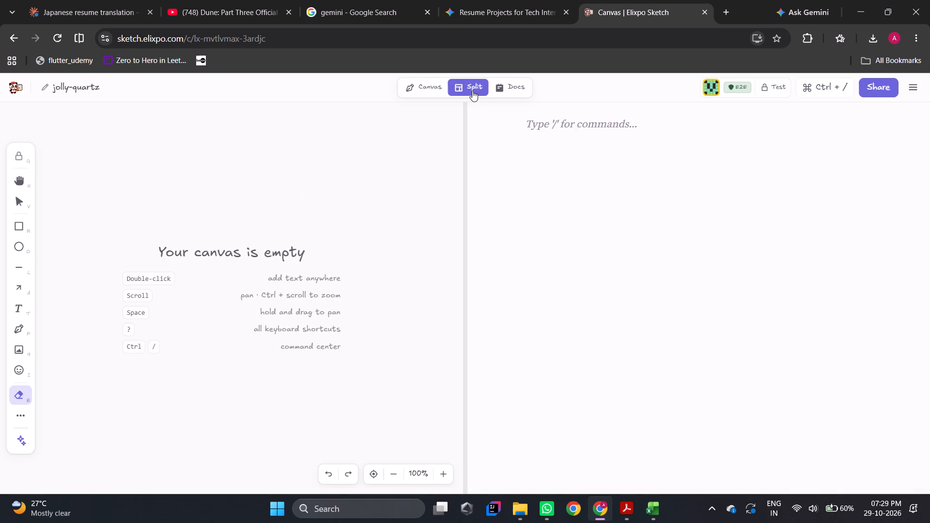
left_click(544, 135)
Open the Find on canvas search through the command center.
left_click(814, 89)
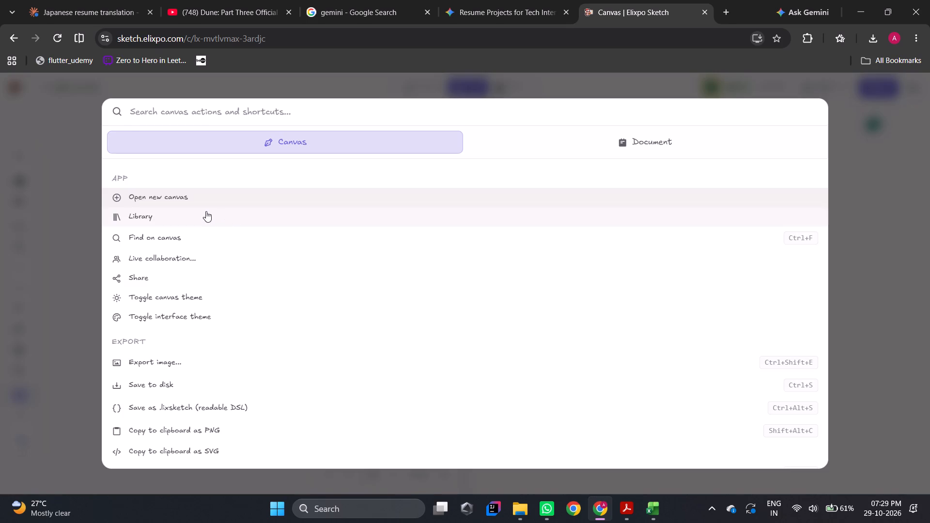
left_click(159, 234)
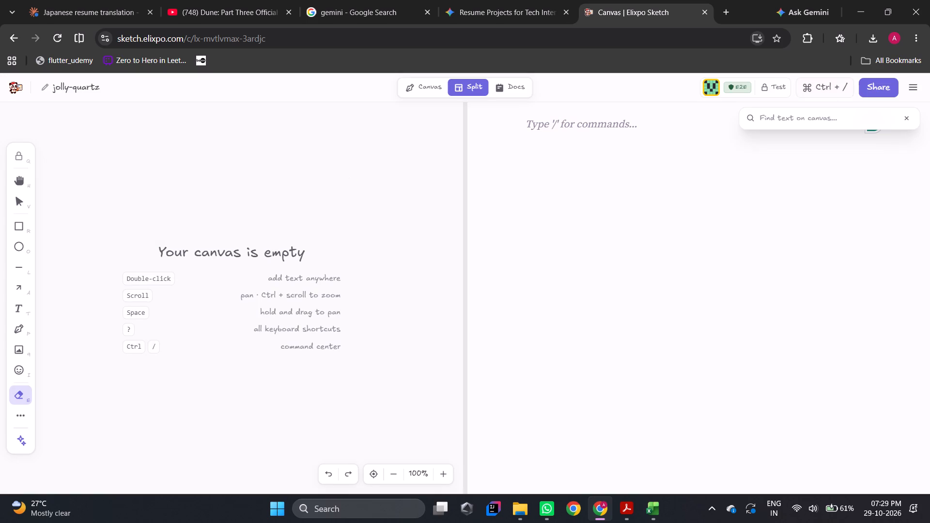
Look through the command center's Canvas actions and shortcuts down to the drawing and view shortcuts, and close it.
left_click(818, 86)
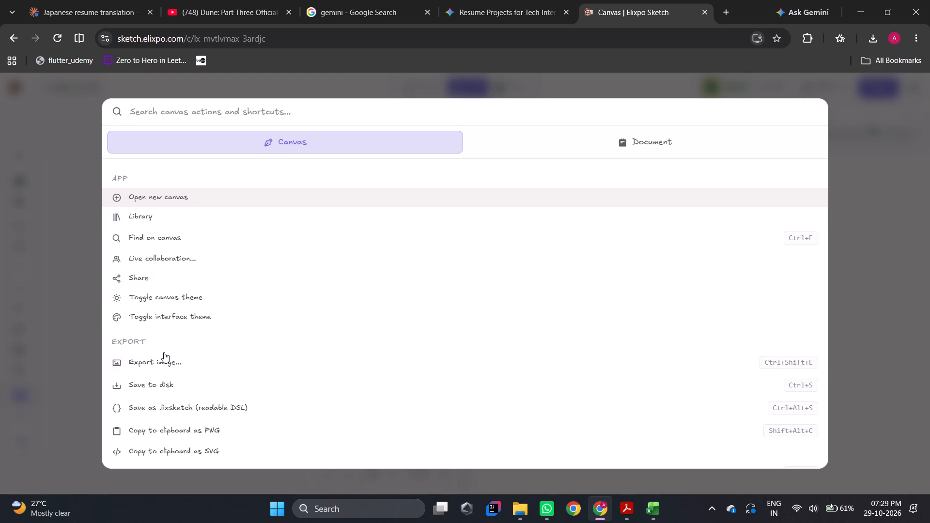
scroll(168, 357, "down", 2)
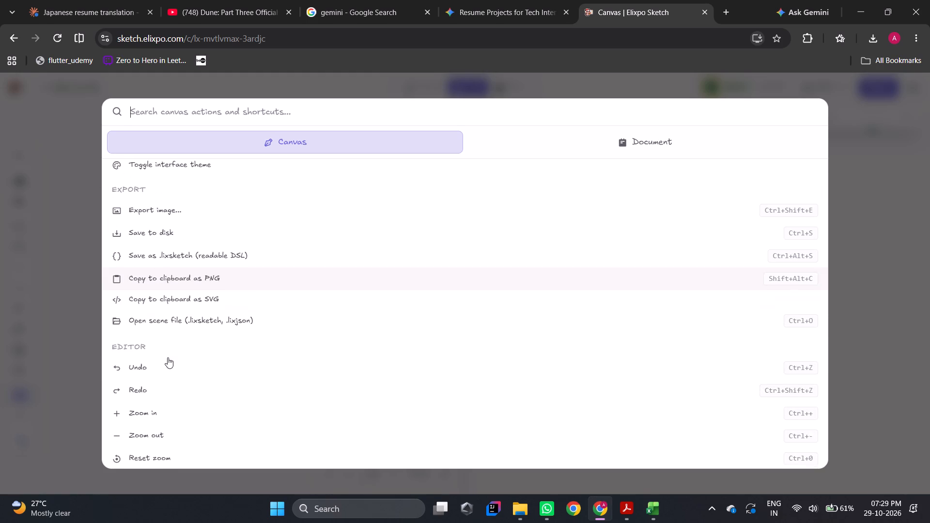
scroll(168, 357, "down", 1)
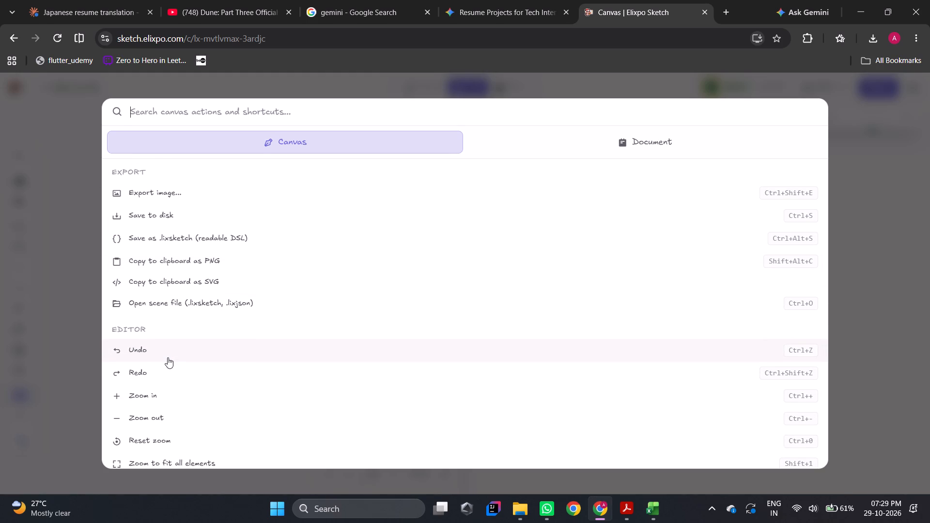
scroll(168, 357, "down", 1)
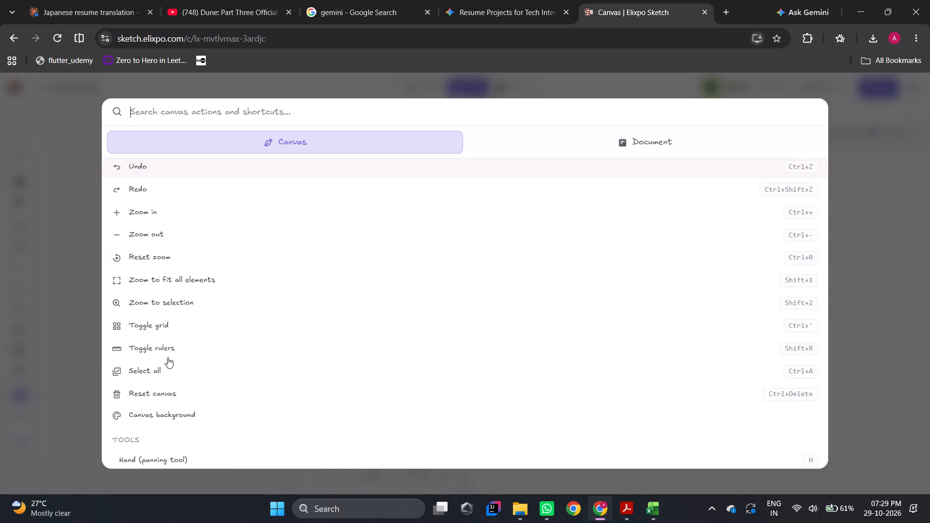
scroll(168, 357, "down", 6)
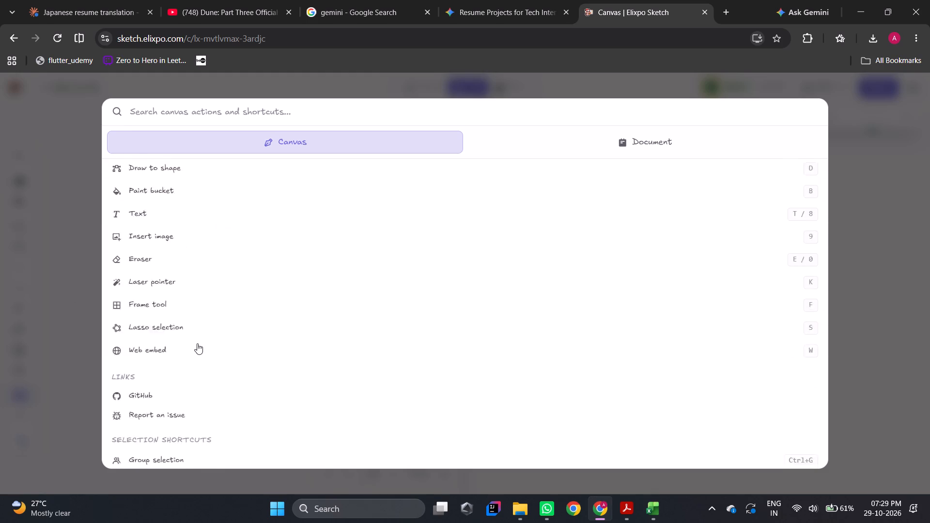
scroll(197, 343, "down", 6)
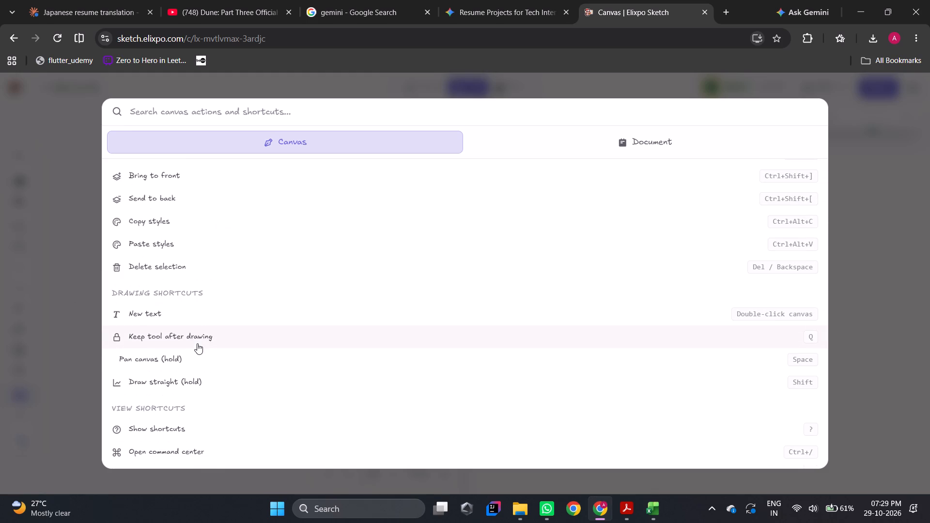
left_click(843, 274)
Look through the command center's Document block and formatting shortcuts, and close the command center.
left_click(820, 86)
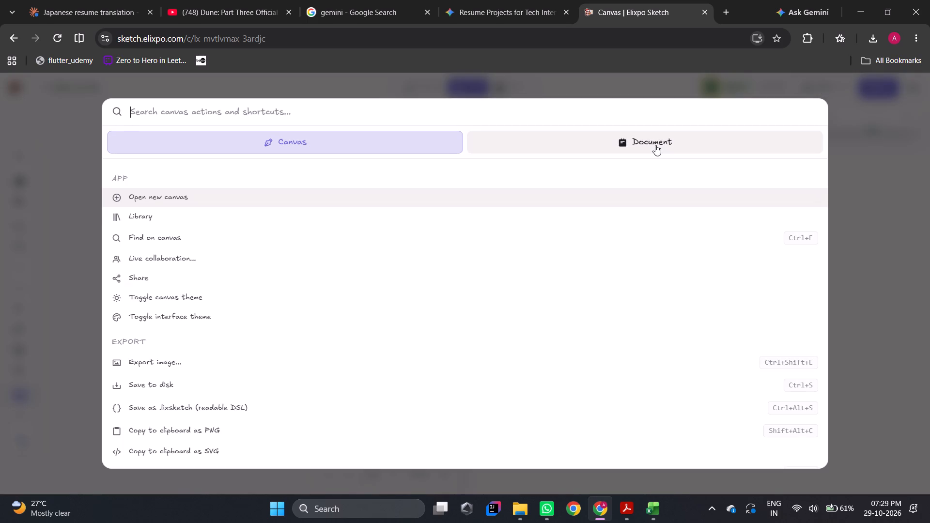
left_click(655, 145)
scroll(424, 321, "down", 1)
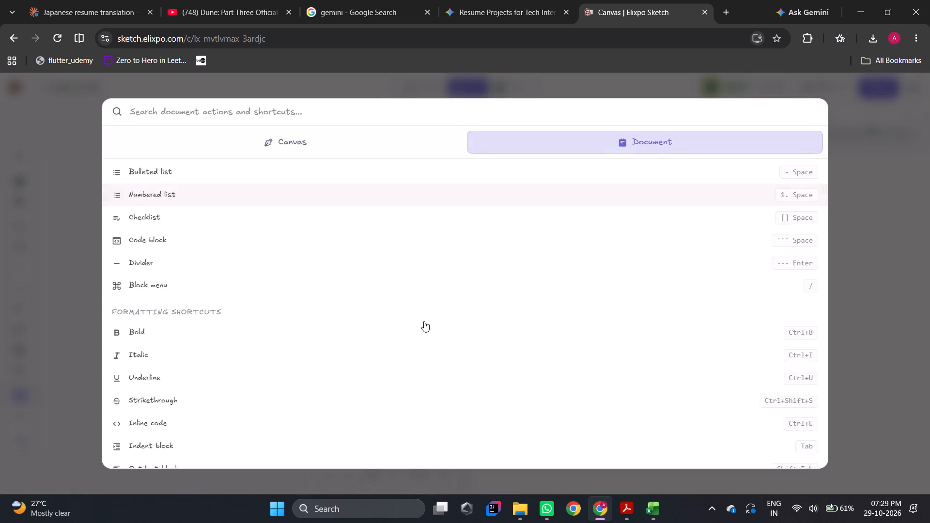
scroll(424, 321, "down", 3)
scroll(424, 321, "up", 4)
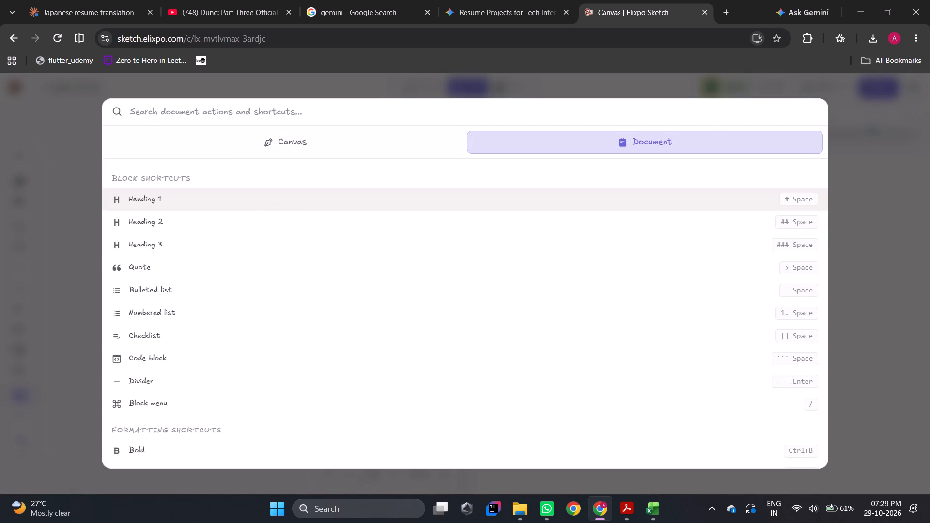
left_click(878, 245)
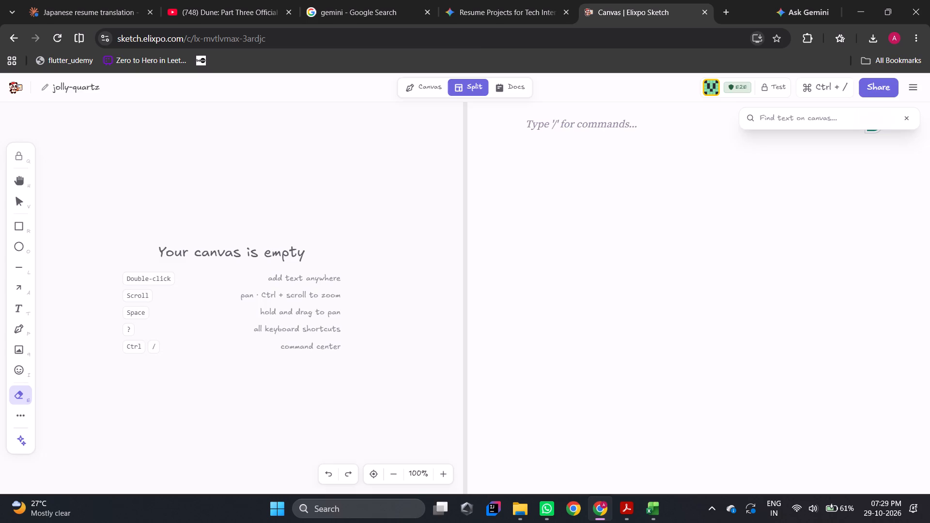
Switch to the Docs view.
left_click(504, 82)
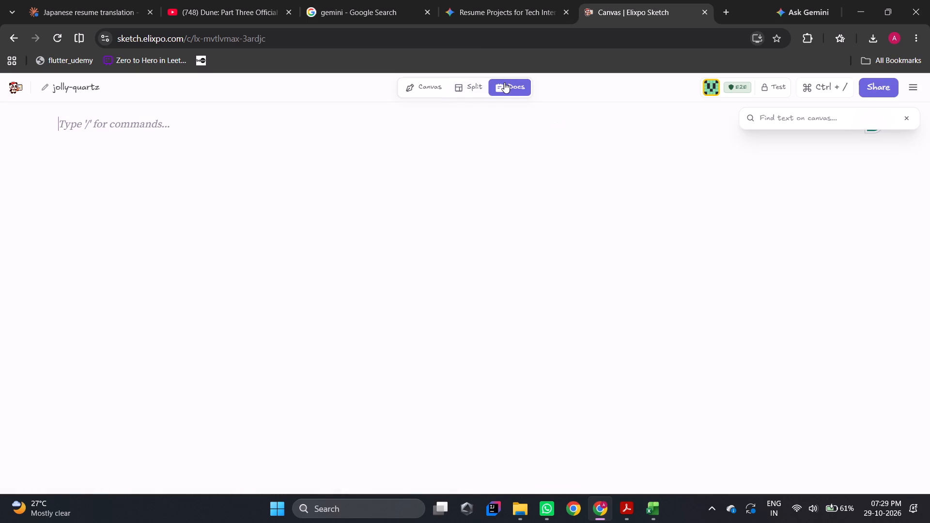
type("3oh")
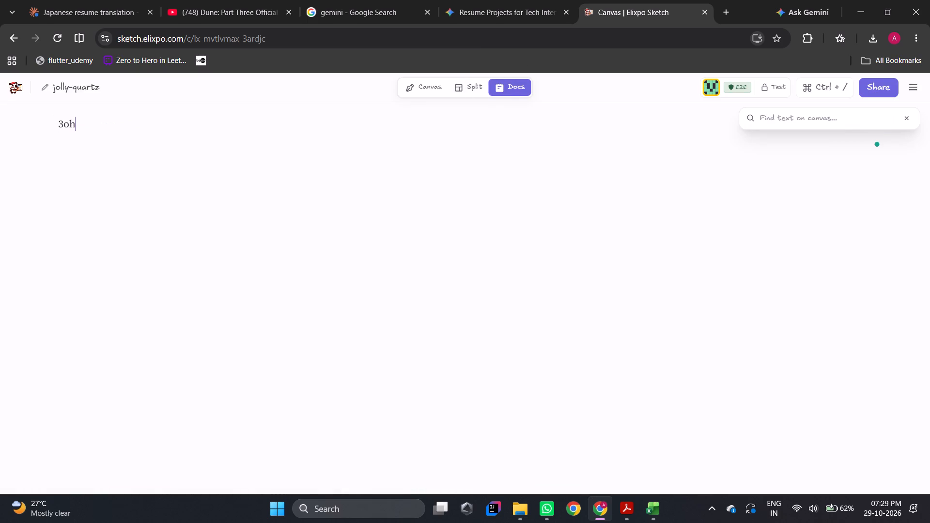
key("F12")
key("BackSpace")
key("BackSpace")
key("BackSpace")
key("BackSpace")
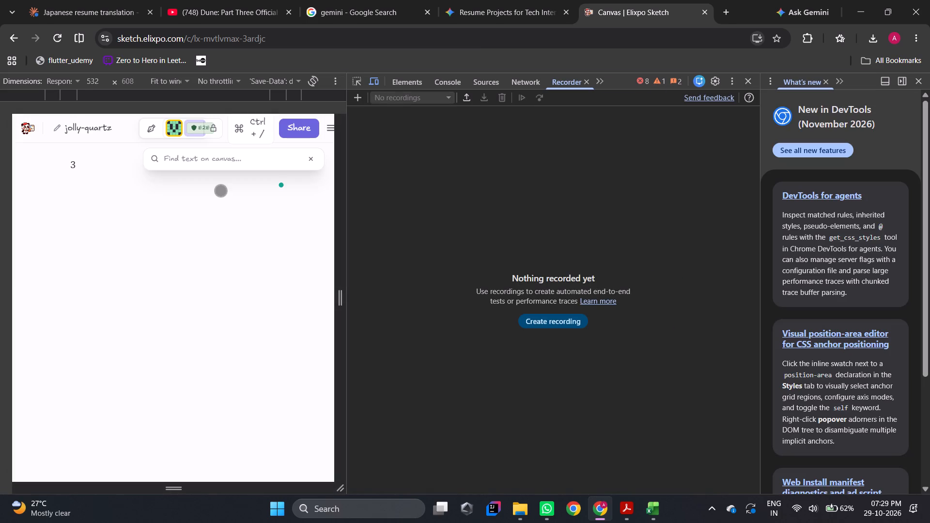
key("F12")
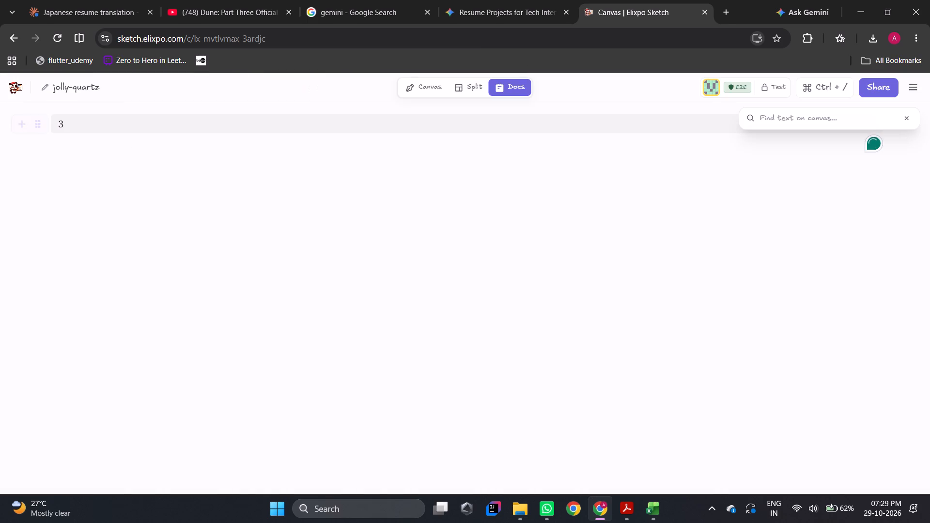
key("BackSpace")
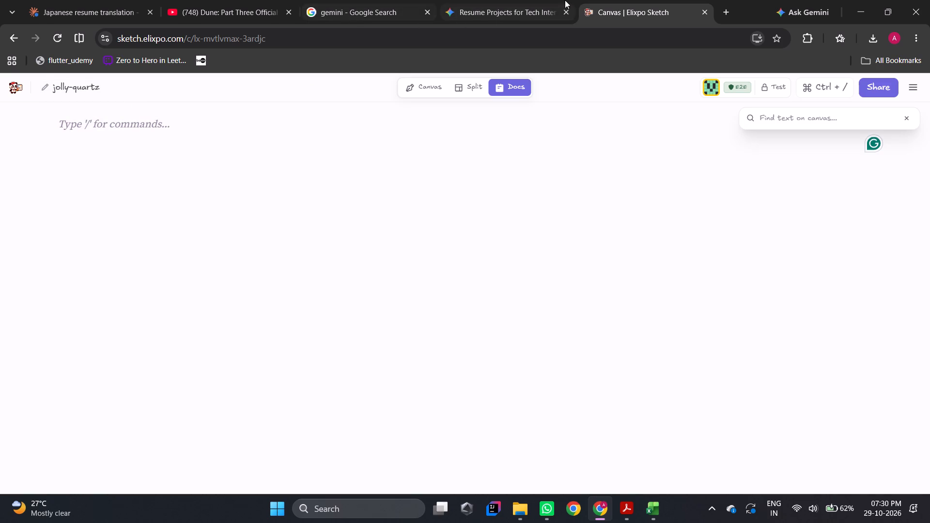
Go back through the browsing history to the elixpo/sketch.elixpo GitHub repository and return to the top of its page.
triple_click(14, 45)
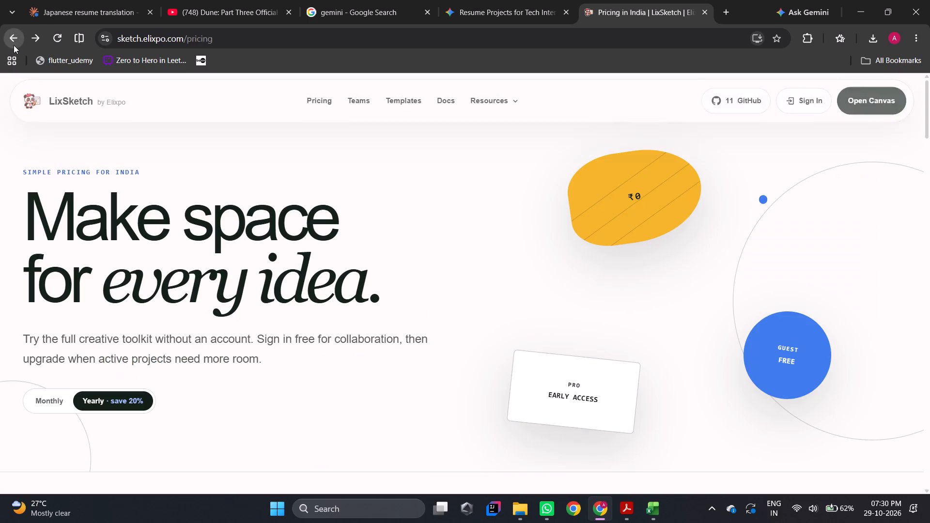
left_click(14, 45)
left_click(14, 45)
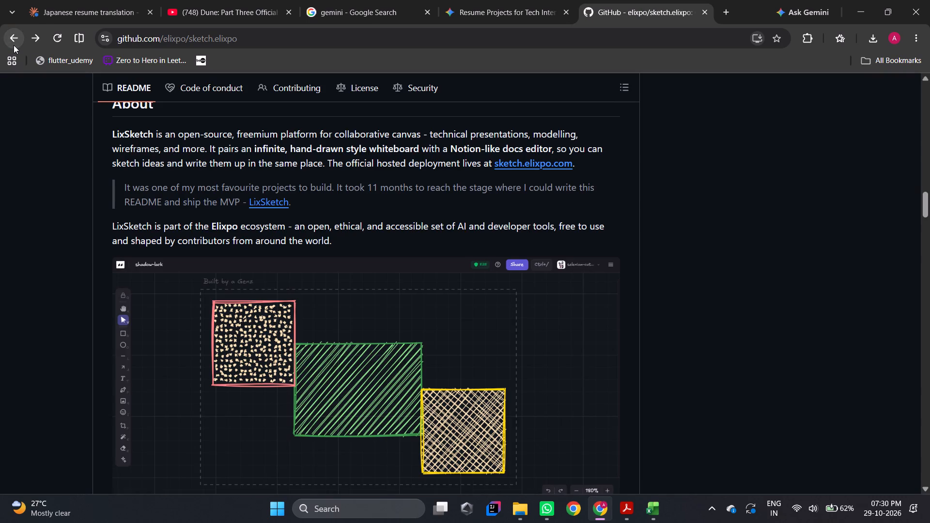
scroll(271, 199, "up", 11)
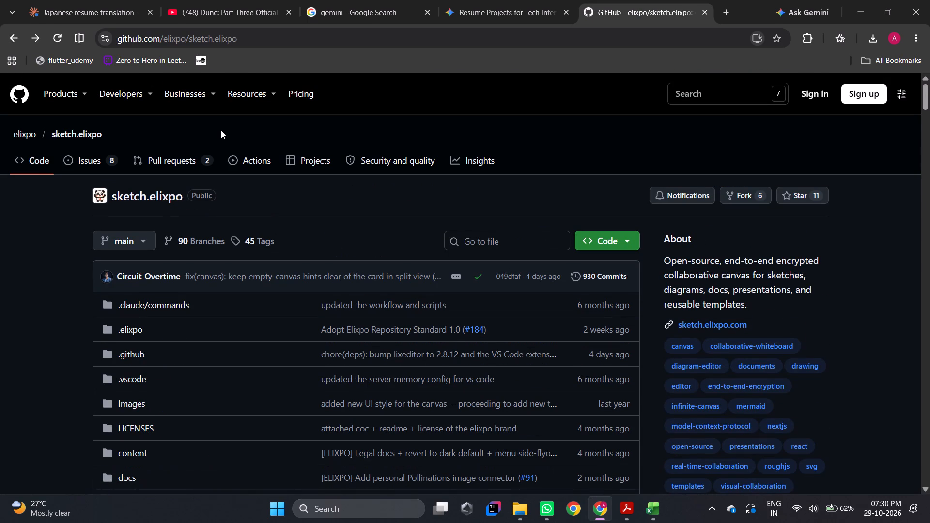
Capture a screen snip of the GitHub repository page from its header down to the first entries of the file list.
key("shift+s")
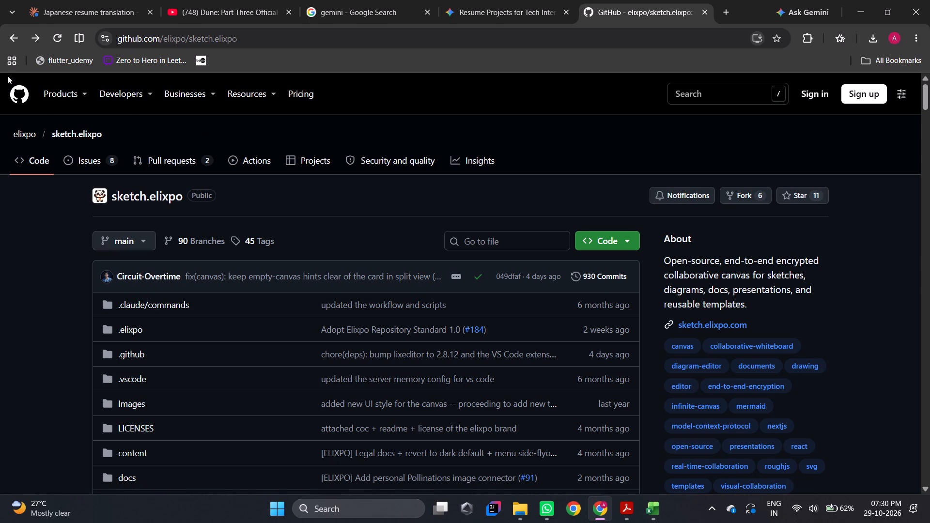
key("shift+s")
key("shift+super+s")
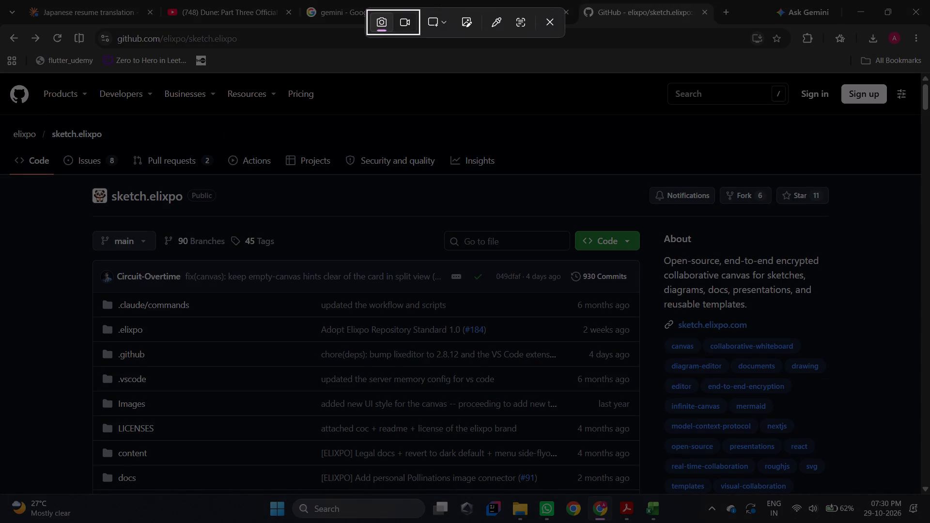
left_click_drag(0, 73, 476, 361)
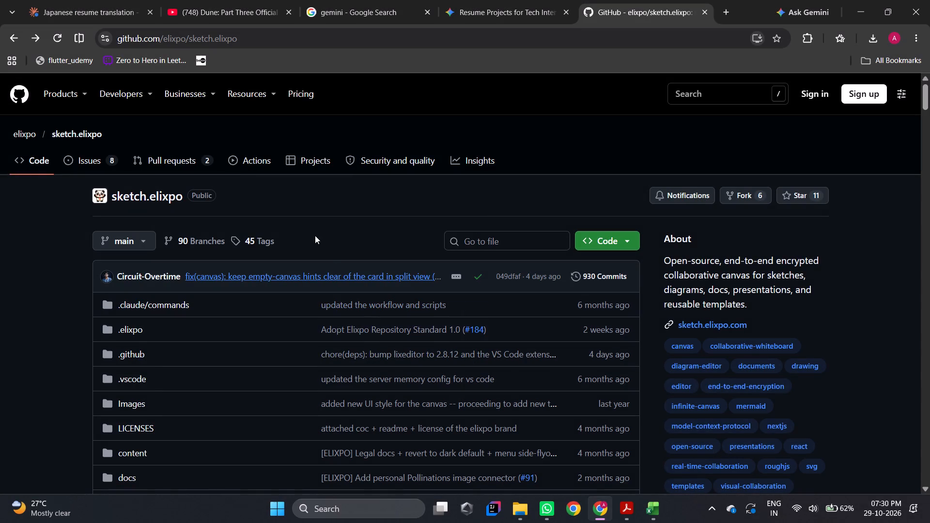
Copy the full web address of the sketch.elixpo GitHub repository.
left_click_drag(242, 38, 128, 39)
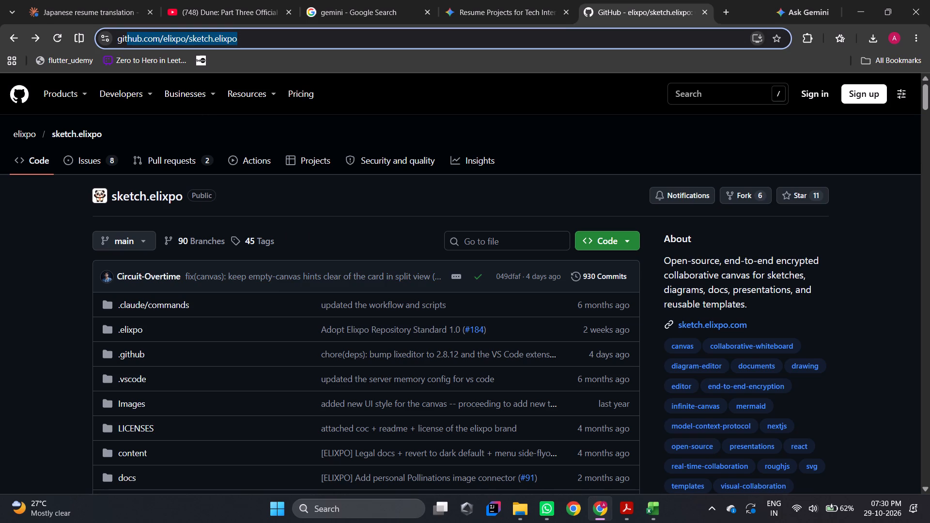
left_click_drag(128, 39, 119, 38)
key("ctrl+c")
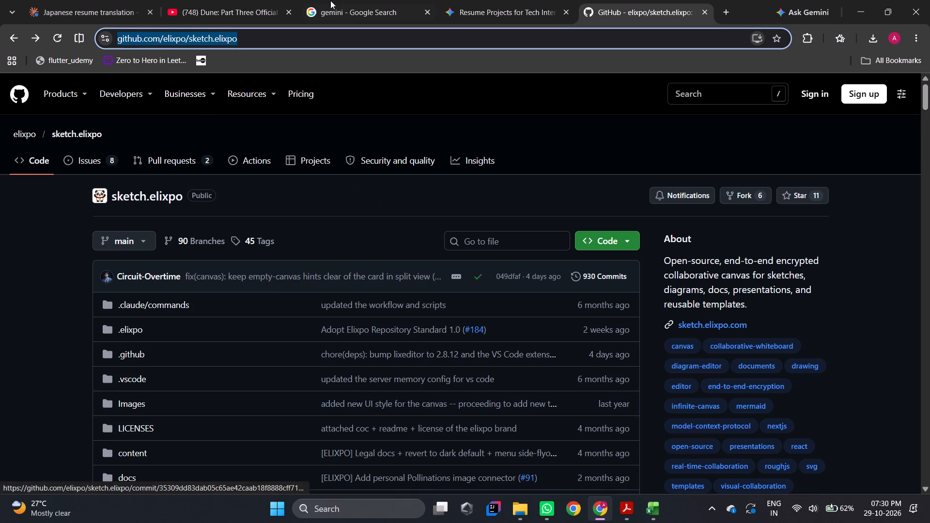
left_click(84, 0)
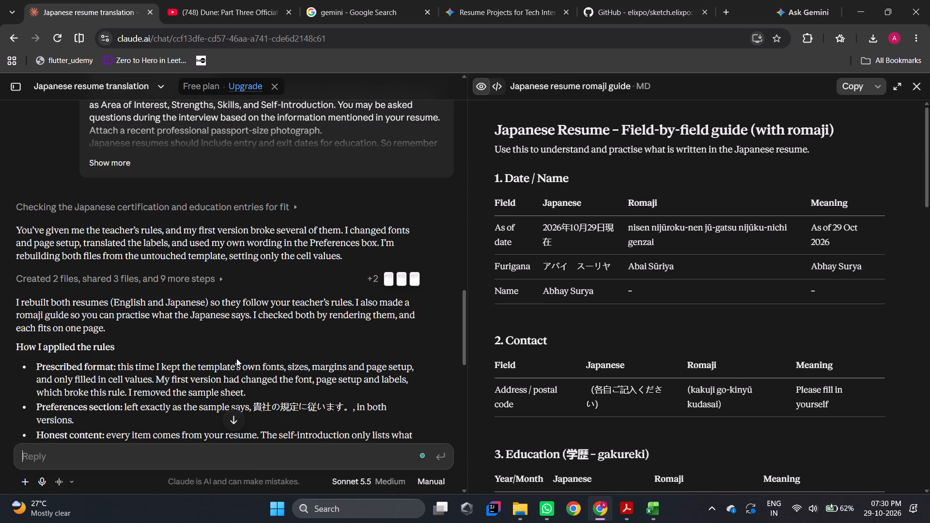
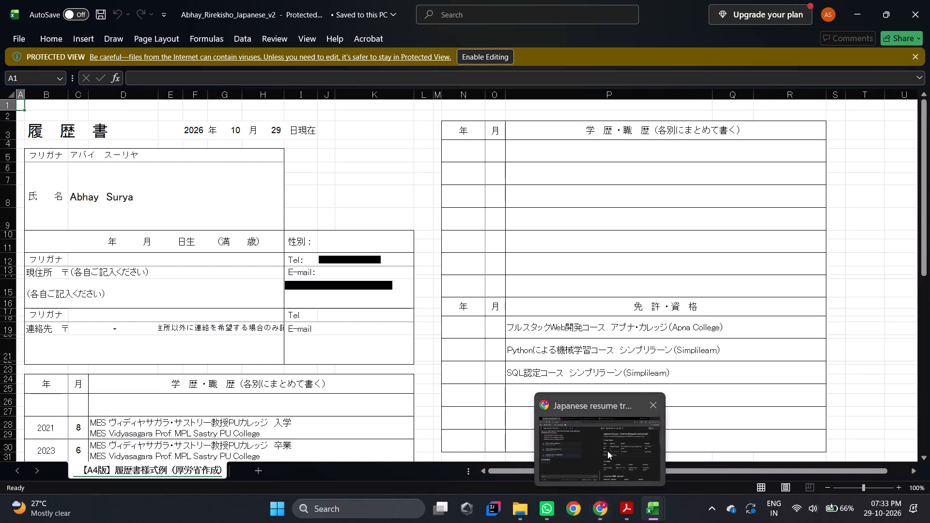
Return to Chrome and search Google in a new tab for "python in japanese".
left_click(607, 451)
left_click(615, 10)
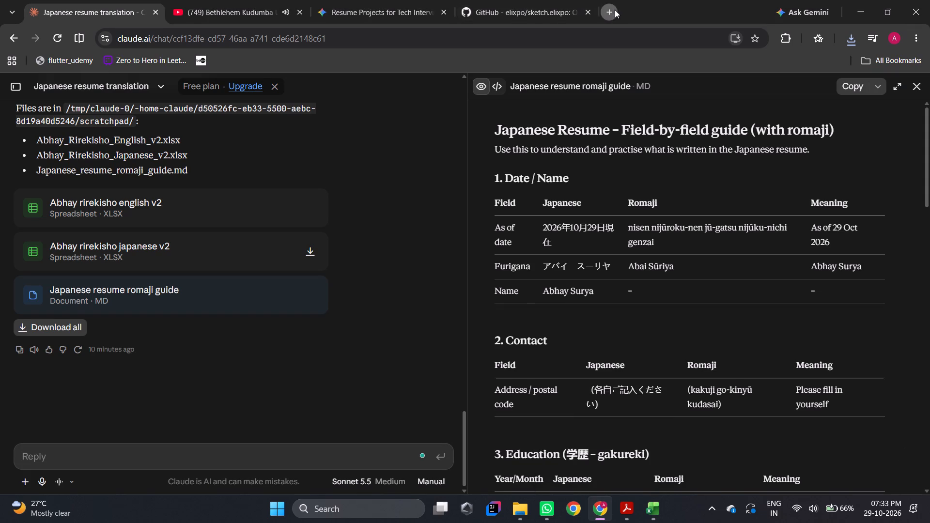
type("pyth")
type("on in japanese")
key("Return")
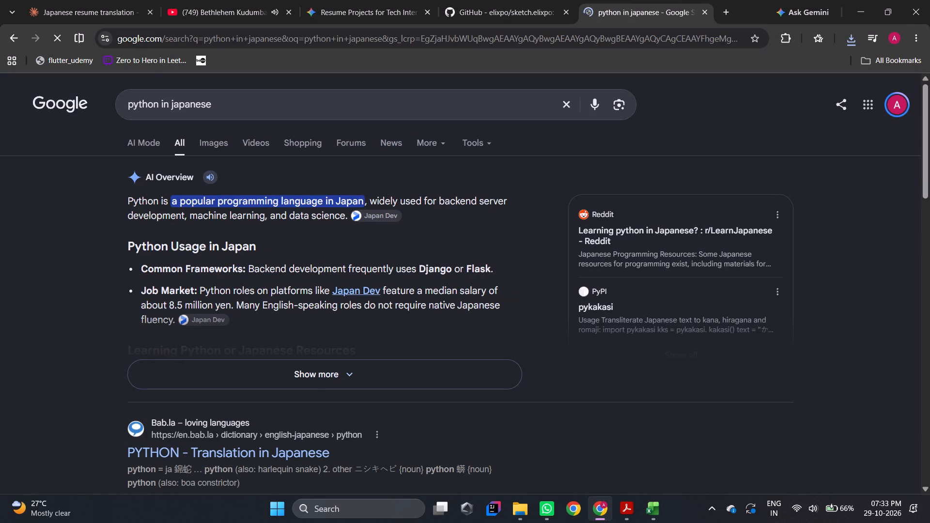
Refine the search to "how to say python in japanese" and read the AI Overview's translations.
left_click(225, 108)
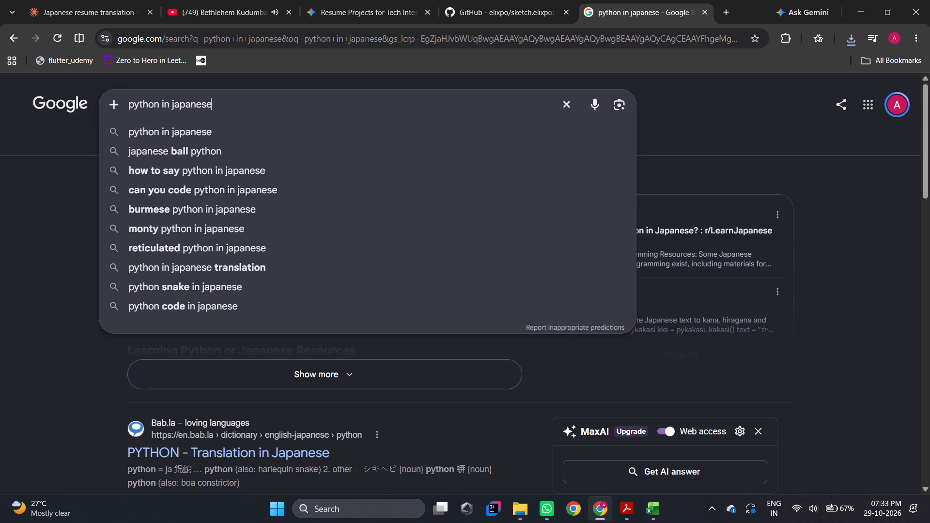
left_click(201, 173)
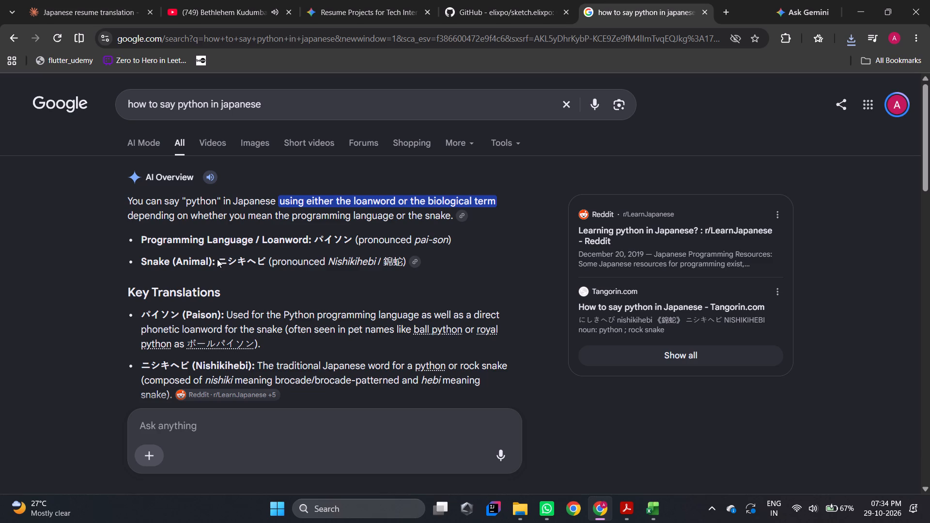
scroll(217, 259, "down", 1)
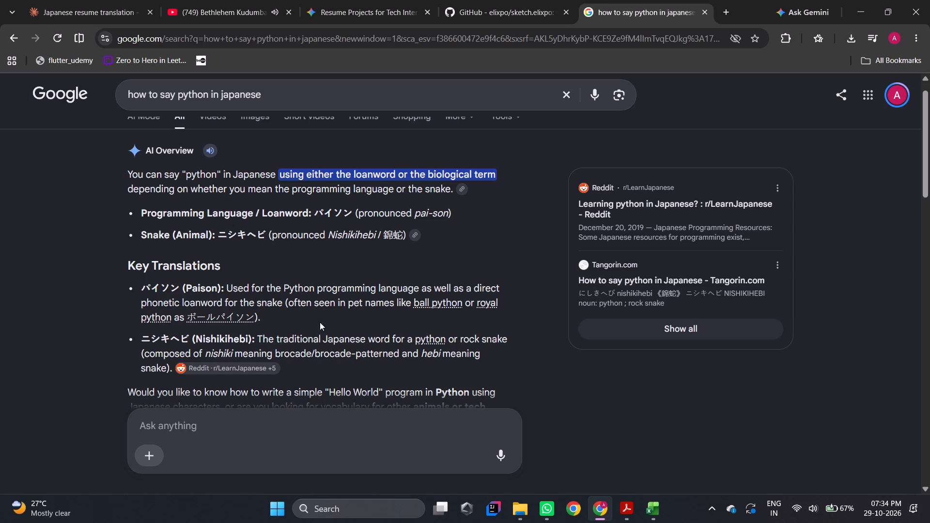
scroll(298, 319, "down", 2)
scroll(298, 319, "up", 5)
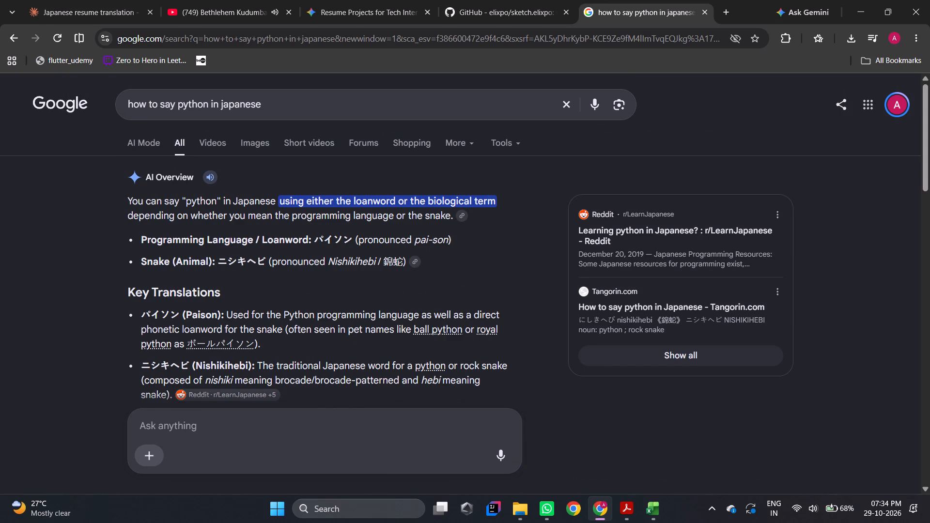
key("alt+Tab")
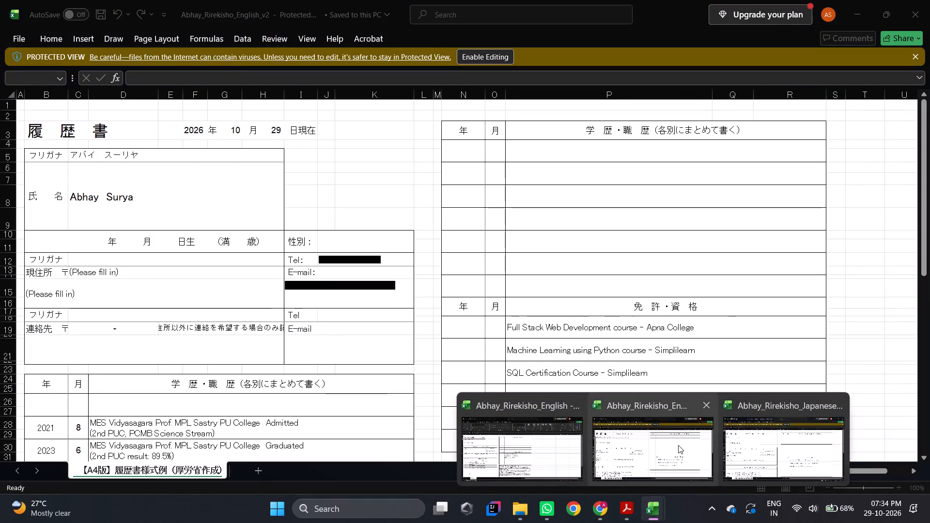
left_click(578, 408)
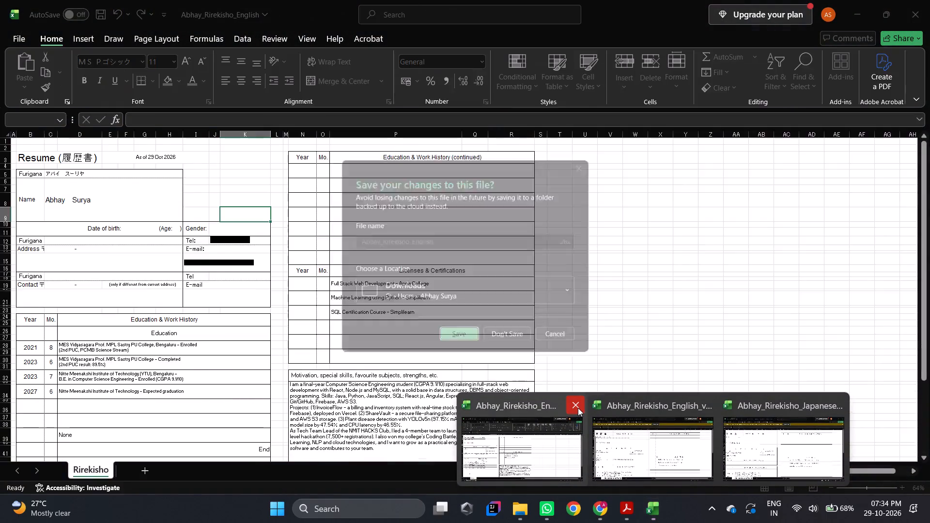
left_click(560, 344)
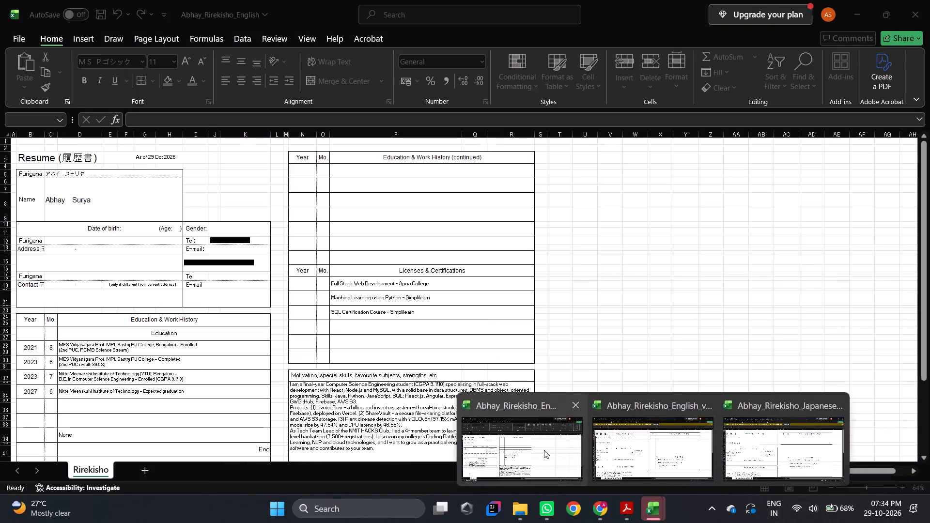
In Excel, compare the original English rirekisho workbook with the Japanese v2 workbook by switching back and forth between them.
left_click(544, 450)
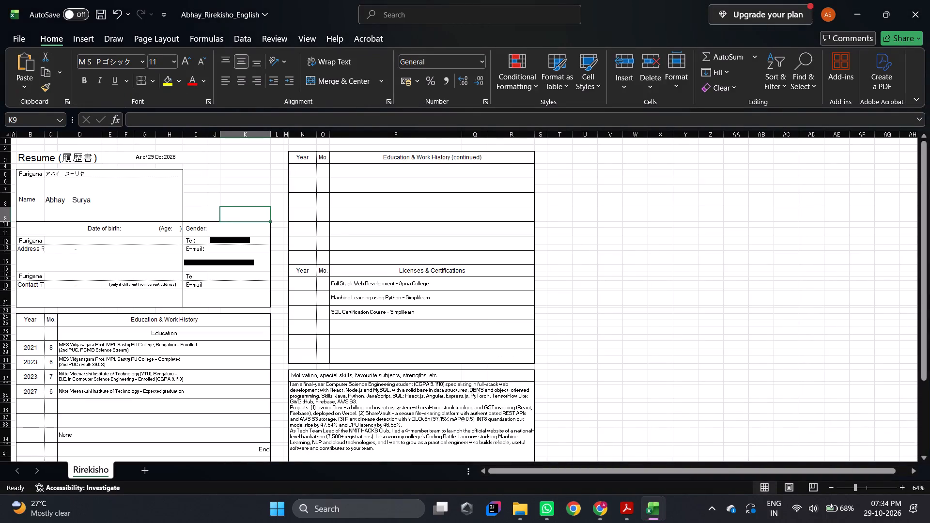
scroll(90, 245, "right", 1)
key("alt+Tab")
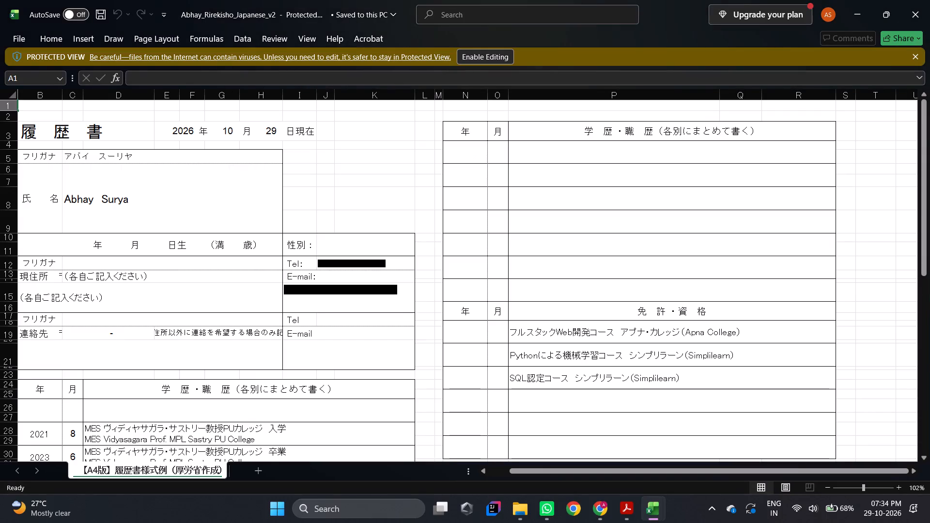
key("alt+Tab")
key("alt+Tab")
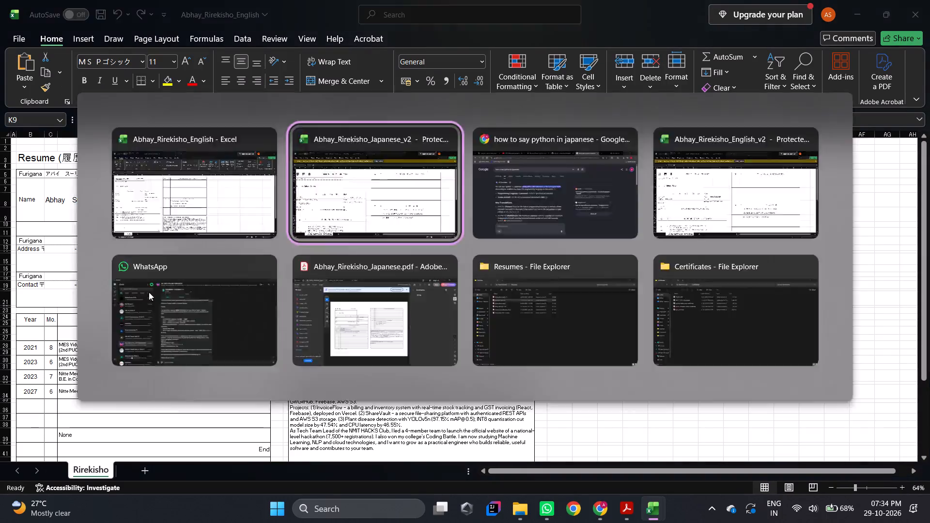
key("alt+Tab")
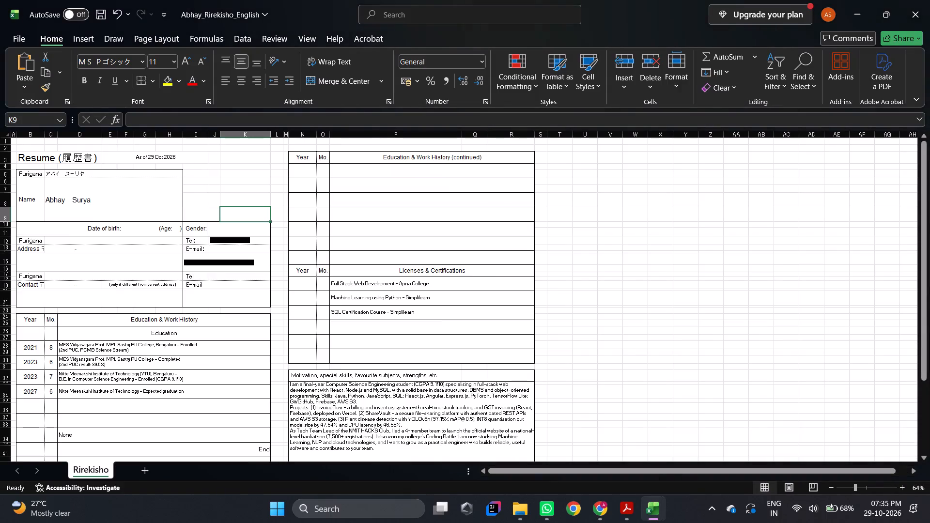
key("alt+Tab")
key("alt+Tab")
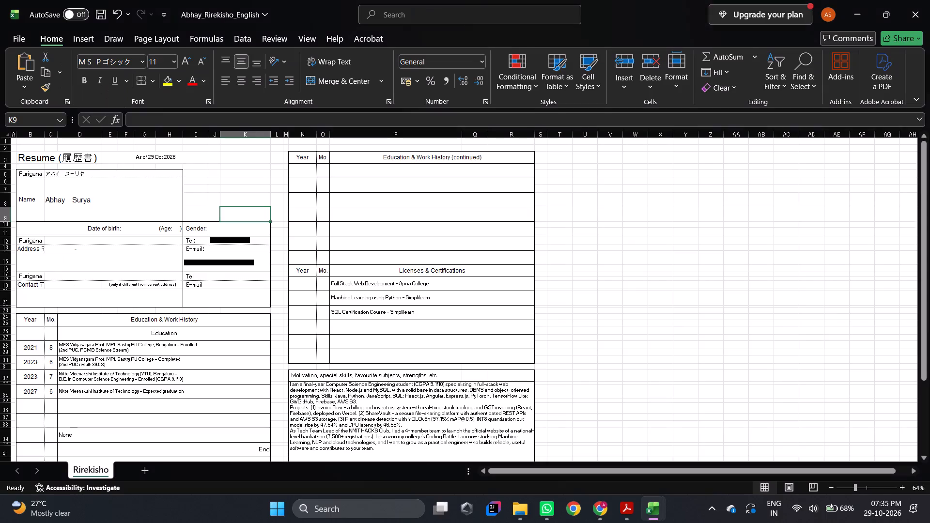
key("alt+Tab")
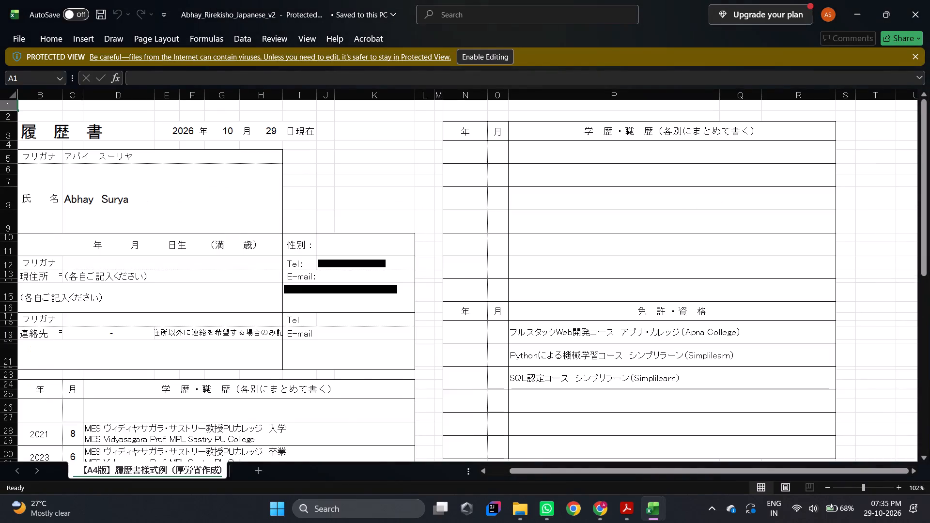
key("alt+Tab")
key("alt+Tab")
Read the Japanese v2 rirekisho through its education history, licences and self-promotion sections.
scroll(149, 292, "down", 2)
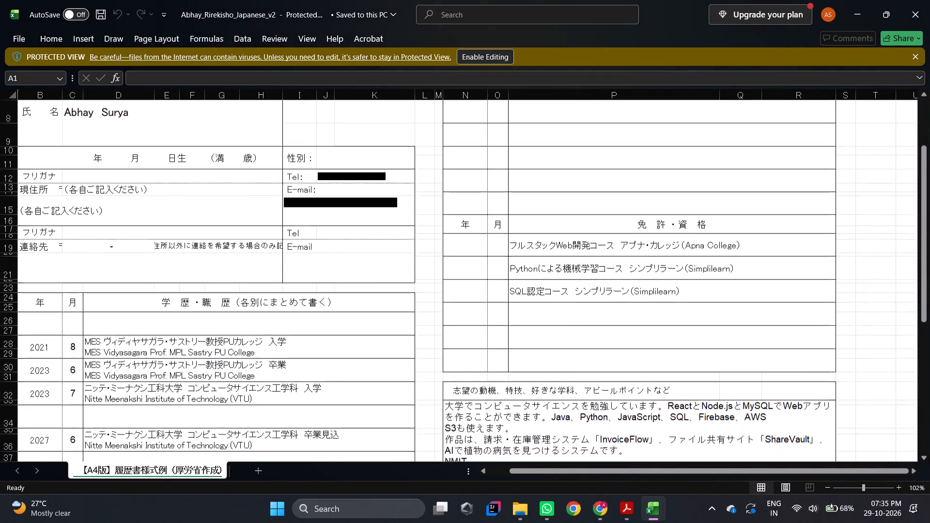
scroll(149, 292, "down", 2)
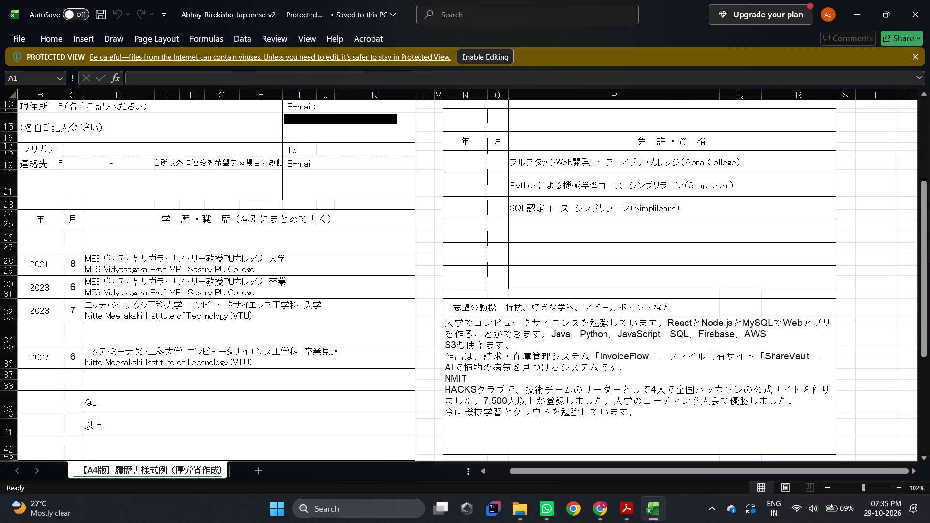
scroll(355, 319, "up", 2)
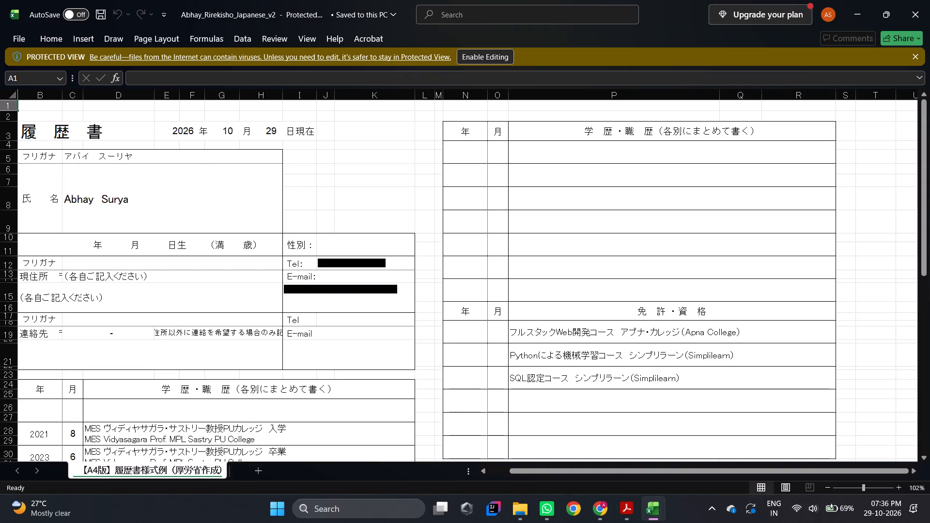
key("alt+Tab")
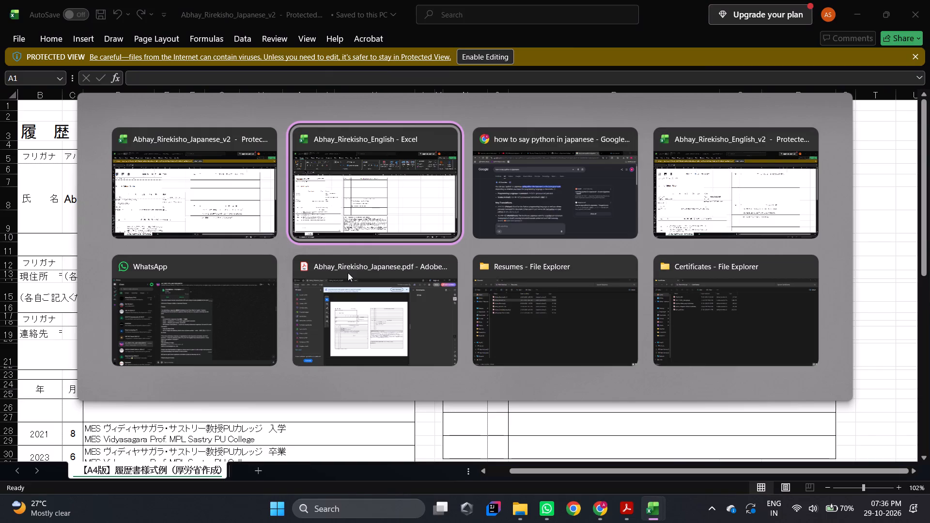
key("alt+Tab")
key("alt+Tab")
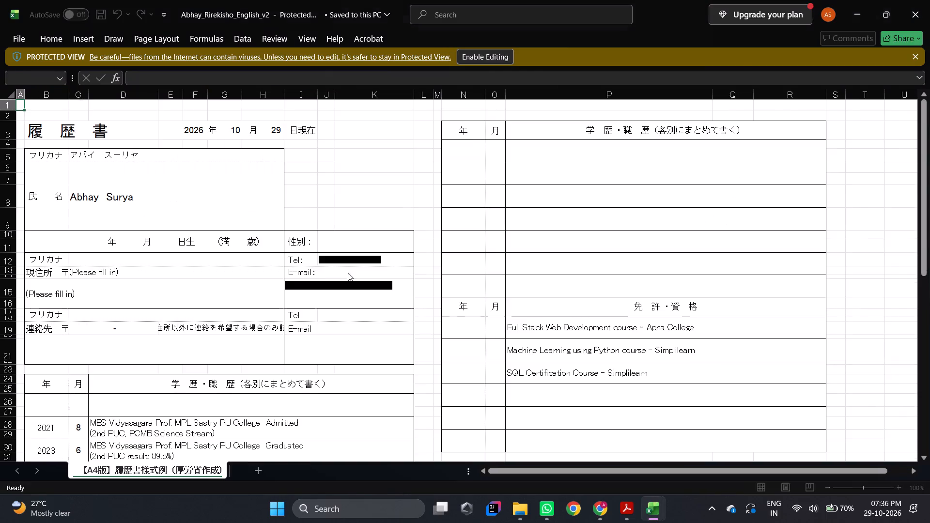
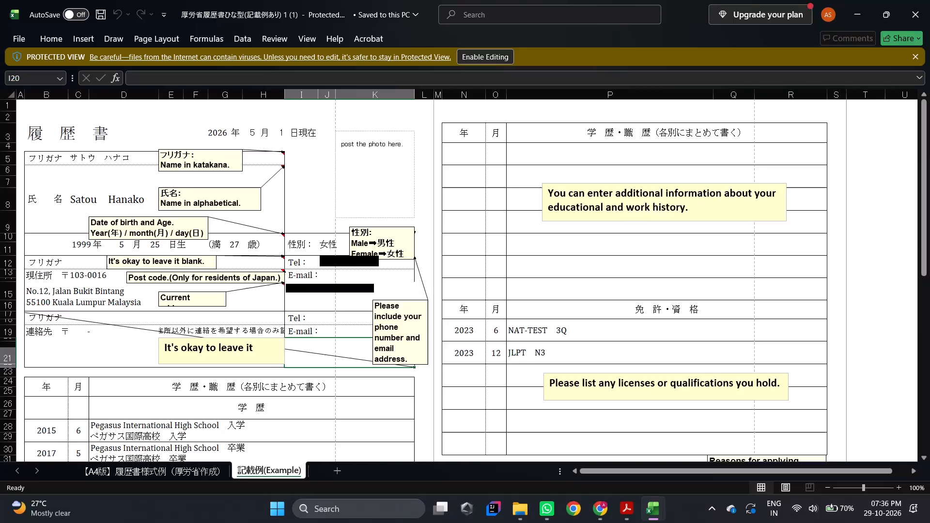
Read the example sheet of the rirekisho template through its education, work history, motivation and personal-request sections, including the guidance notes.
scroll(239, 288, "down", 1)
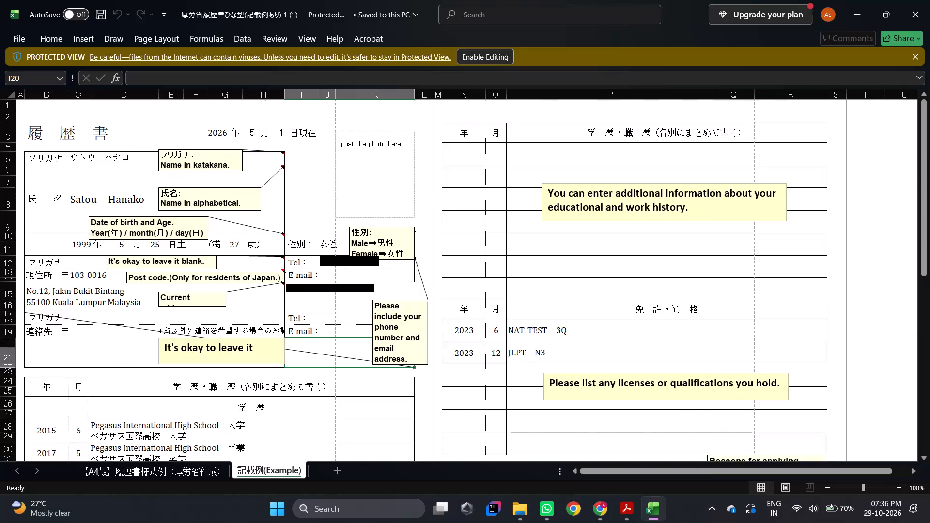
scroll(239, 288, "down", 2)
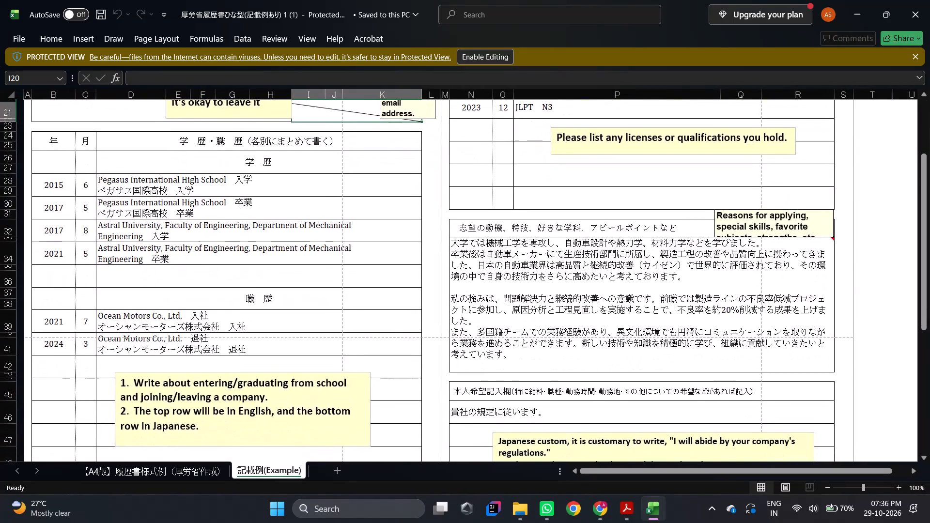
scroll(239, 288, "down", 1)
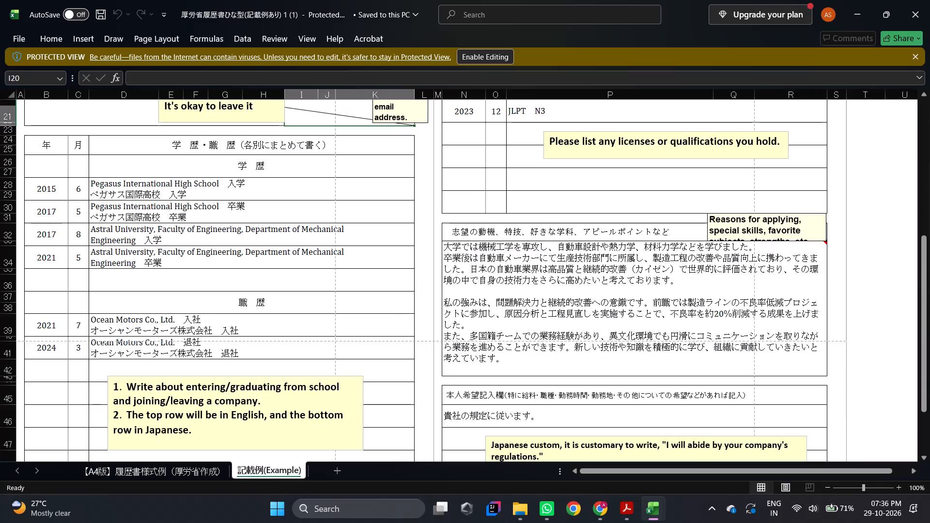
Examine the blank 【A4版】 form sheet of the 厚労省履歴書ひな型 template workbook, covering both pages down to the footnote.
scroll(239, 288, "up", 5)
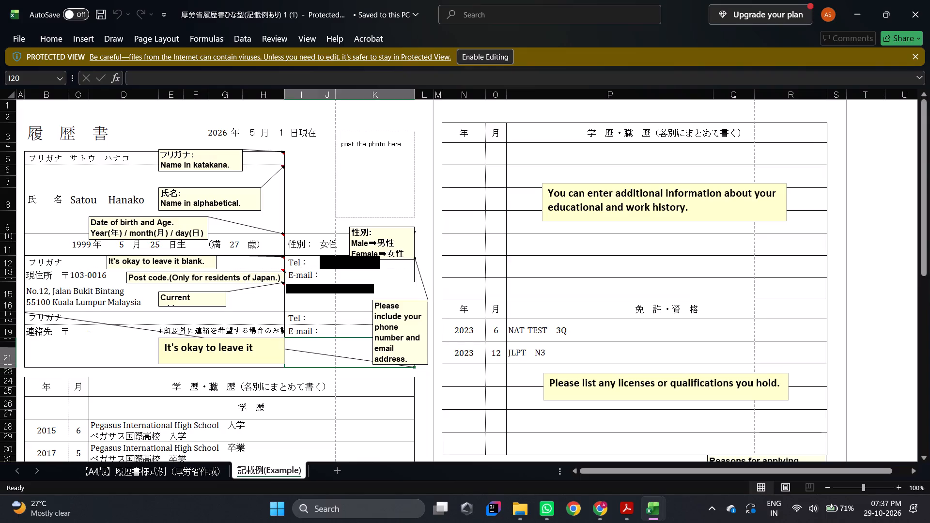
left_click(179, 473)
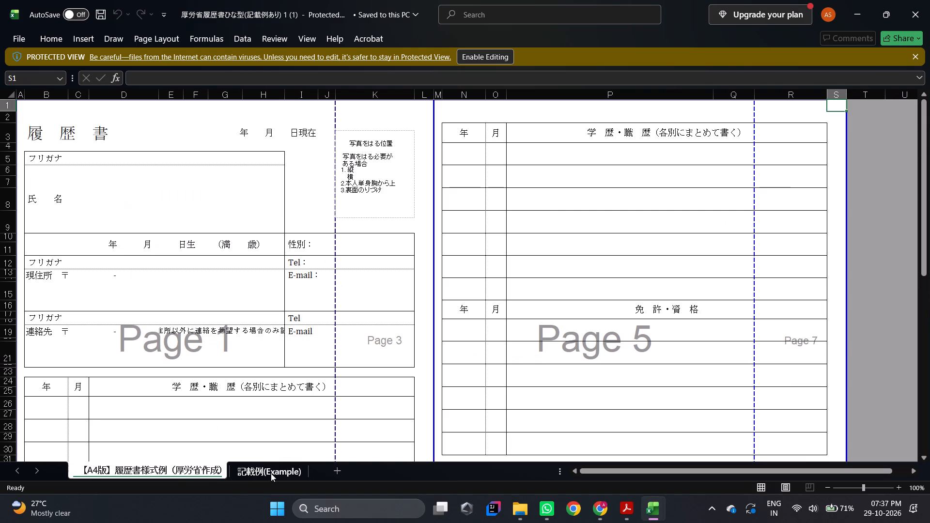
left_click(210, 344)
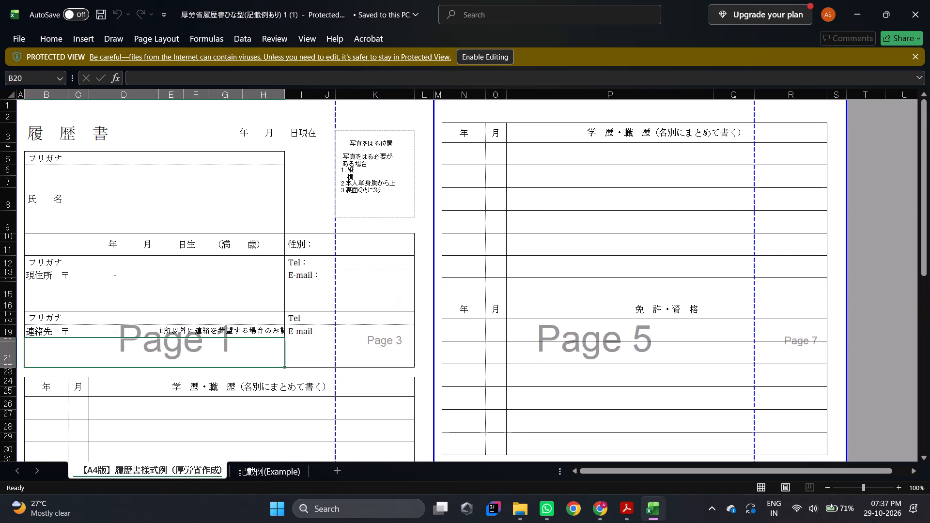
left_click(199, 339)
left_click(195, 338)
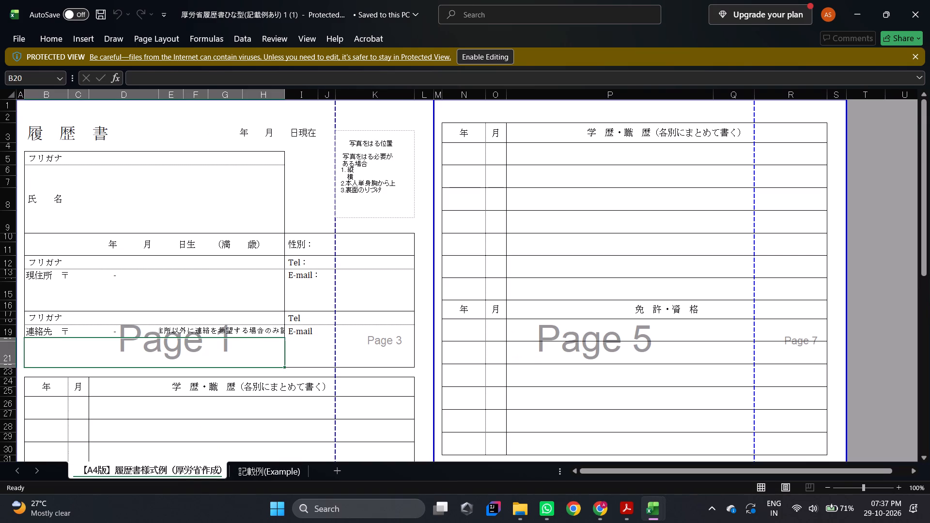
left_click(185, 334)
scroll(185, 334, "down", 2)
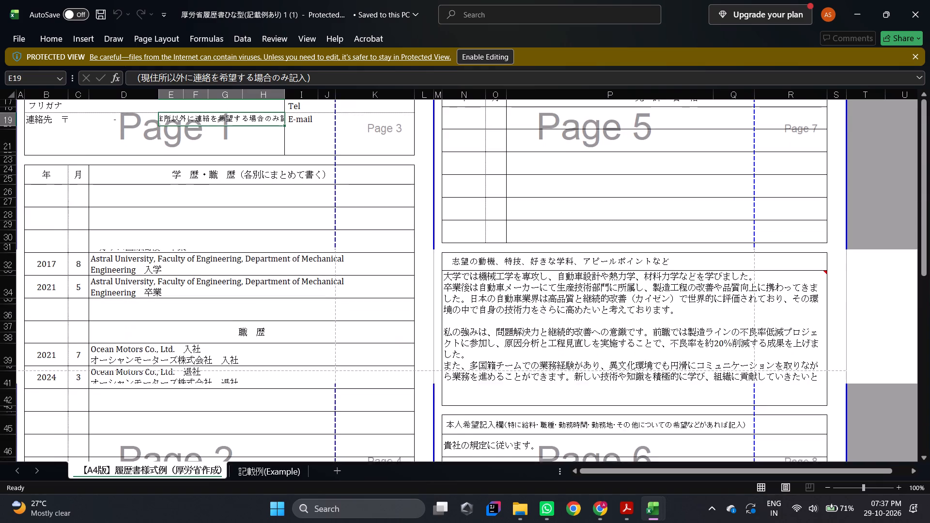
scroll(185, 334, "down", 3)
scroll(185, 334, "up", 5)
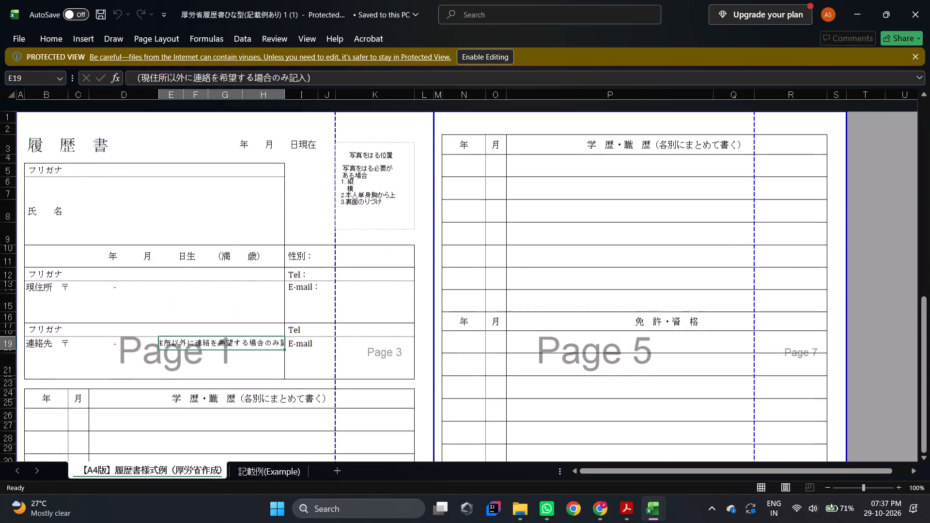
scroll(185, 334, "up", 1)
scroll(185, 334, "down", 4)
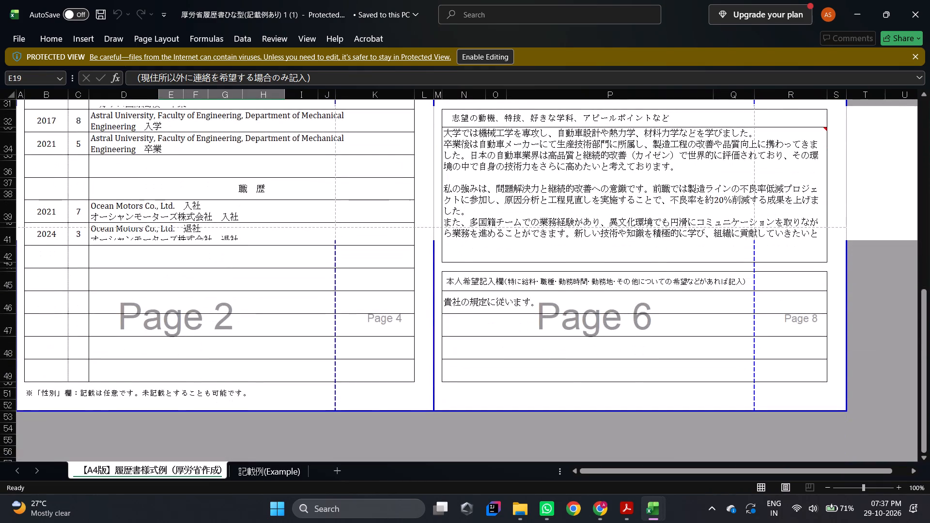
scroll(185, 334, "up", 5)
scroll(185, 334, "down", 4)
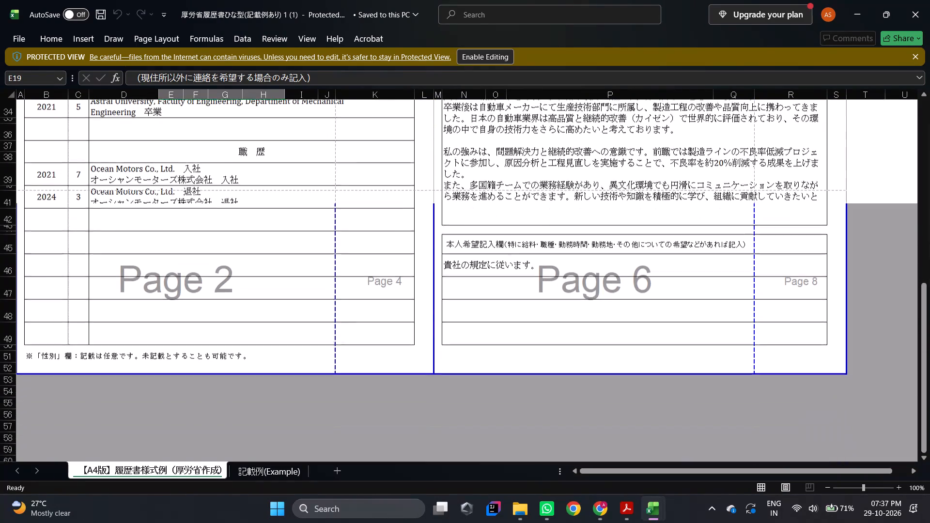
scroll(185, 334, "down", 1)
scroll(185, 334, "up", 5)
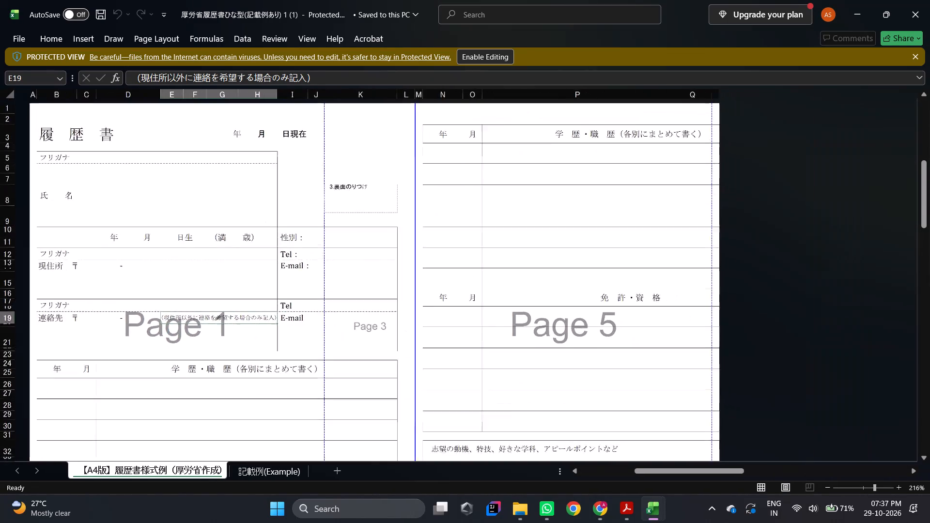
scroll(185, 334, "right", 1)
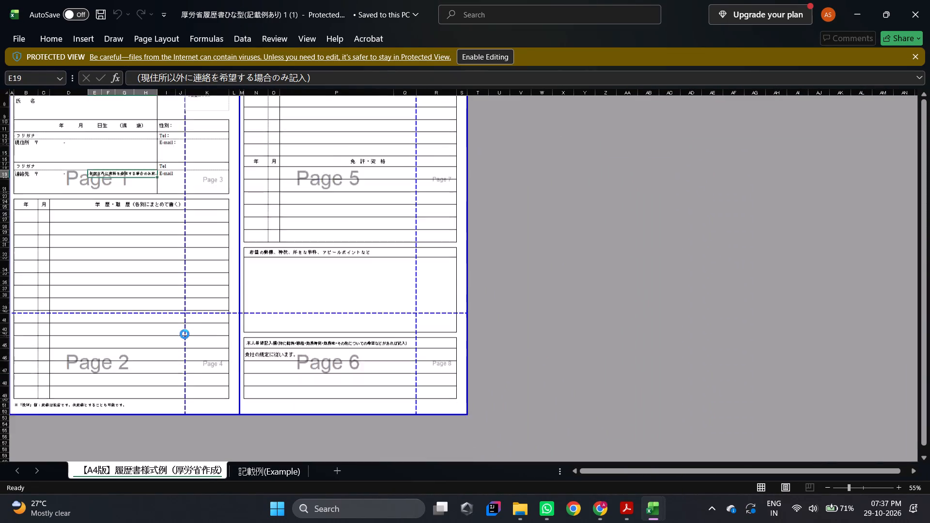
scroll(185, 334, "right", 1)
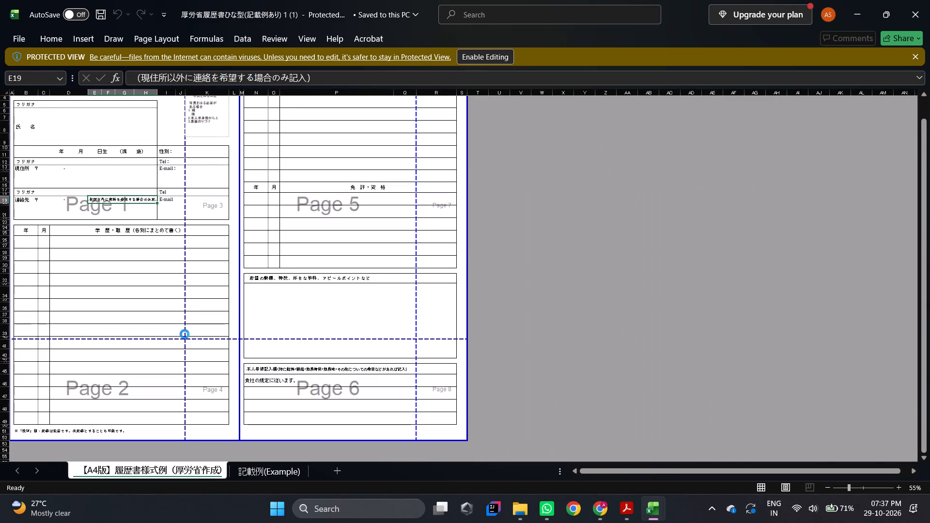
scroll(185, 334, "up", 2)
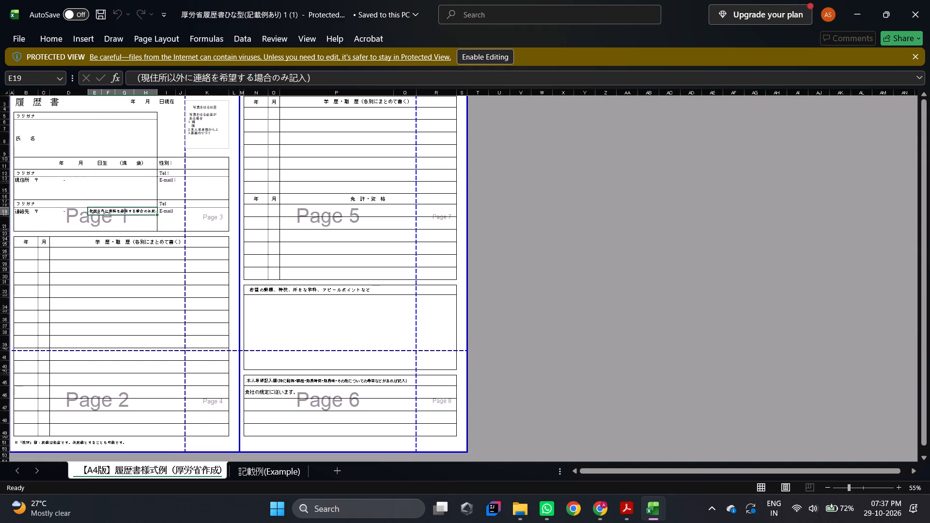
Enable editing for the 厚労省履歴書ひな型 template workbook.
left_click(634, 319)
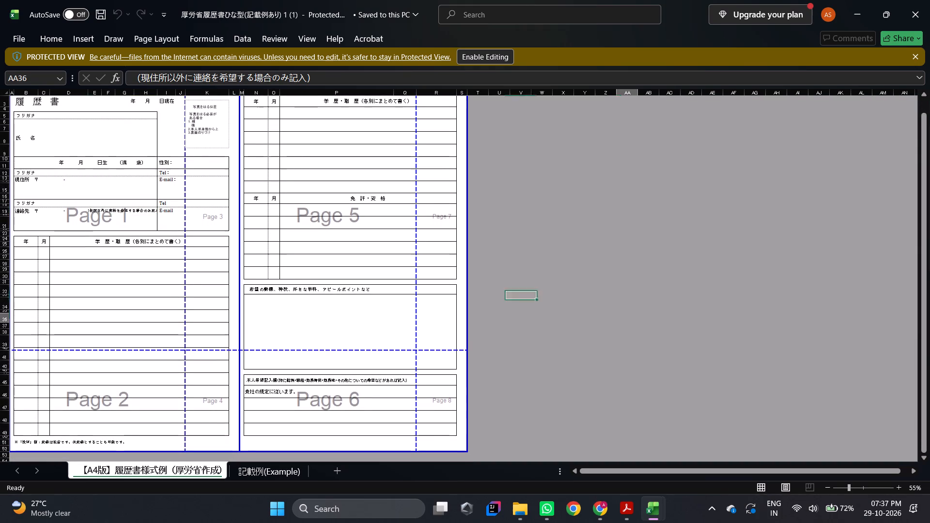
left_click(491, 56)
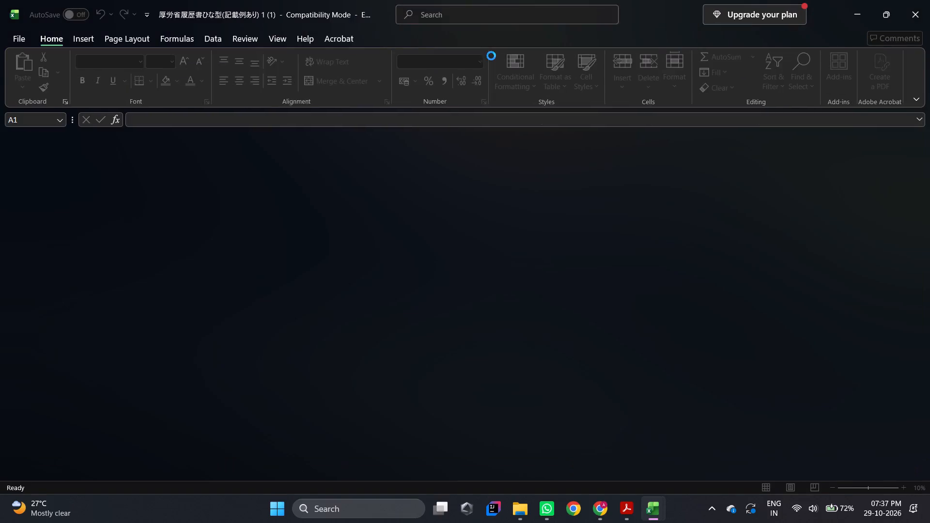
Look over the blank 【A4版】 form sheet again in the editable template workbook.
scroll(258, 262, "right", 2)
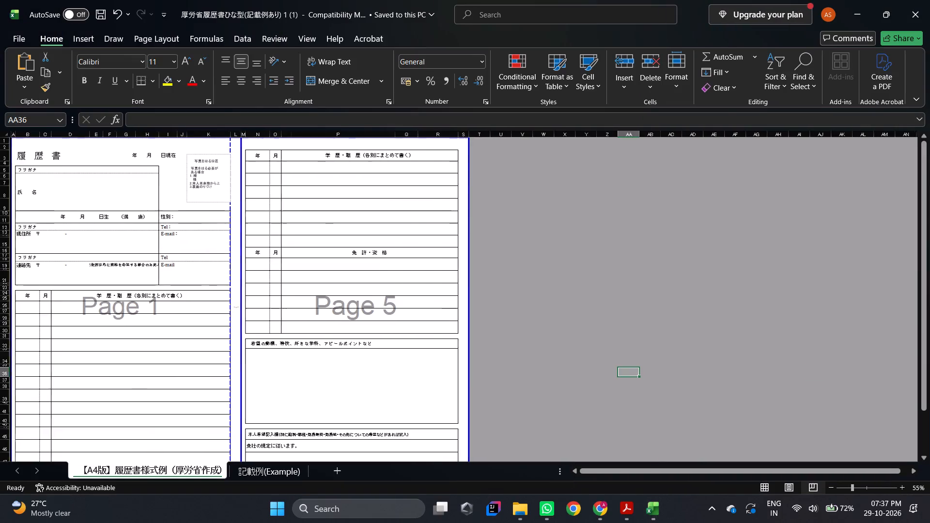
scroll(258, 262, "right", 3)
scroll(258, 262, "left", 2)
scroll(258, 262, "up", 1)
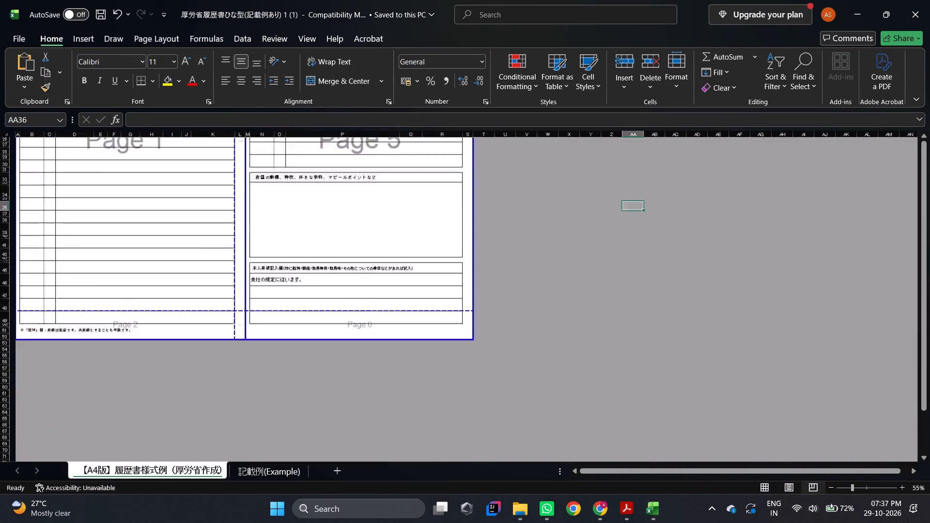
scroll(258, 262, "up", 2)
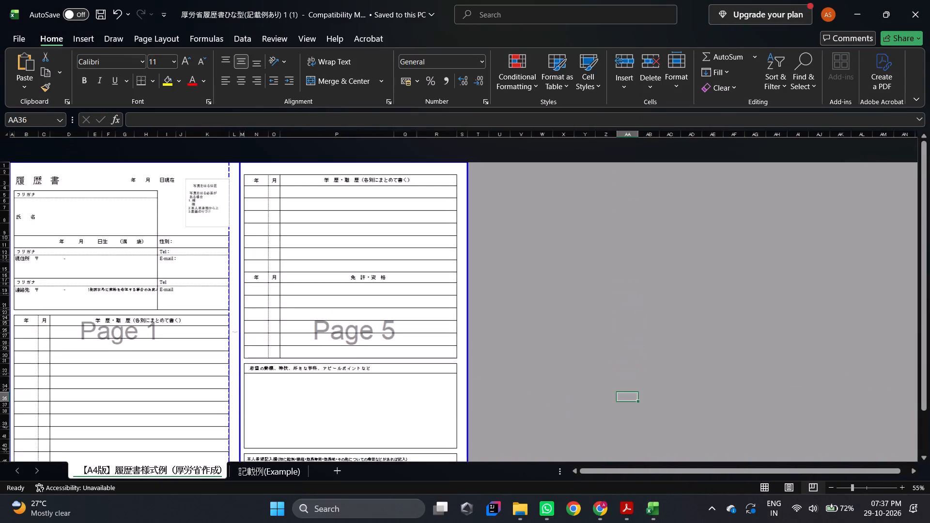
scroll(258, 262, "up", 1)
scroll(258, 262, "right", 1)
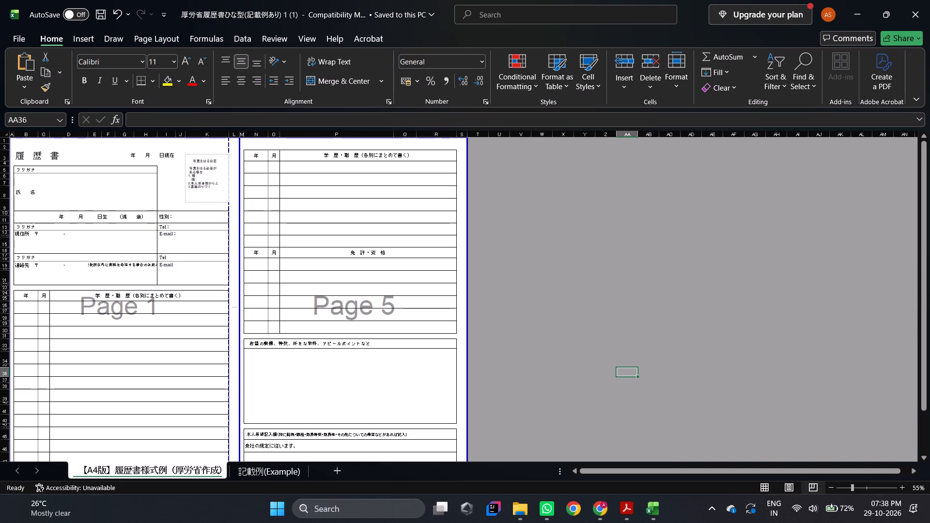
Read the 記載例(Example) sheet's sample entries and guidance notes, from personal details through work history, self-promotion and personal requests.
left_click(248, 463)
scroll(410, 333, "down", 1)
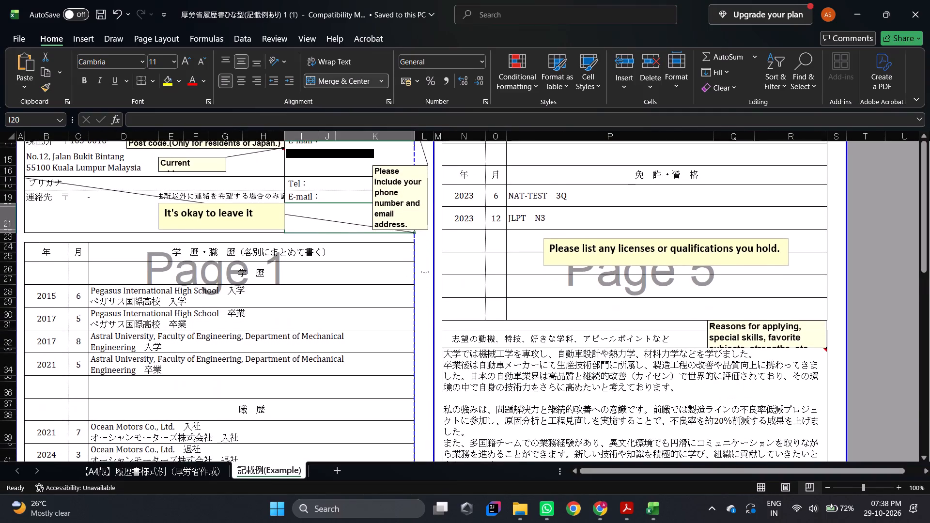
scroll(410, 333, "down", 3)
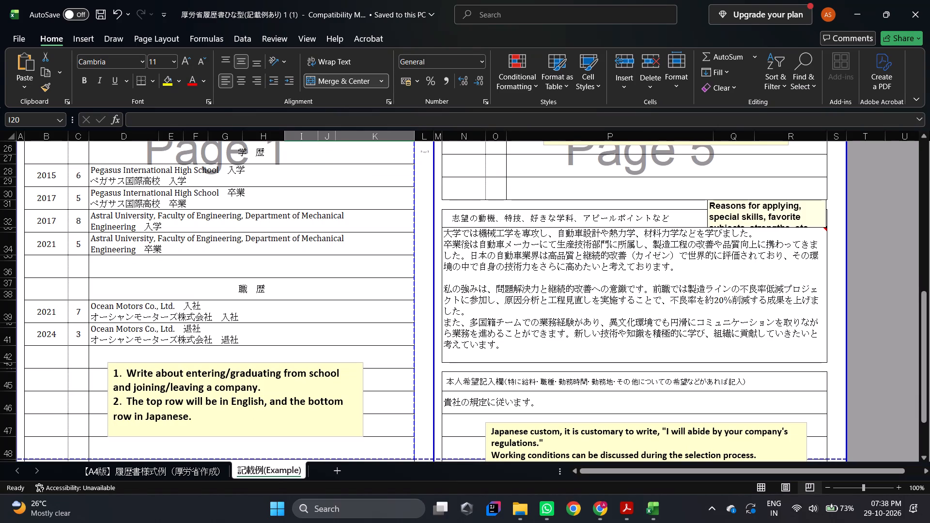
scroll(410, 333, "down", 1)
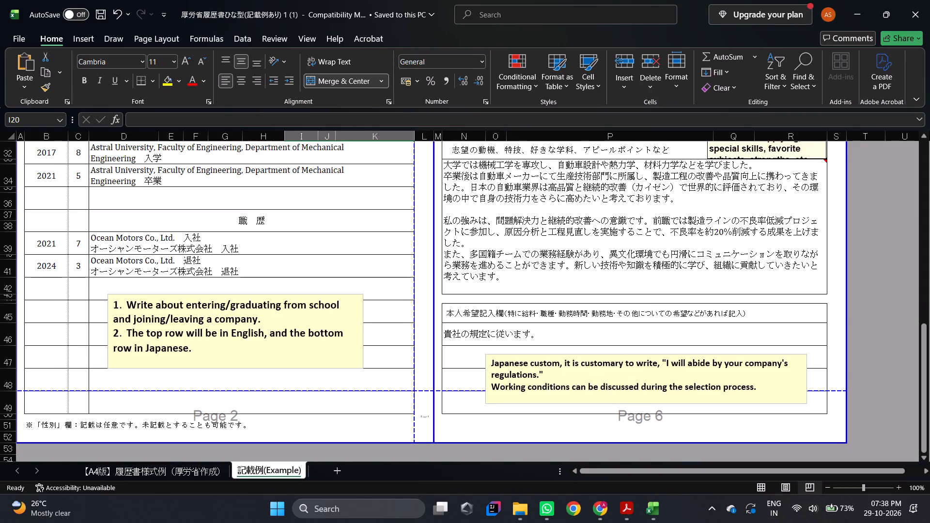
scroll(422, 418, "up", 3)
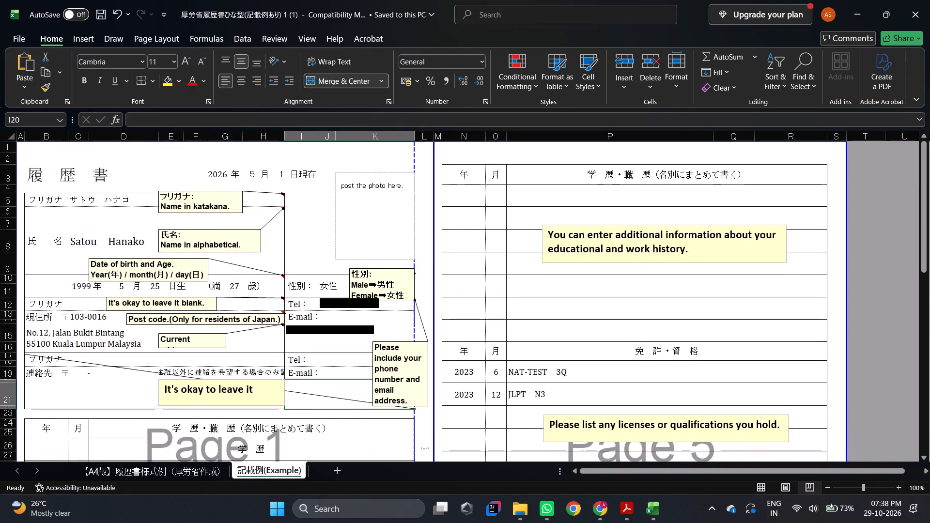
scroll(422, 418, "down", 2)
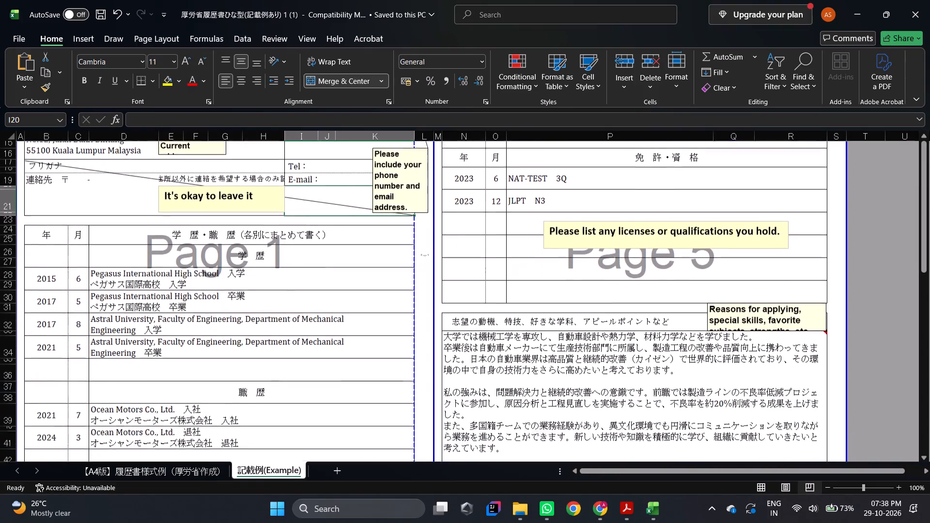
scroll(422, 418, "down", 4)
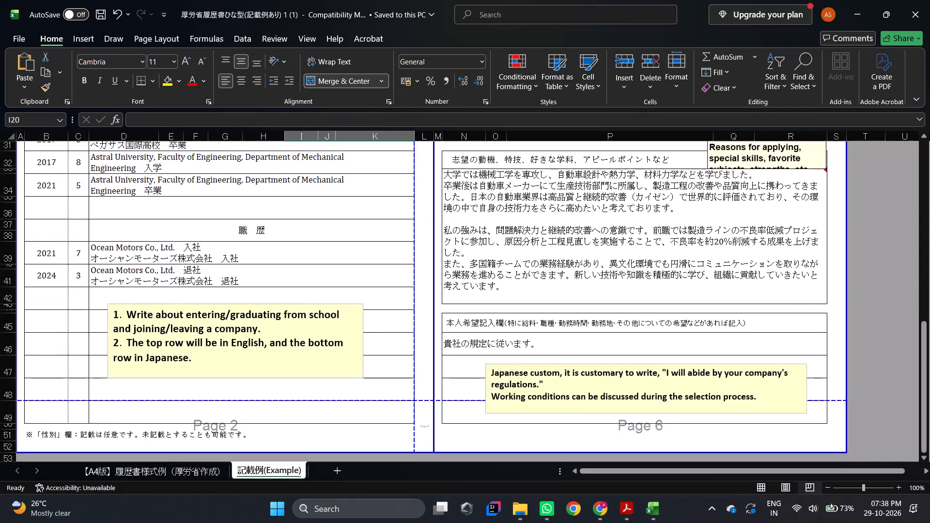
scroll(422, 418, "up", 3)
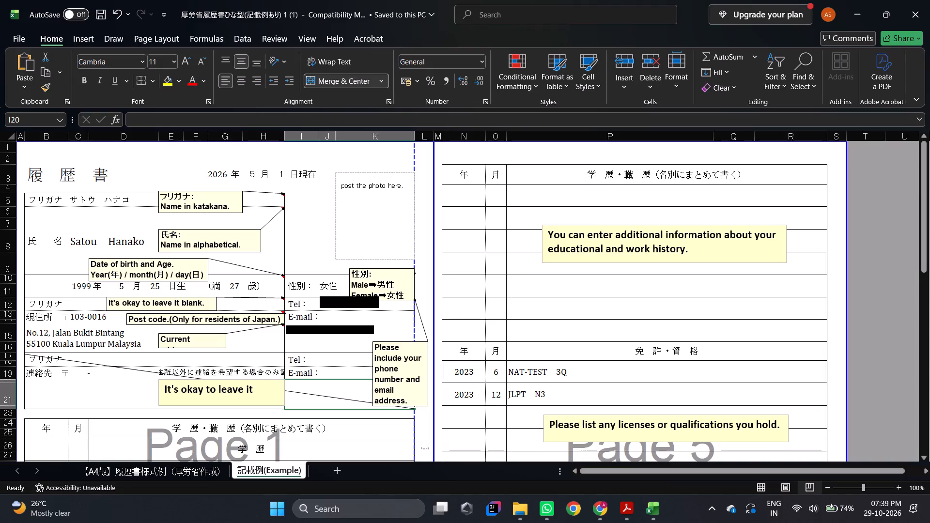
Open the truncated note beside the sample current address on the example sheet to read its full text.
scroll(429, 323, "down", 1)
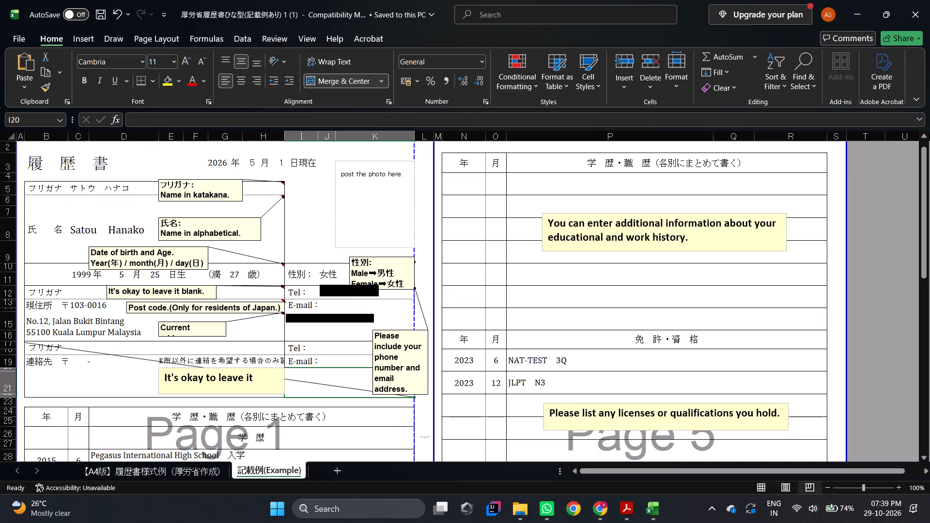
double_click(185, 328)
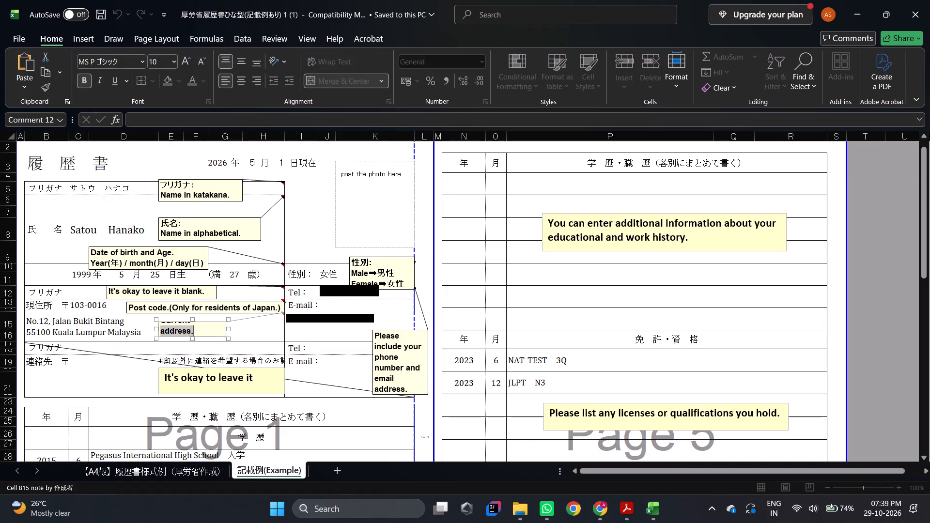
left_click(252, 336)
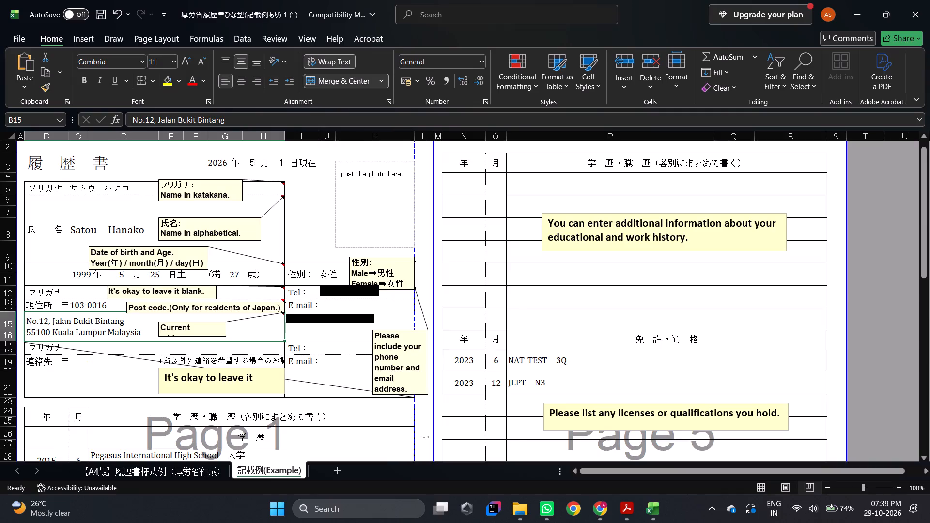
left_click(427, 277)
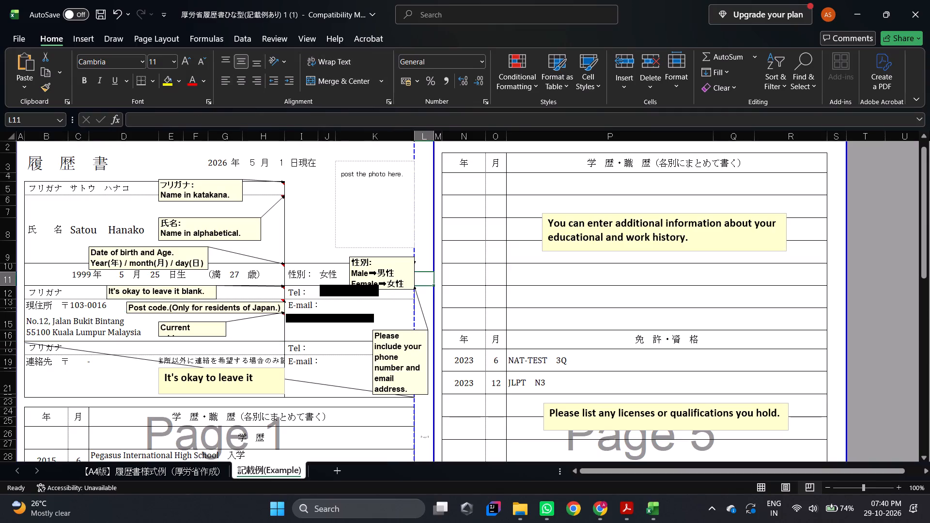
left_click(906, 287)
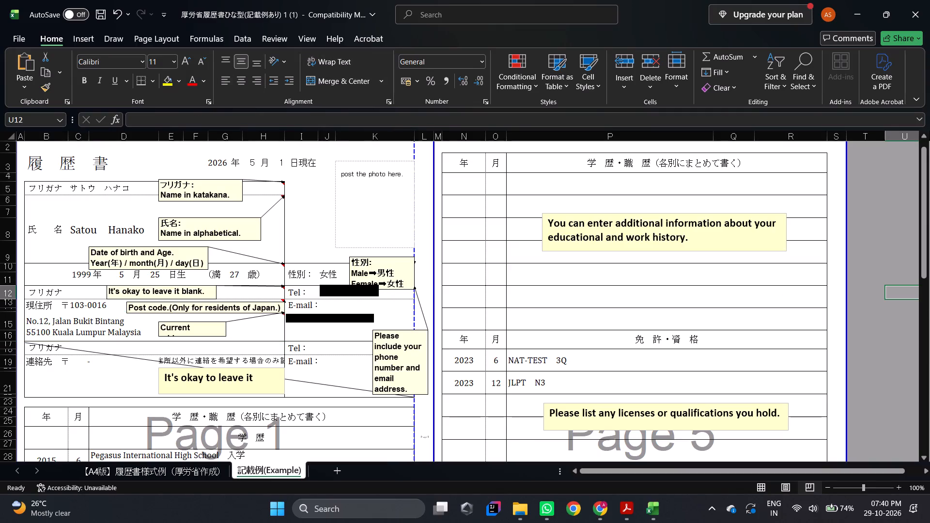
Switch from the template's example sheet to the Japanese v2 rirekisho workbook to compare its top section.
scroll(434, 338, "right", 1)
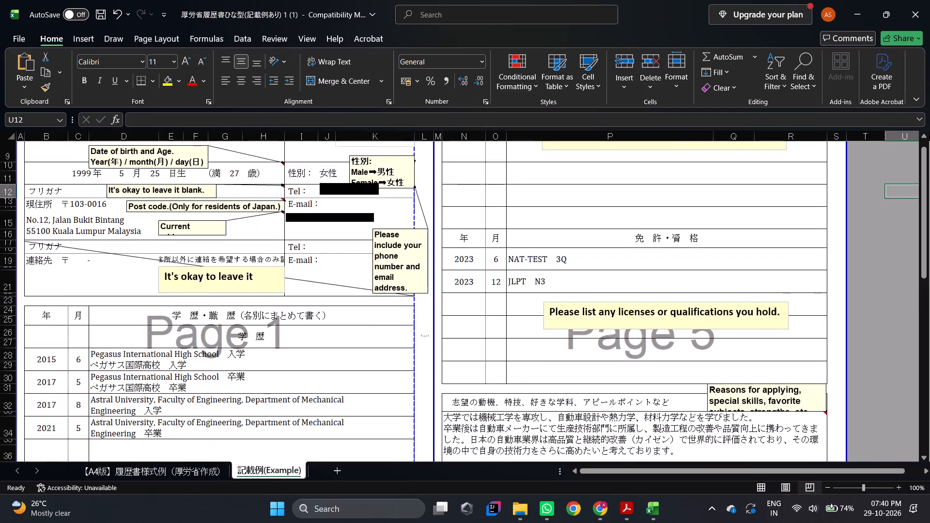
scroll(434, 338, "right", 1)
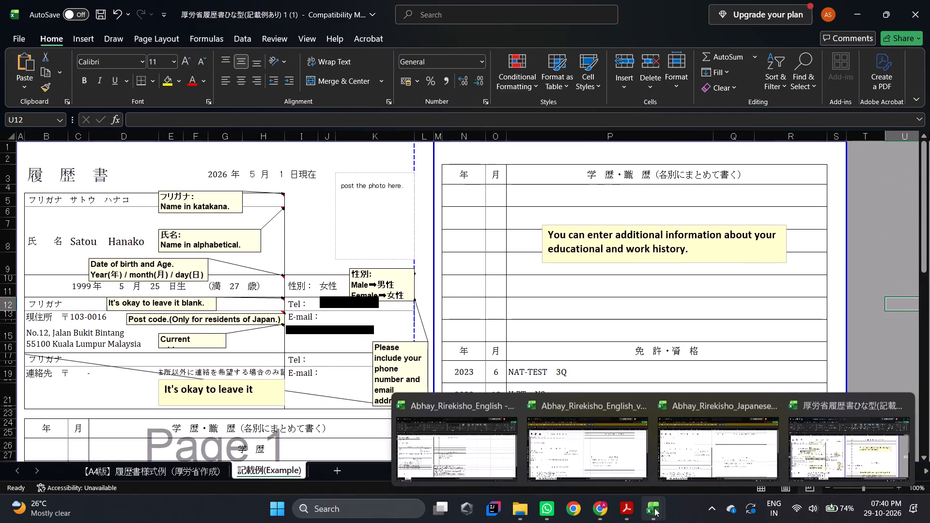
left_click(832, 459)
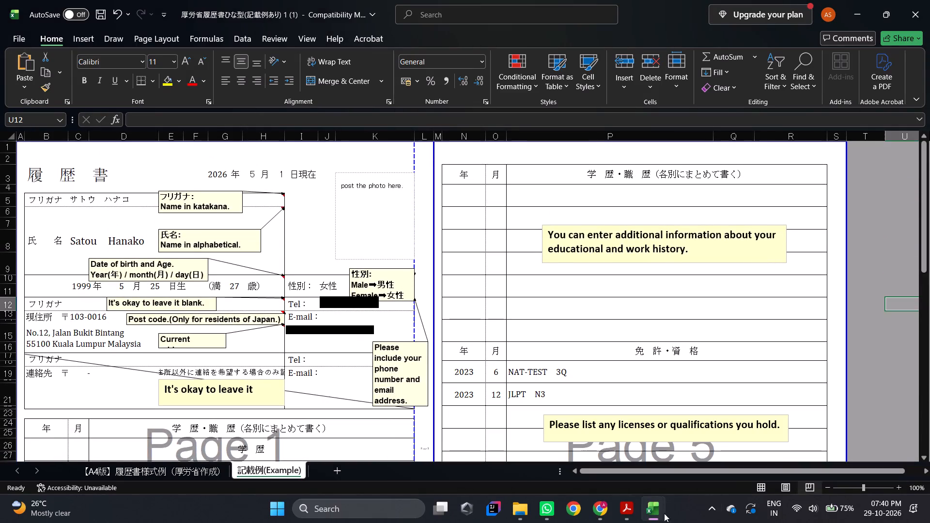
left_click(723, 450)
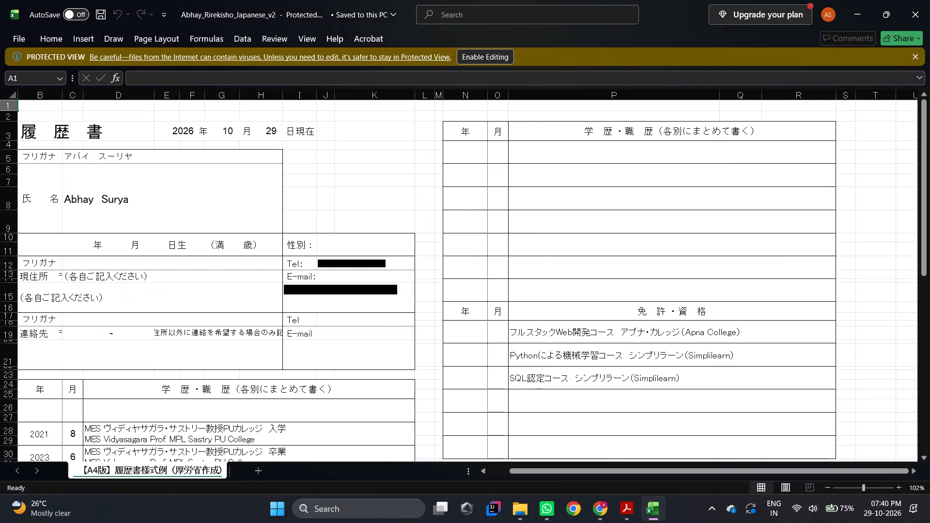
scroll(302, 332, "right", 2)
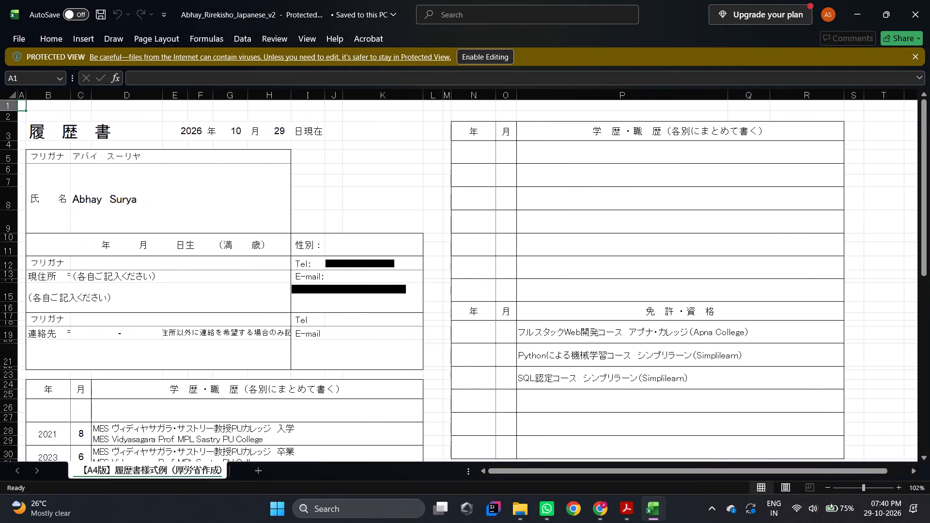
Enable editing in the Japanese v2 rirekisho workbook after checking its layout against the template's example sheet.
key("alt+Tab")
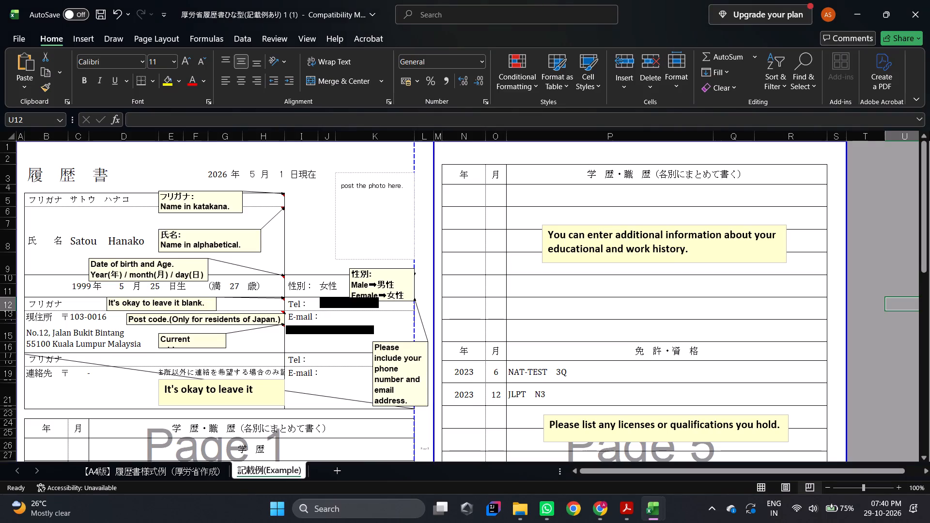
key("alt+Tab")
key("alt+Tab")
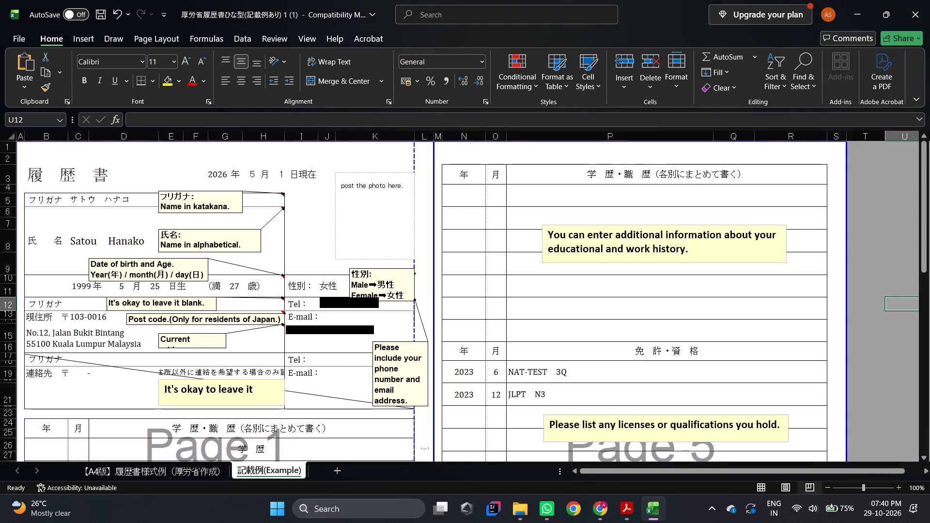
key("alt+Tab")
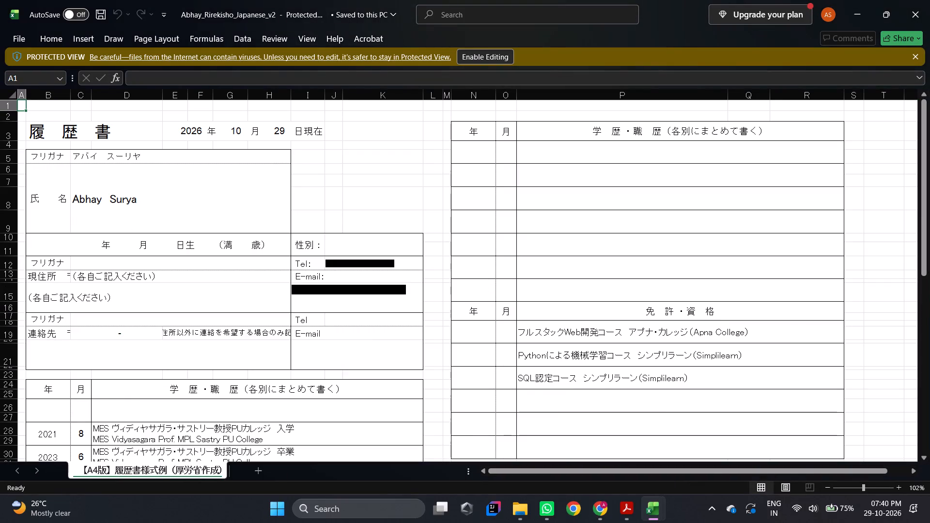
double_click(291, 93)
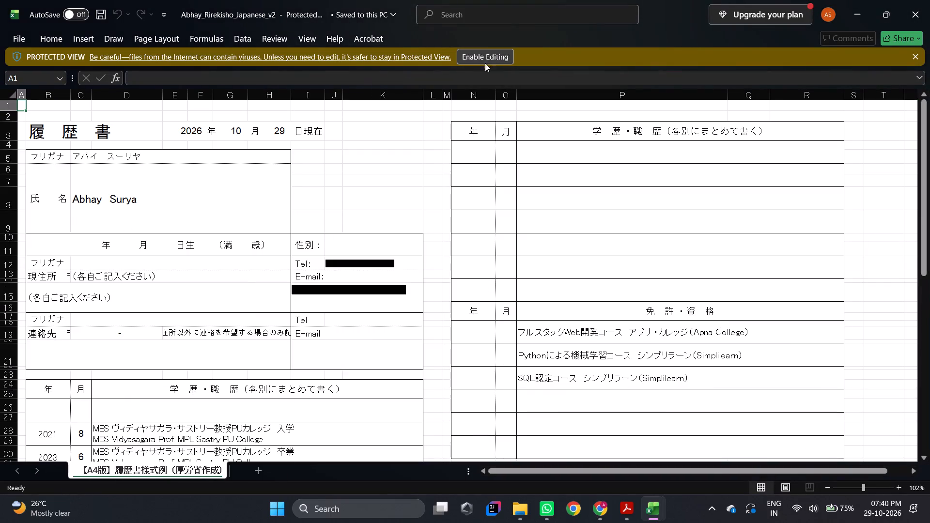
left_click(485, 51)
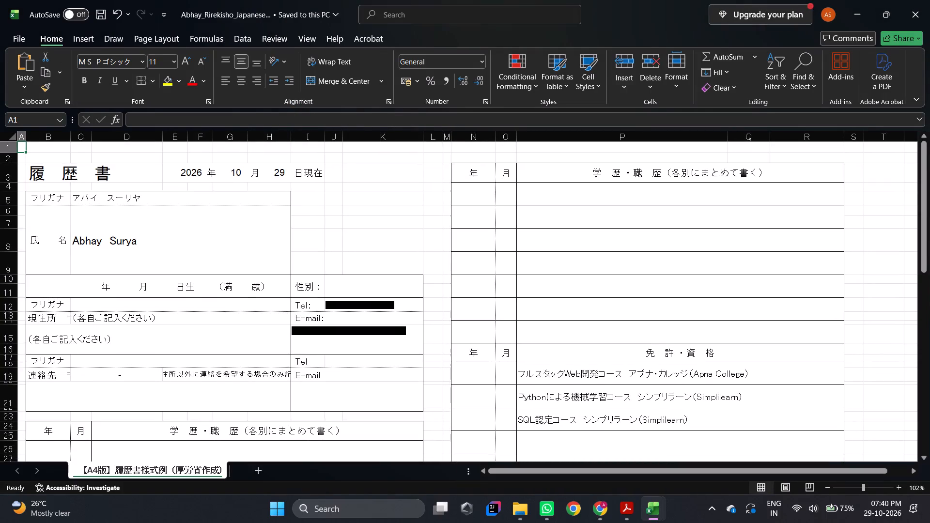
Widen column H slightly so the note beside the 連絡先 contact address fits in its cell.
double_click(291, 132)
left_click_drag(291, 138, 296, 138)
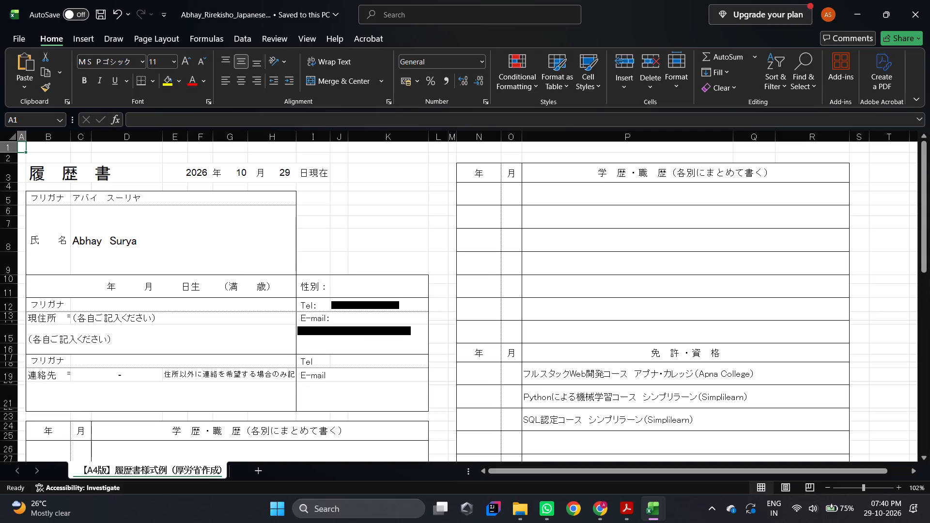
Compare the Japanese v2 workbook's personal-details block and education rows with the template's 記載例(Example) sheet, especially the date-of-birth, gender and address fields.
key("alt+Tab")
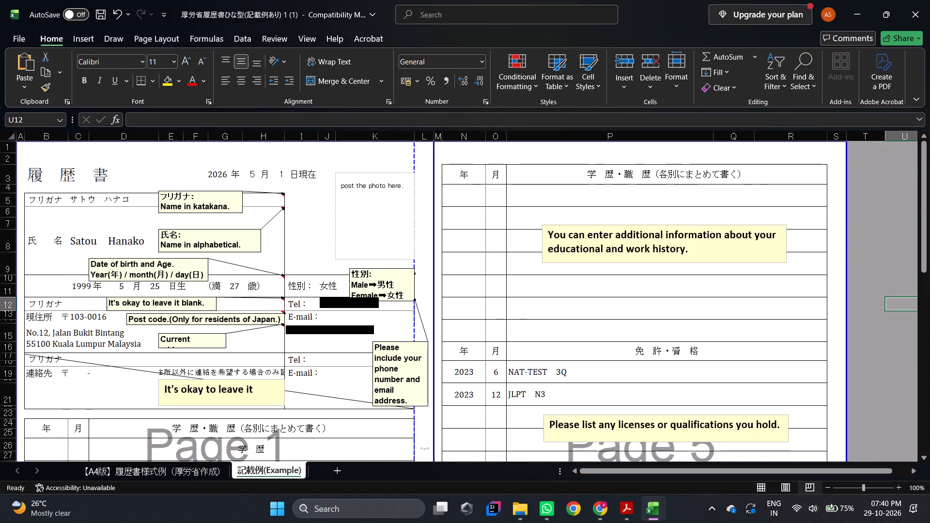
key("alt+Tab")
key("alt+Tab")
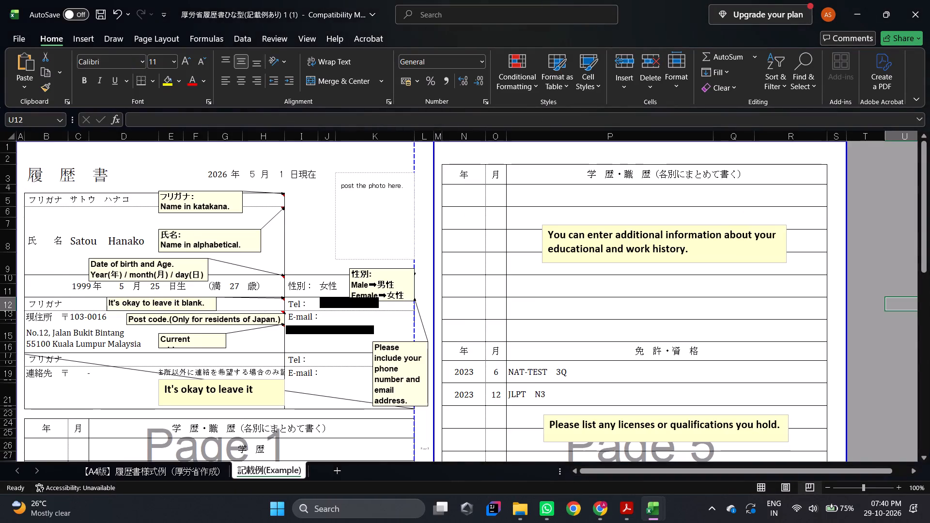
key("alt+Tab")
scroll(207, 352, "down", 1)
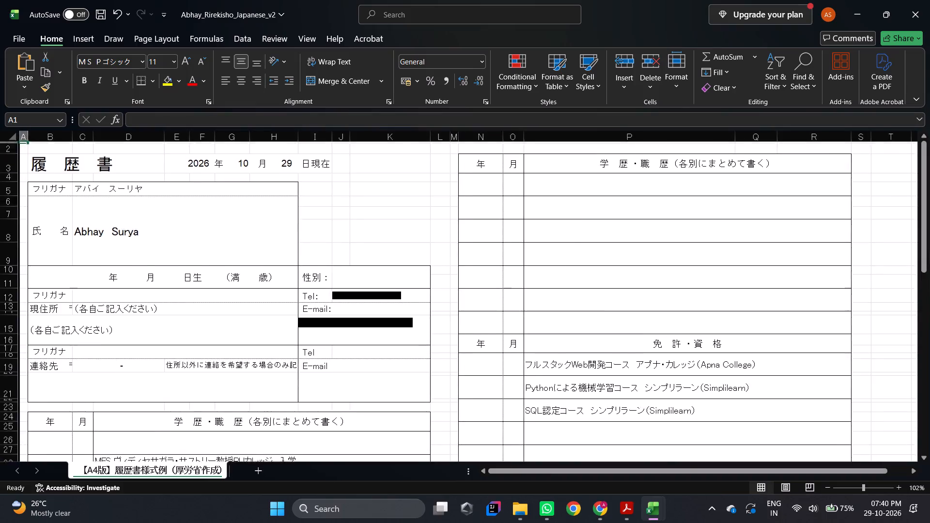
scroll(207, 352, "down", 1)
key("alt+Tab")
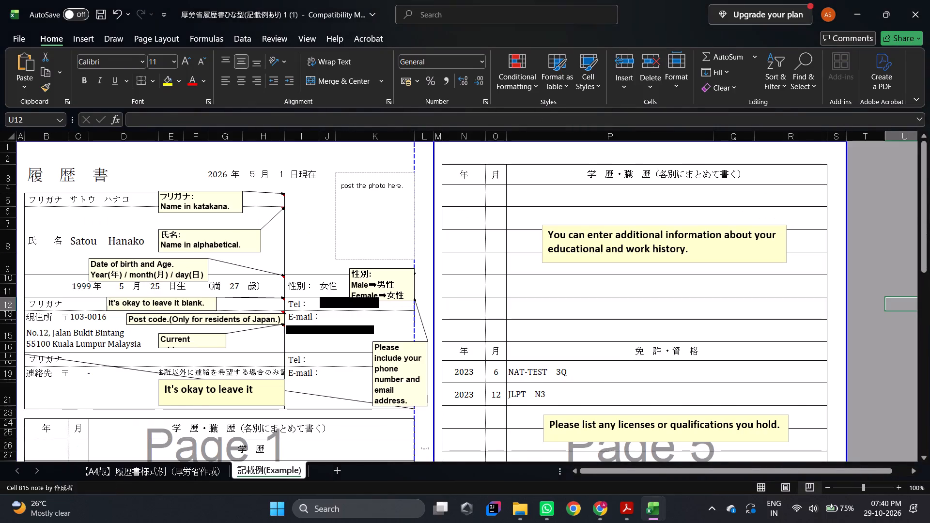
key("alt+Tab")
key("alt+Tab")
key("alt+Tab")
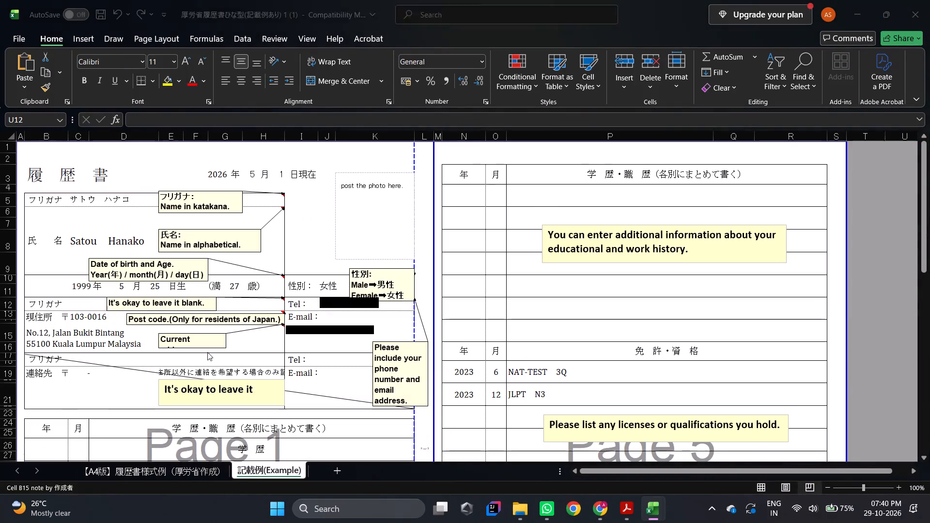
key("alt+Tab")
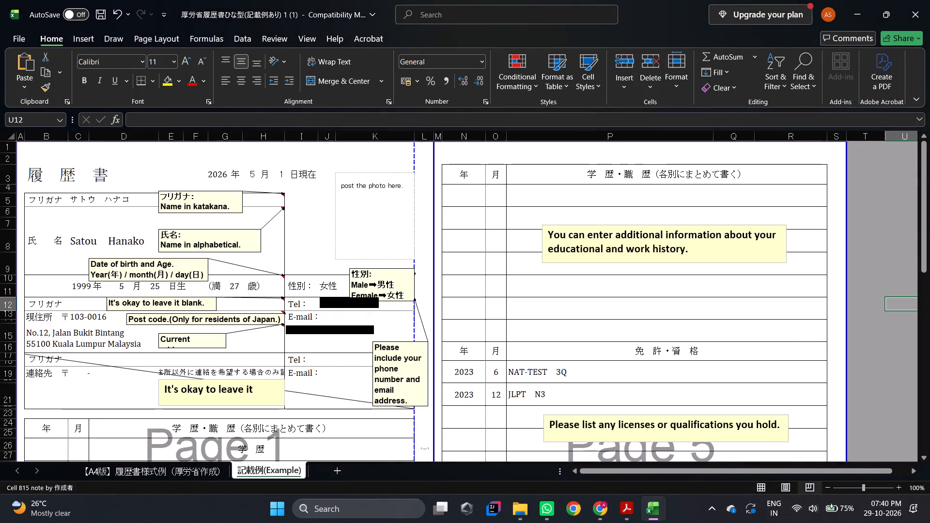
key("alt+Tab")
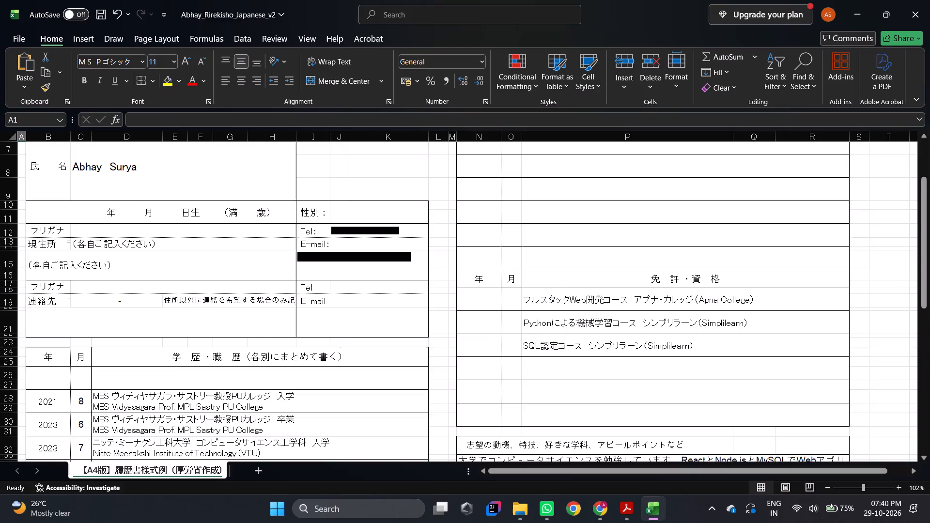
scroll(207, 352, "up", 1)
key("alt+Tab")
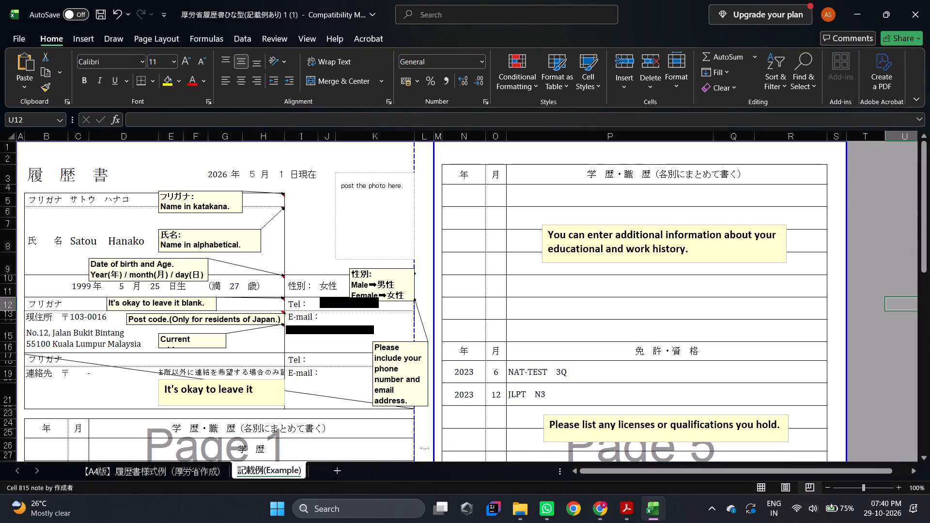
key("alt+Tab")
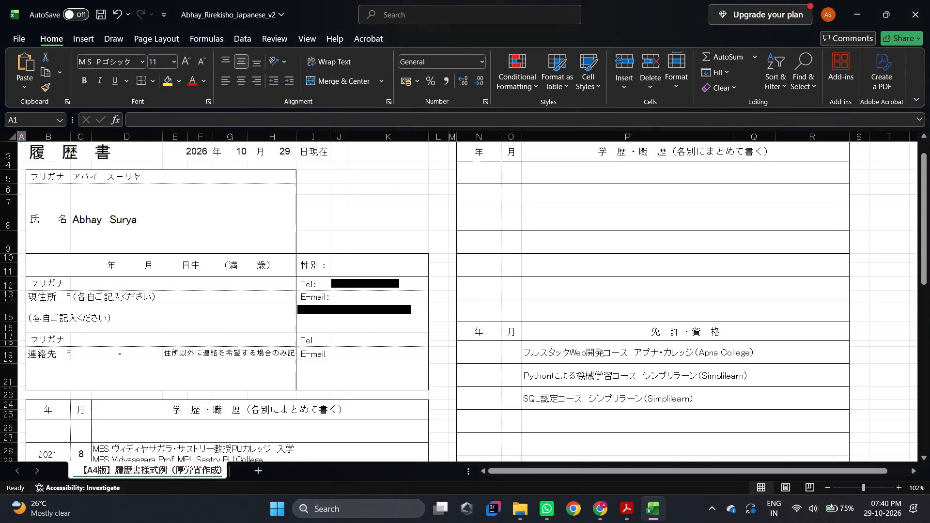
key("alt+Tab")
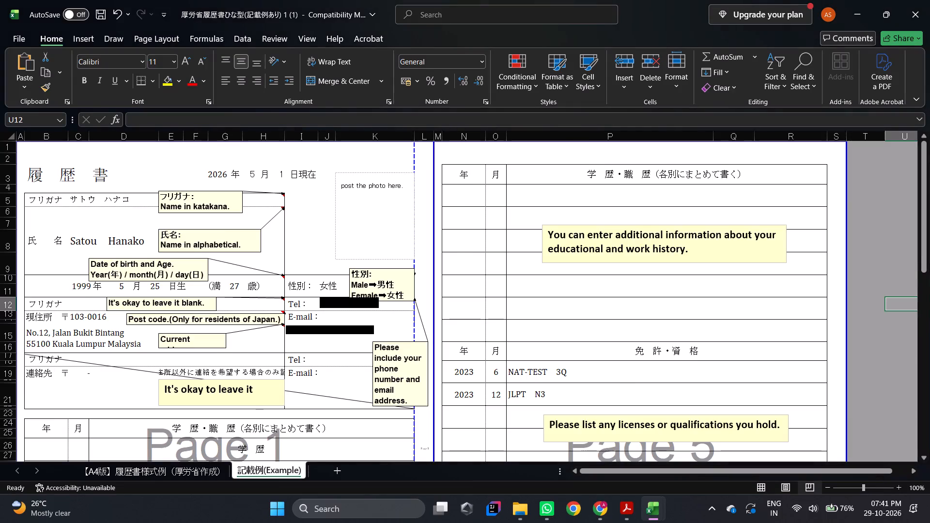
key("alt+Tab")
key("alt+Tab")
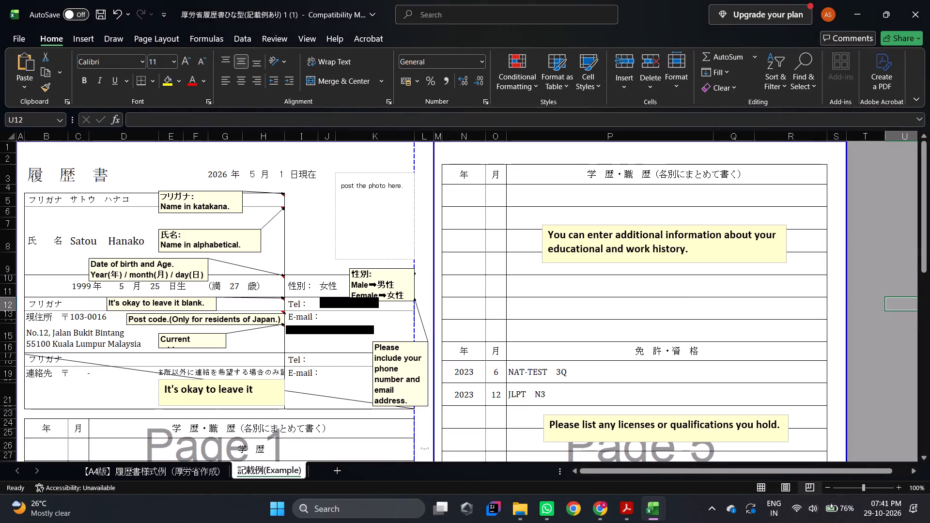
key("alt+Tab")
key("alt+Tab")
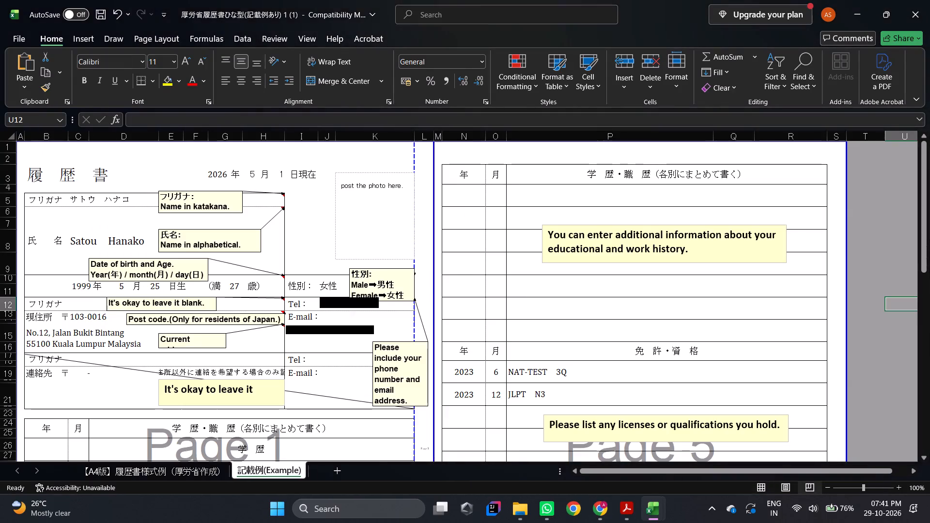
key("alt+Tab")
Enter the birth year before 年 in the date-of-birth cell and remove two of the extra spaces after it.
left_click(97, 267)
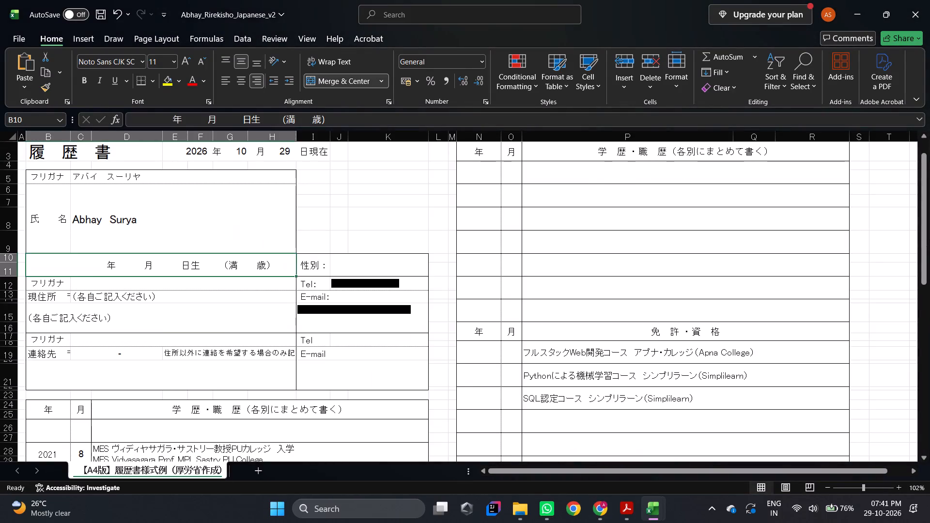
double_click(97, 267)
type("200")
key("5")
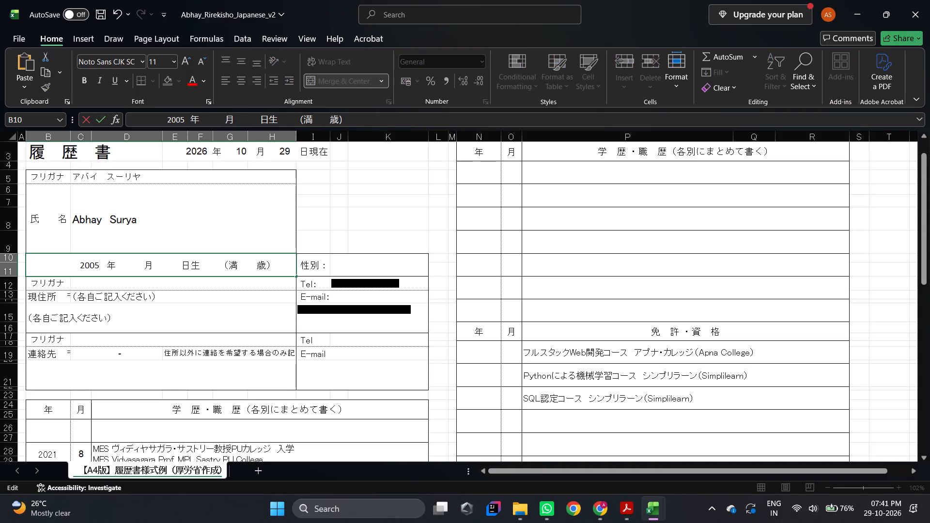
key("Delete")
key("Delete")
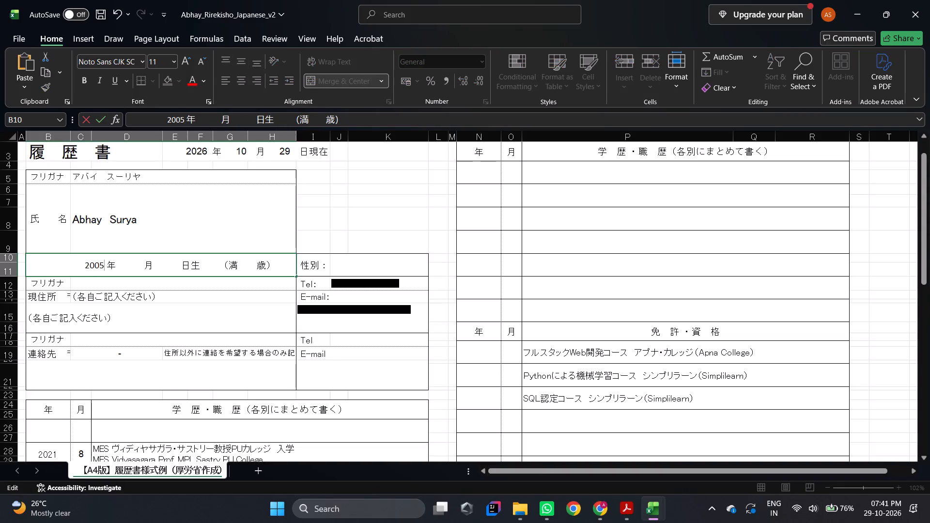
key("F12")
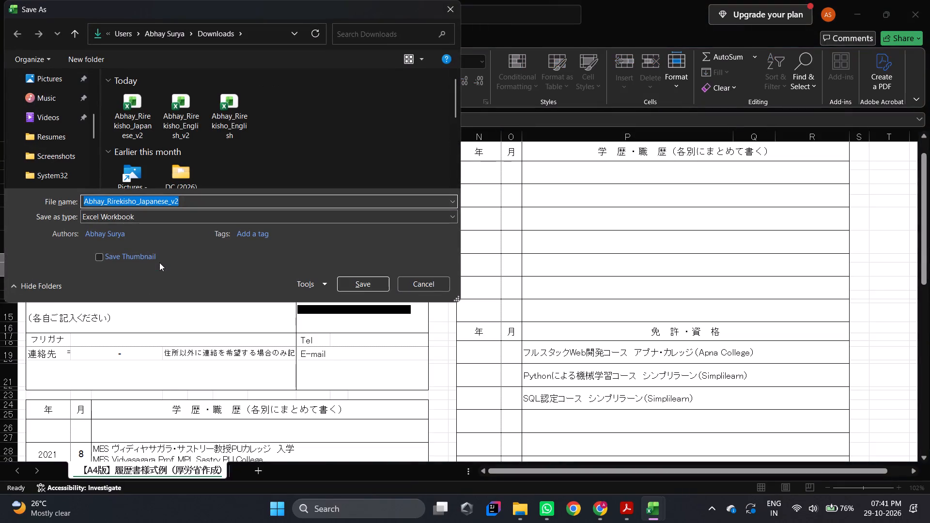
left_click(447, 5)
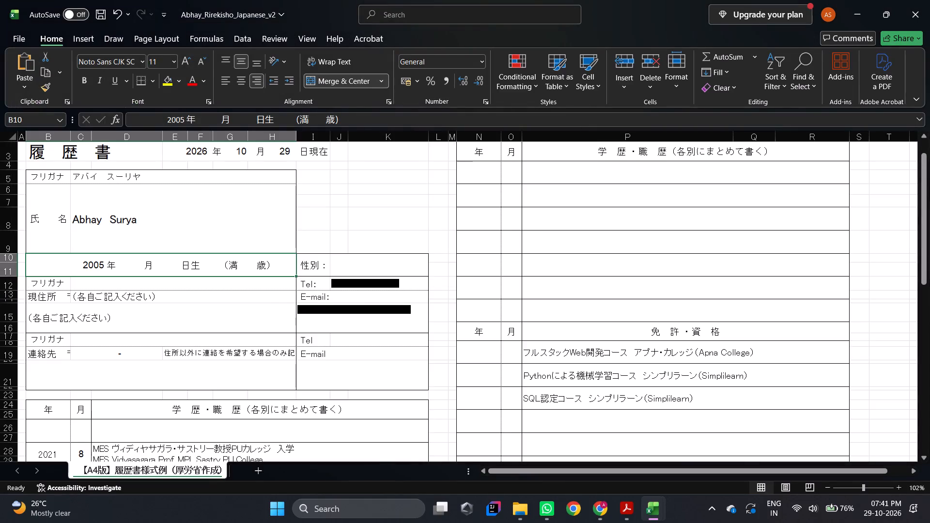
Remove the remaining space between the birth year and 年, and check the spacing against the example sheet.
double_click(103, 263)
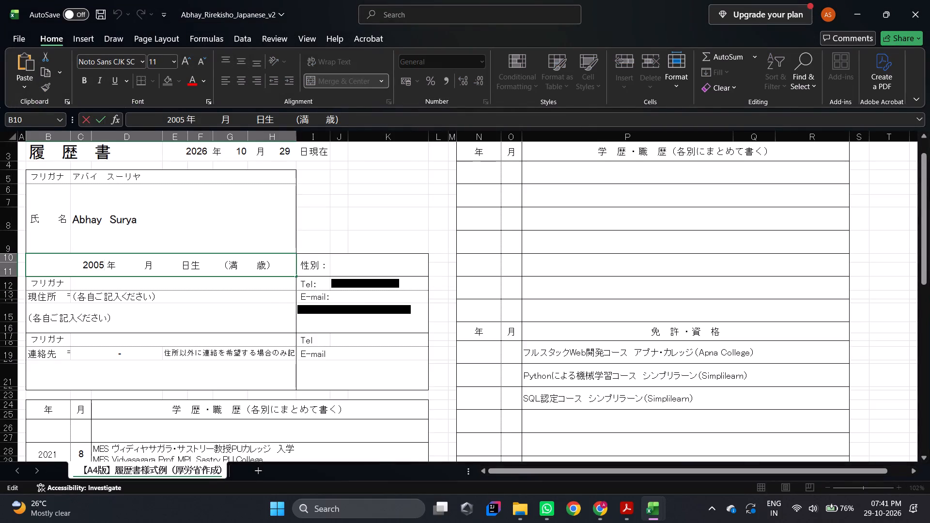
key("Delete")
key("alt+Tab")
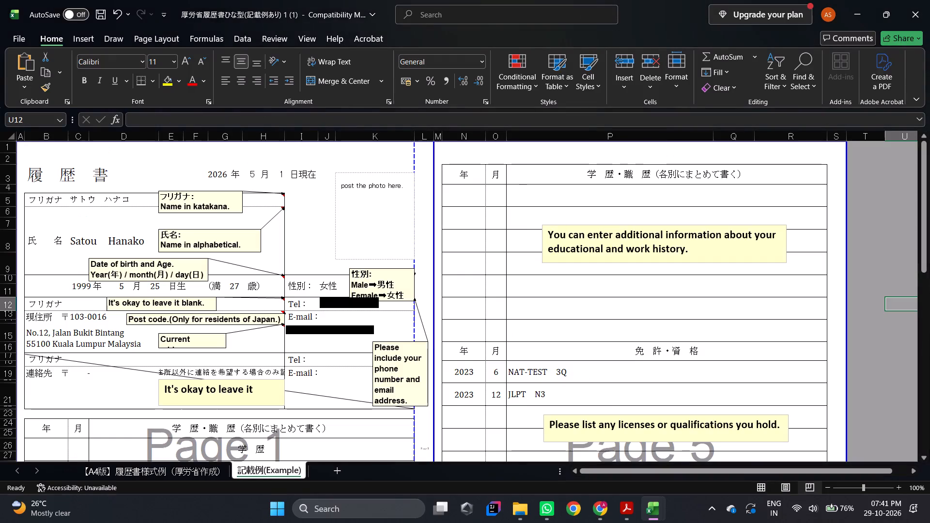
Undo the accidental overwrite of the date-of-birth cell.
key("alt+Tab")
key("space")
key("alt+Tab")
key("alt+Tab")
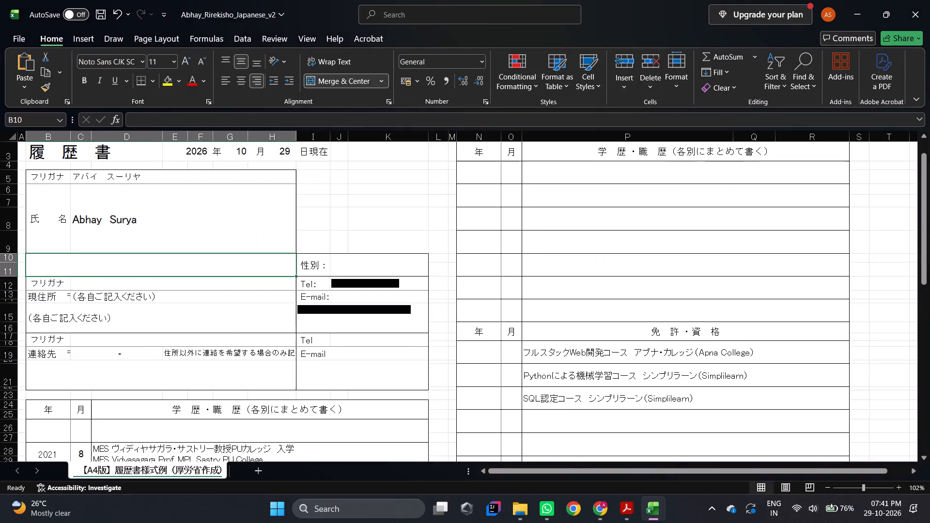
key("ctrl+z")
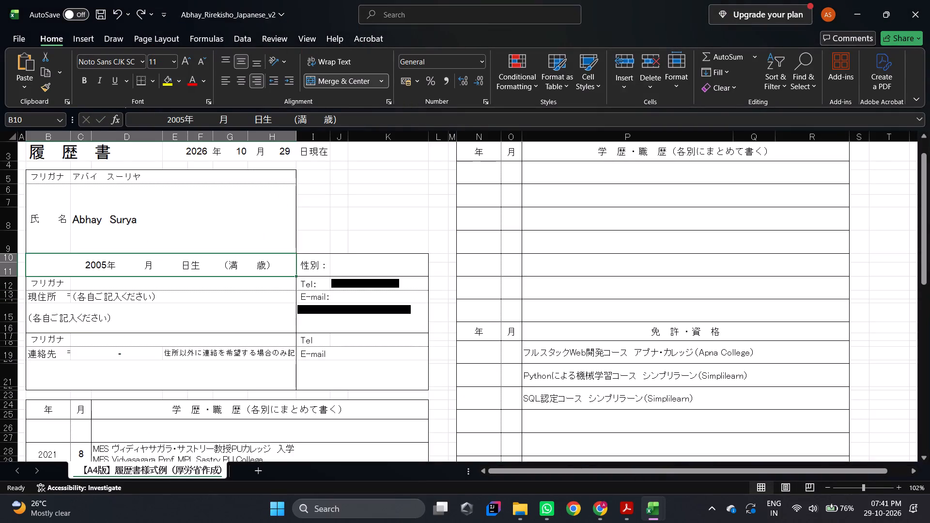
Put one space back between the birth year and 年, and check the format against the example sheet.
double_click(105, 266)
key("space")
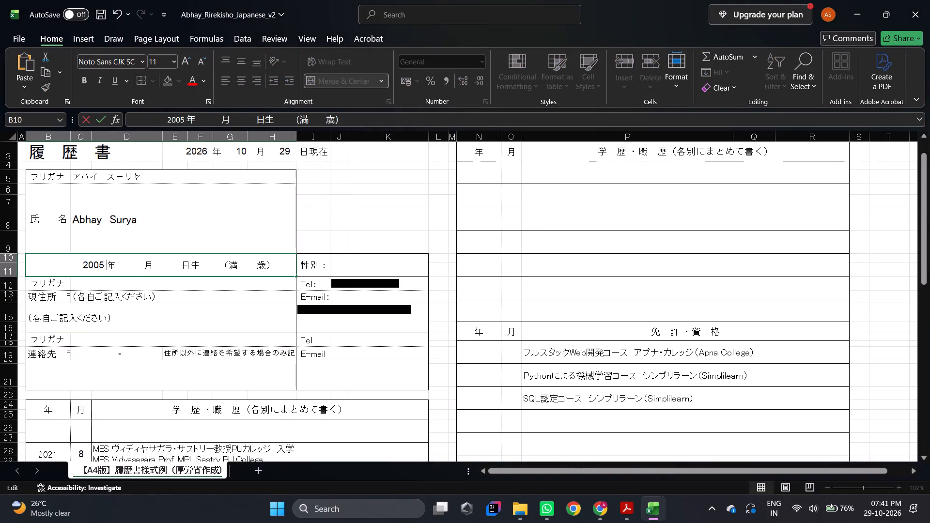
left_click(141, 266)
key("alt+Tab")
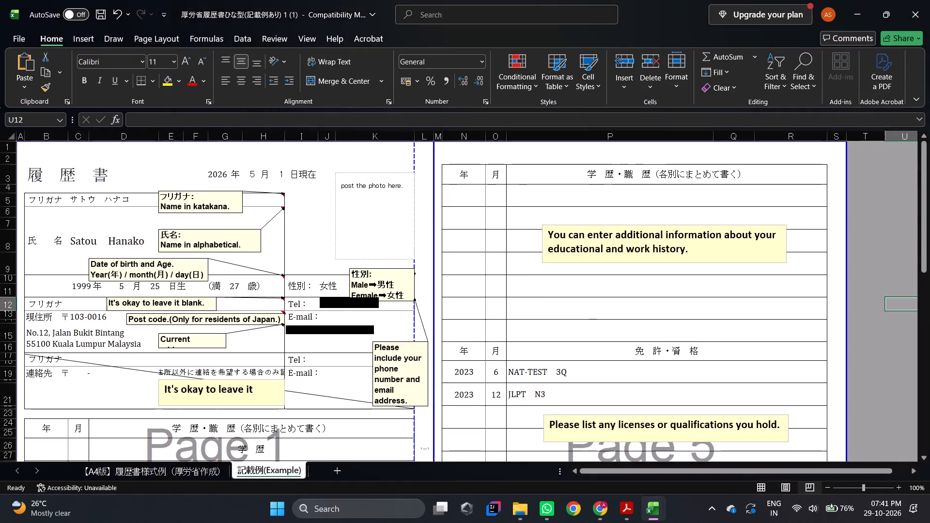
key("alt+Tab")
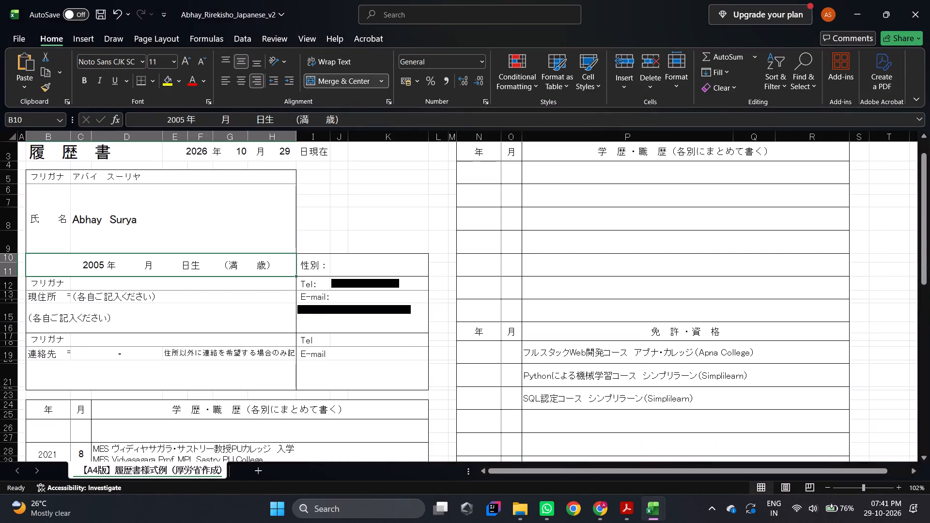
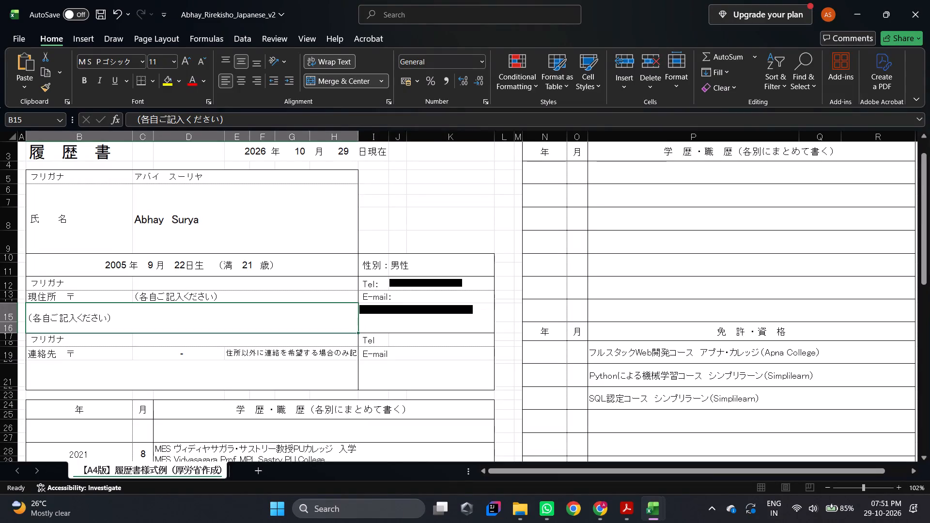
double_click(110, 319)
left_click_drag(110, 319, 59, 318)
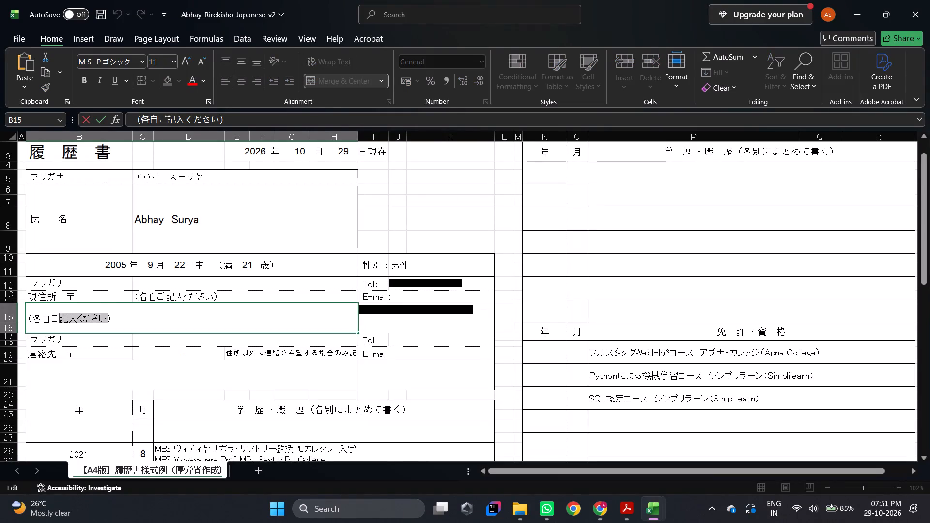
left_click_drag(59, 318, 32, 319)
left_click(133, 319)
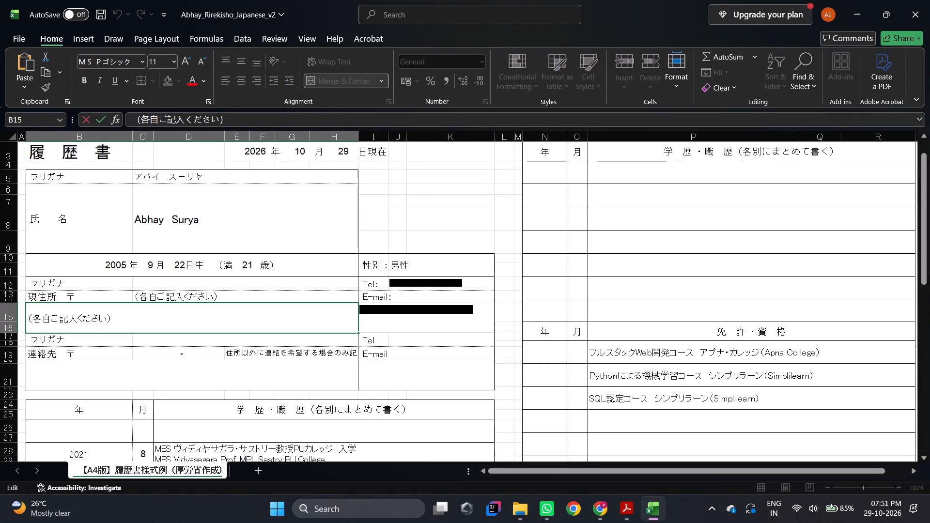
left_click_drag(127, 319, 25, 316)
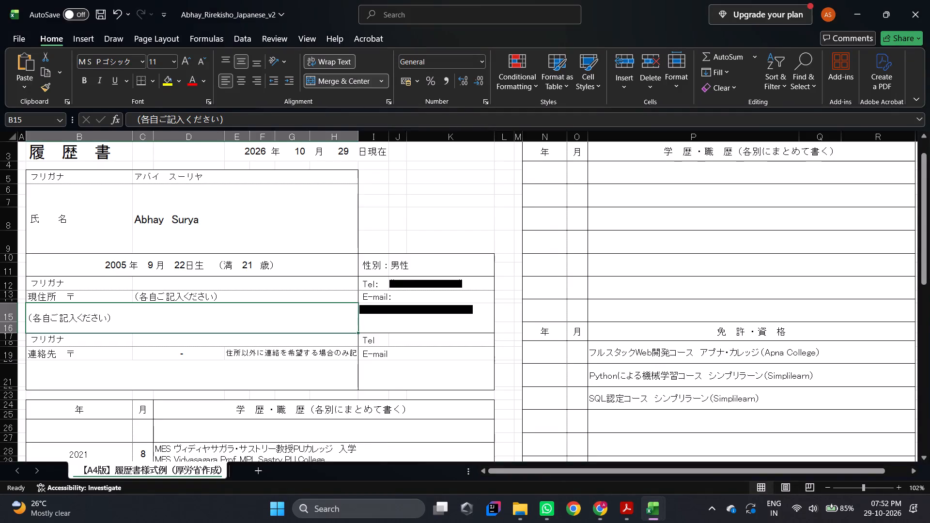
double_click(110, 318)
left_click_drag(110, 318, 23, 315)
key("BackSpace")
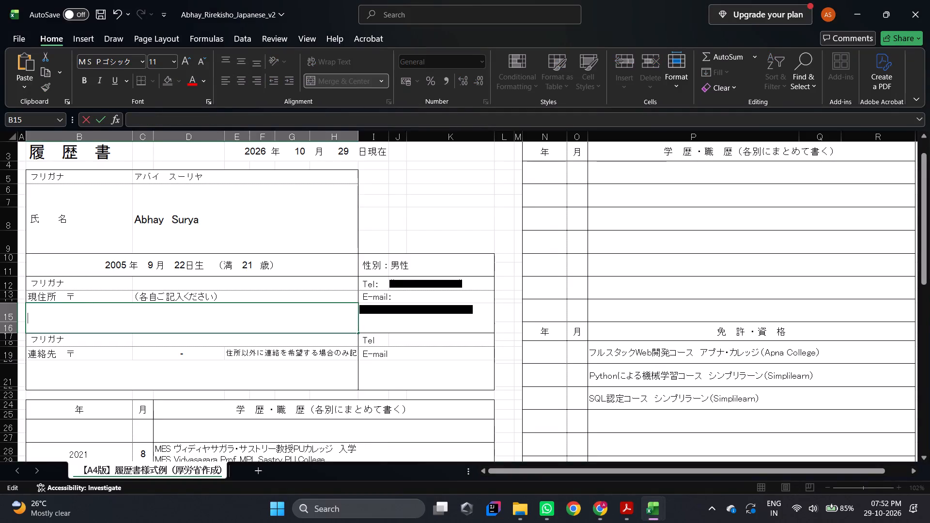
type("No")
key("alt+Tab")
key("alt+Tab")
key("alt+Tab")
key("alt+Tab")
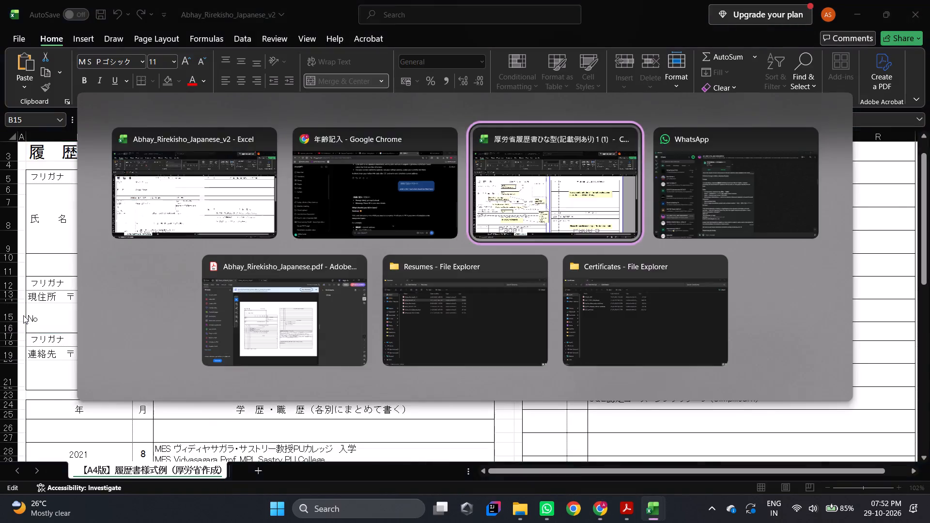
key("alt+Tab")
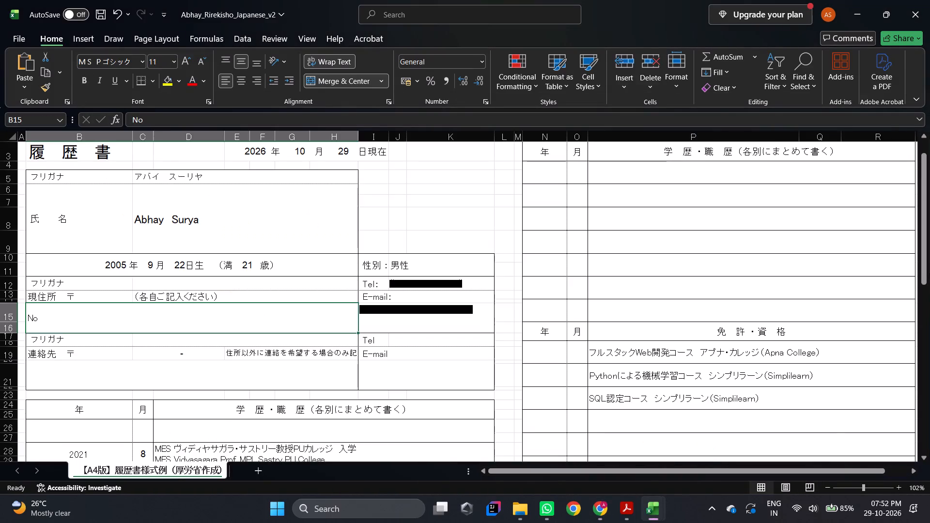
left_click(50, 321)
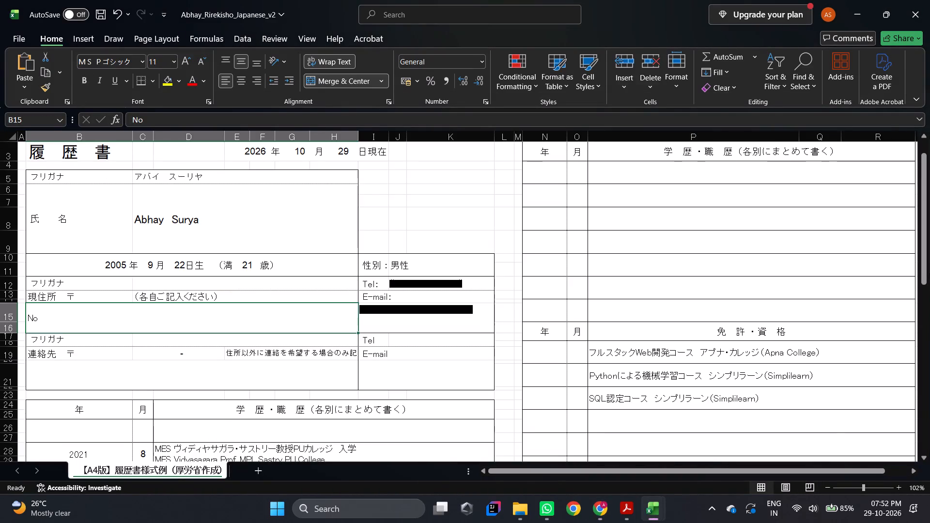
double_click(42, 321)
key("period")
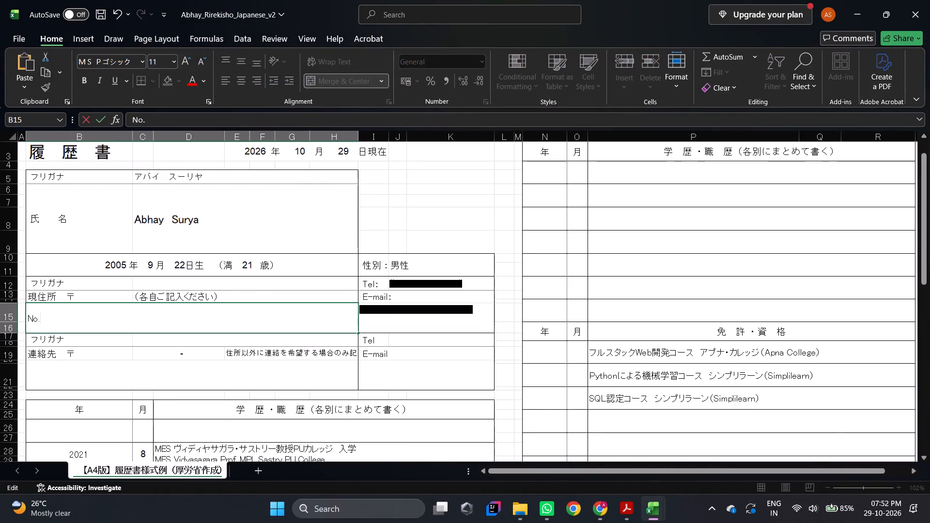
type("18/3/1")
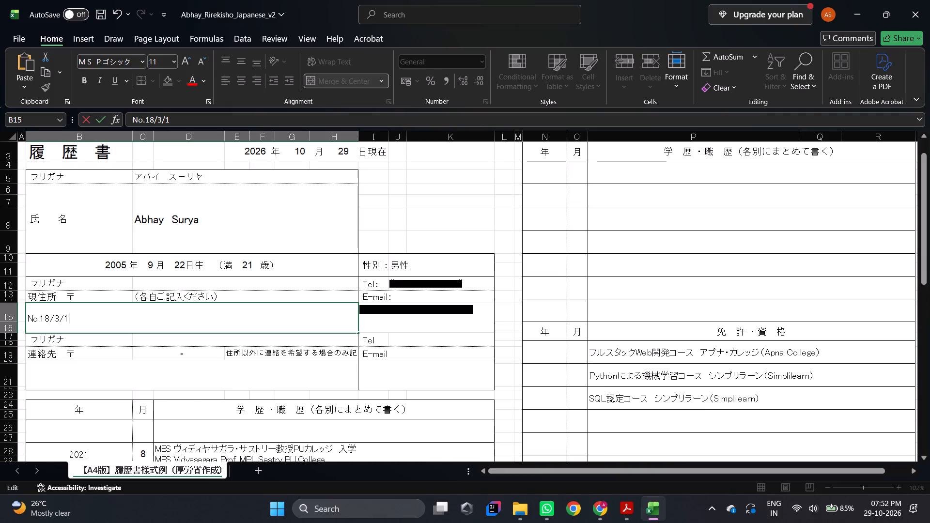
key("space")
Check the address format on the example sheet and add the street, neighbourhood and layout name after the house number.
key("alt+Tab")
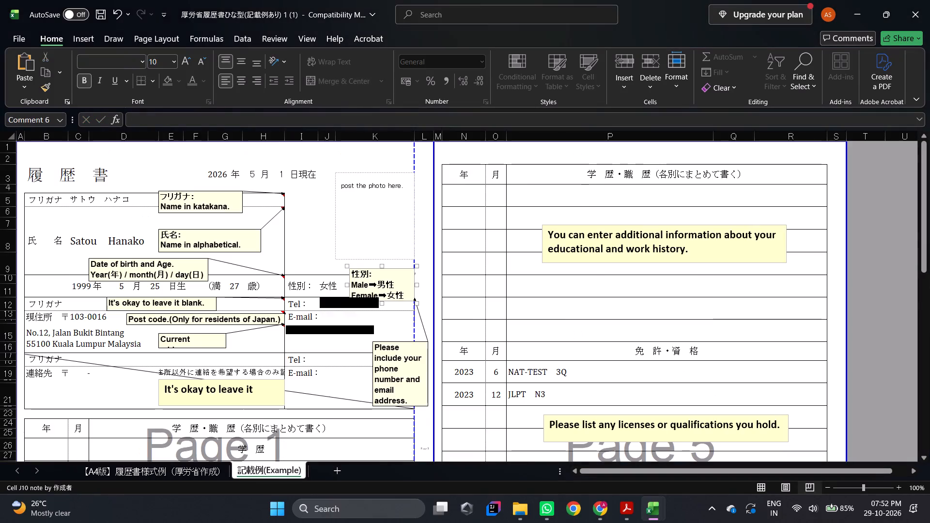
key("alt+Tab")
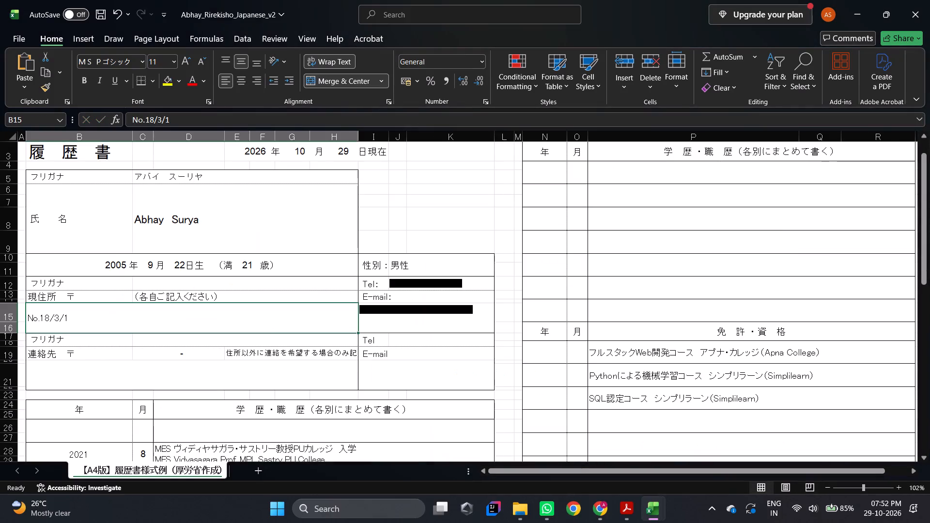
left_click(85, 314)
double_click(74, 317)
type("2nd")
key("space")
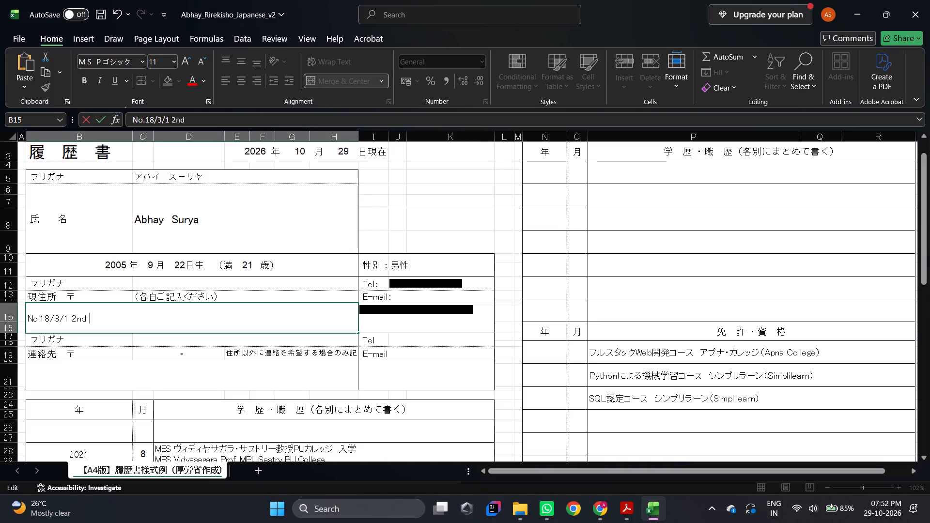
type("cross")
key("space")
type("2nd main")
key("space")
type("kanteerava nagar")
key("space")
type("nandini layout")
Compare the address section with the example sheet and delete the placeholder text beside 現住所 〒.
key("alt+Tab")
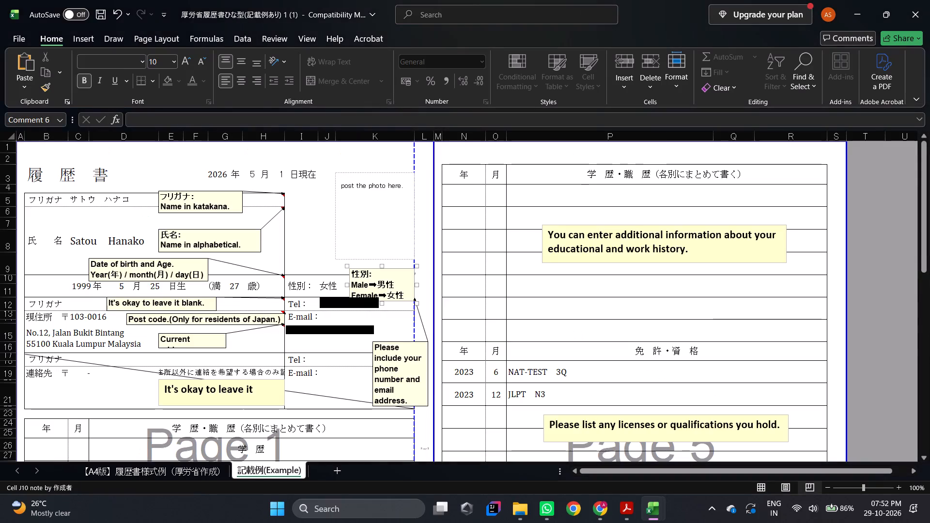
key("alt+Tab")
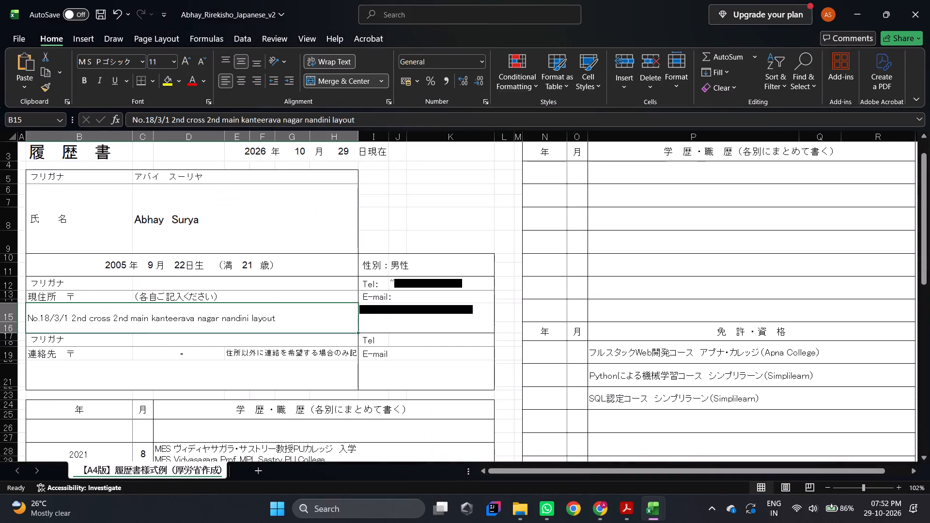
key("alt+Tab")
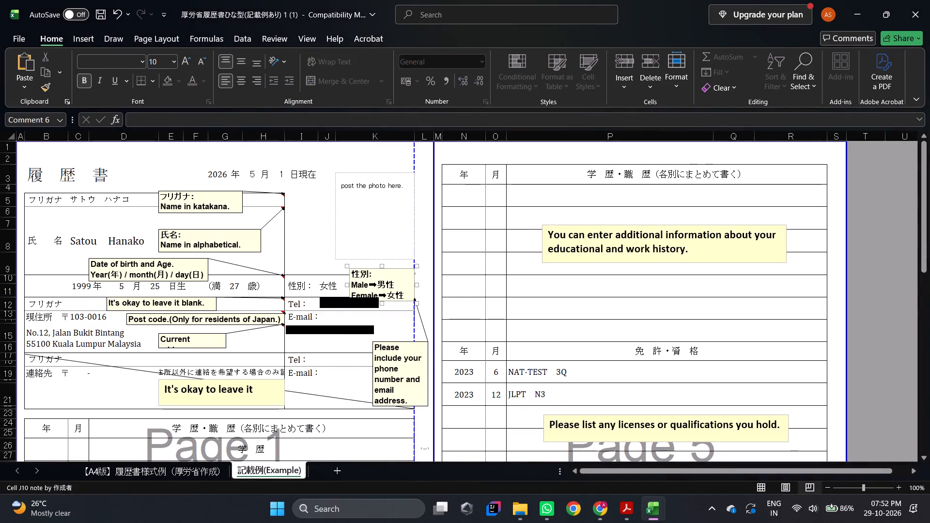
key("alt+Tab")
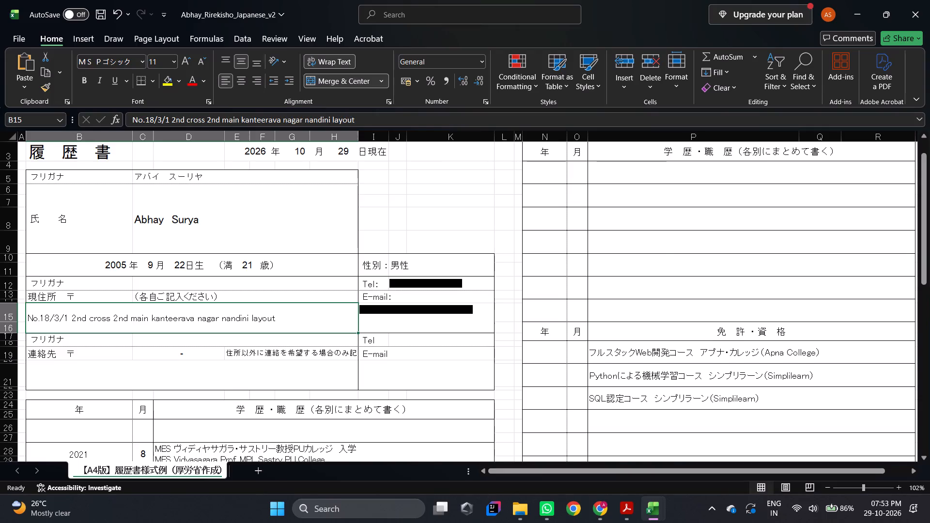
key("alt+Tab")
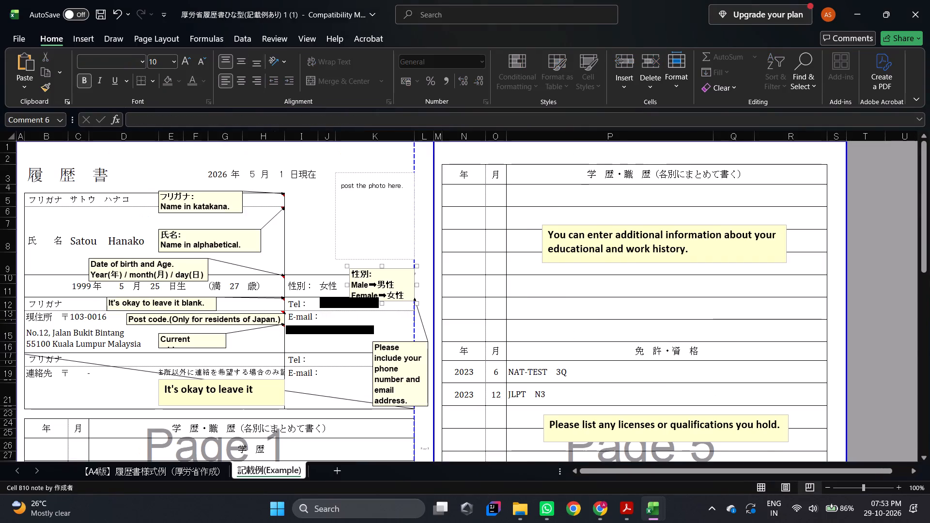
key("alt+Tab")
double_click(219, 298)
left_click_drag(219, 298, 131, 297)
key("BackSpace")
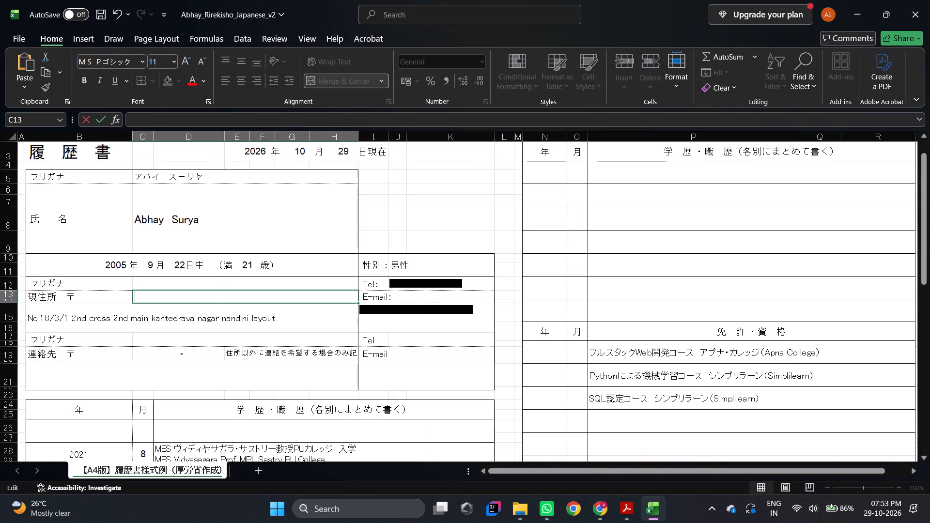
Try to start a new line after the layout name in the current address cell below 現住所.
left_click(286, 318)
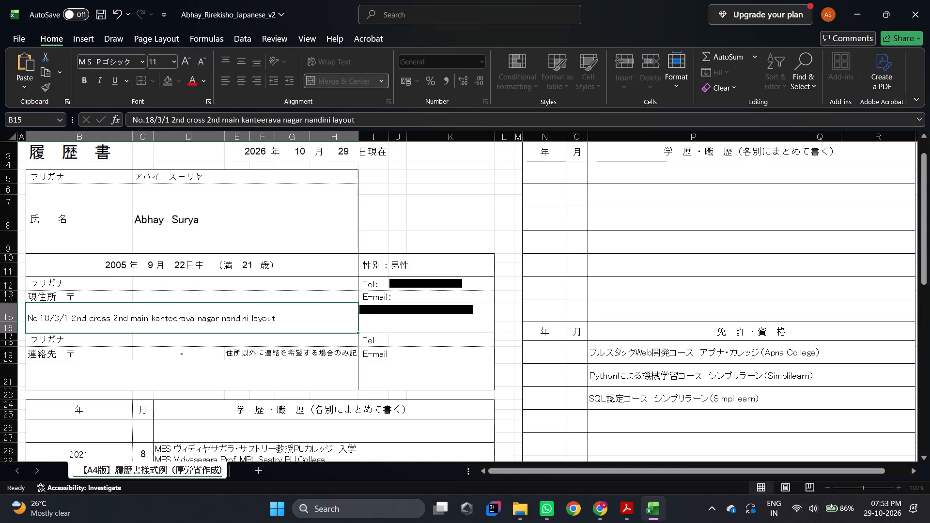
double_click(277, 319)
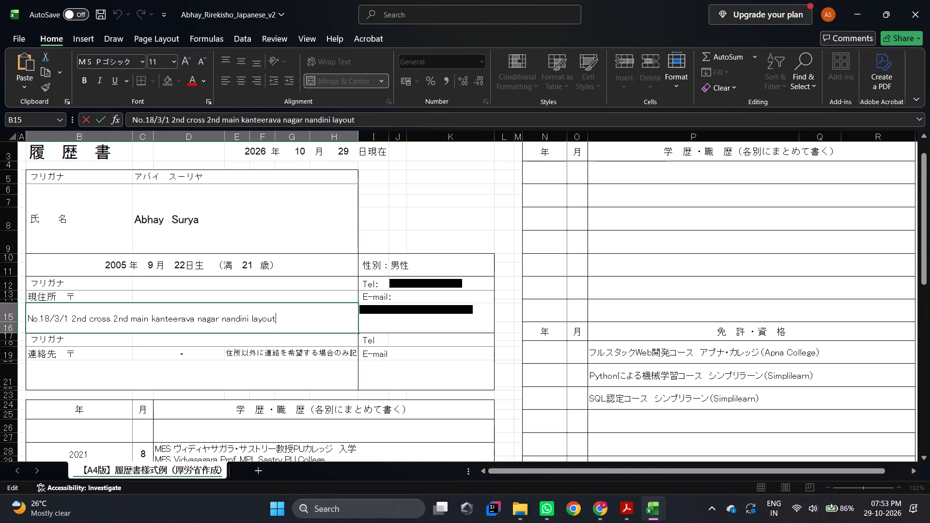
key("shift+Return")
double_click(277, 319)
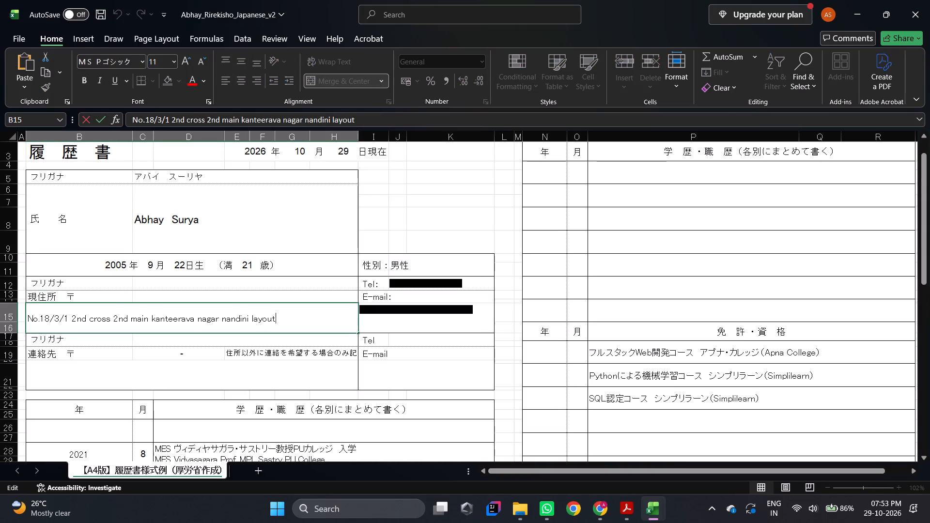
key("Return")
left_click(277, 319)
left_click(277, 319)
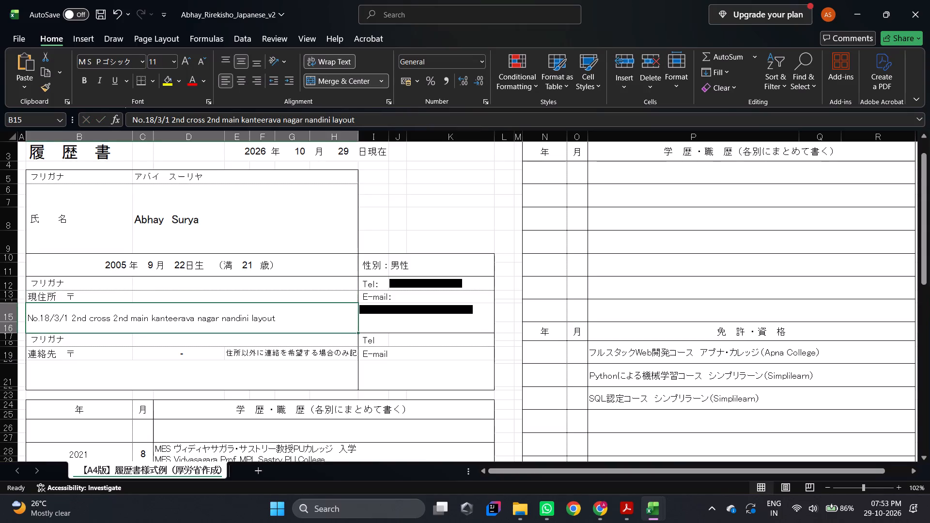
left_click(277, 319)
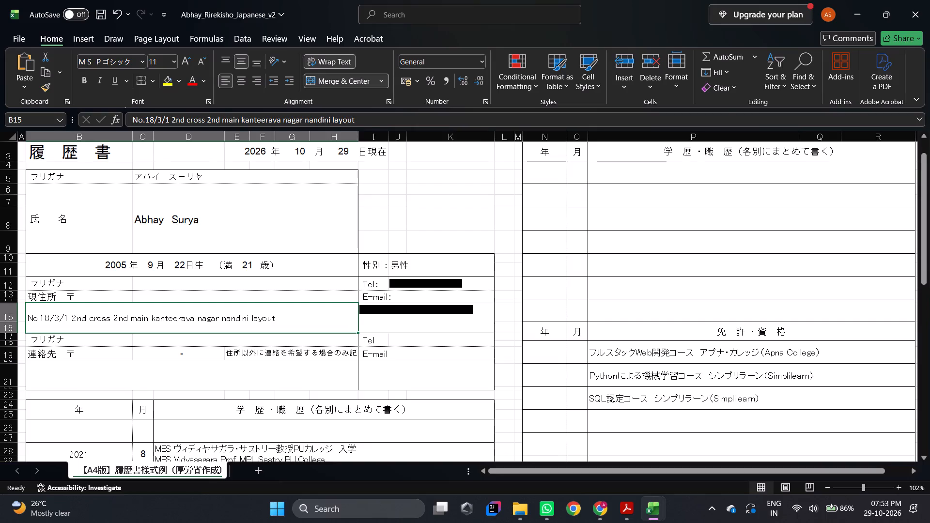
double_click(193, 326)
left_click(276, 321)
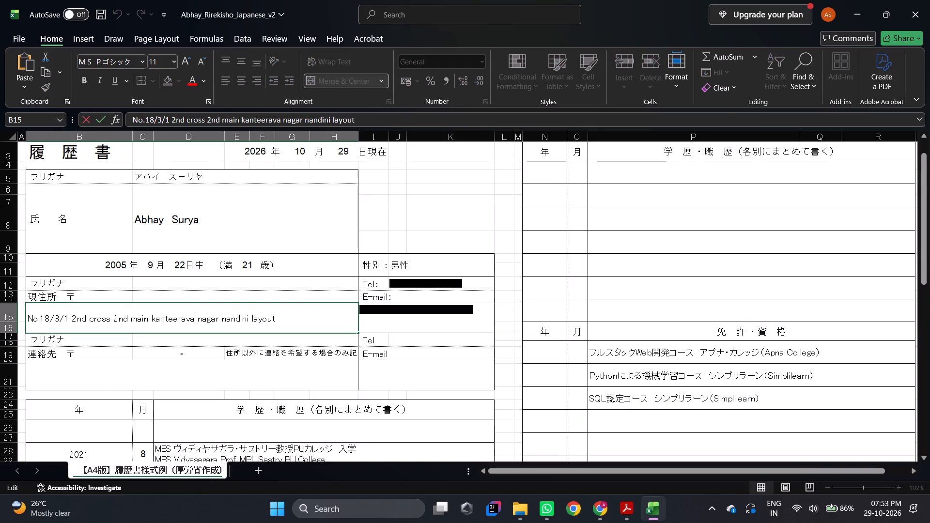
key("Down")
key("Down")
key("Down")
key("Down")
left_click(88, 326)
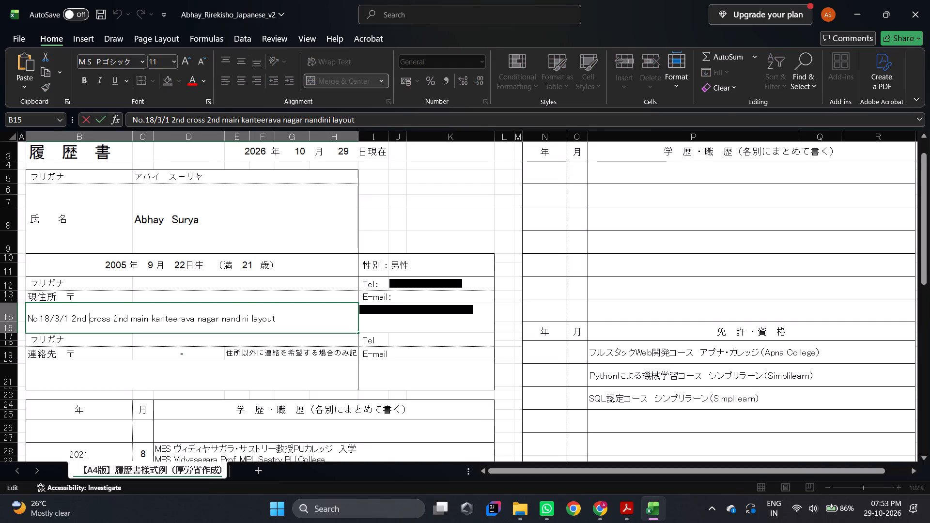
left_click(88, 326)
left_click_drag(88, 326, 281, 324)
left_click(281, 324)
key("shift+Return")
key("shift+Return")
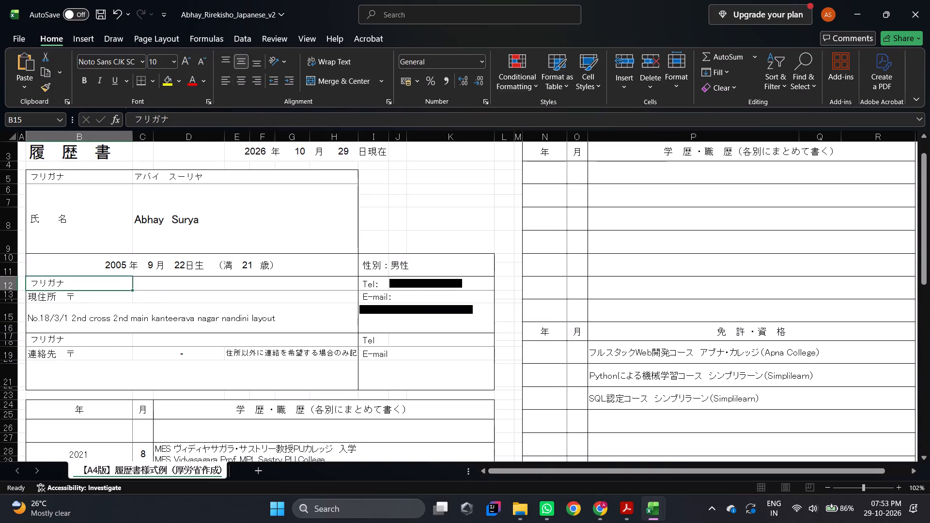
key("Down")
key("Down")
Append the city name and the PIN code to the end of the current address below 現住所.
double_click(281, 324)
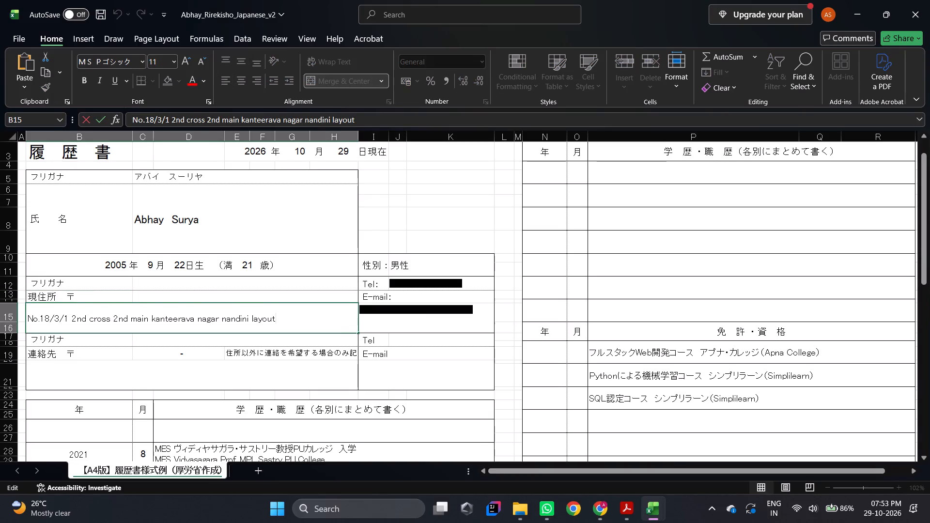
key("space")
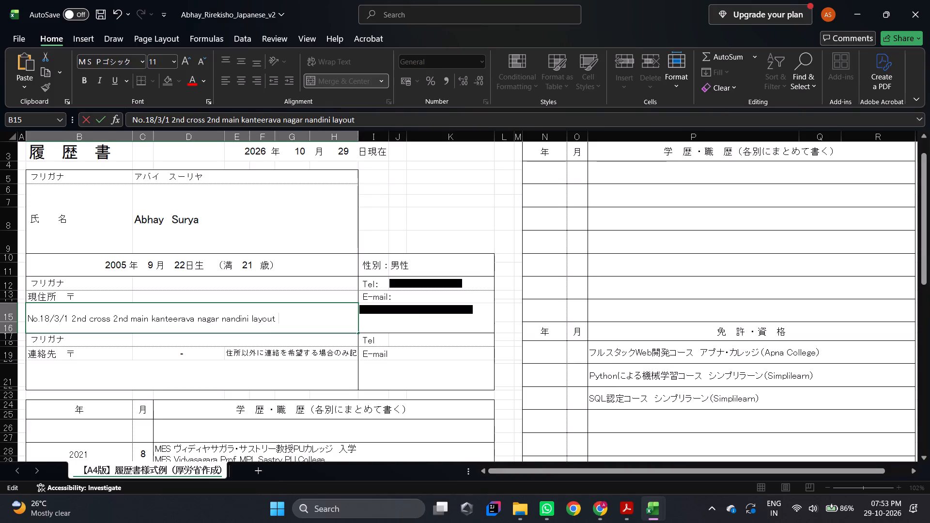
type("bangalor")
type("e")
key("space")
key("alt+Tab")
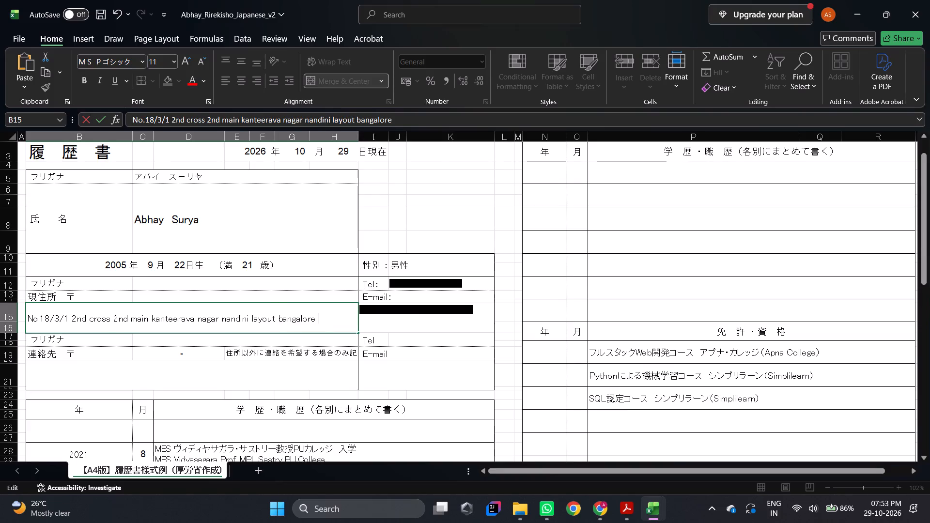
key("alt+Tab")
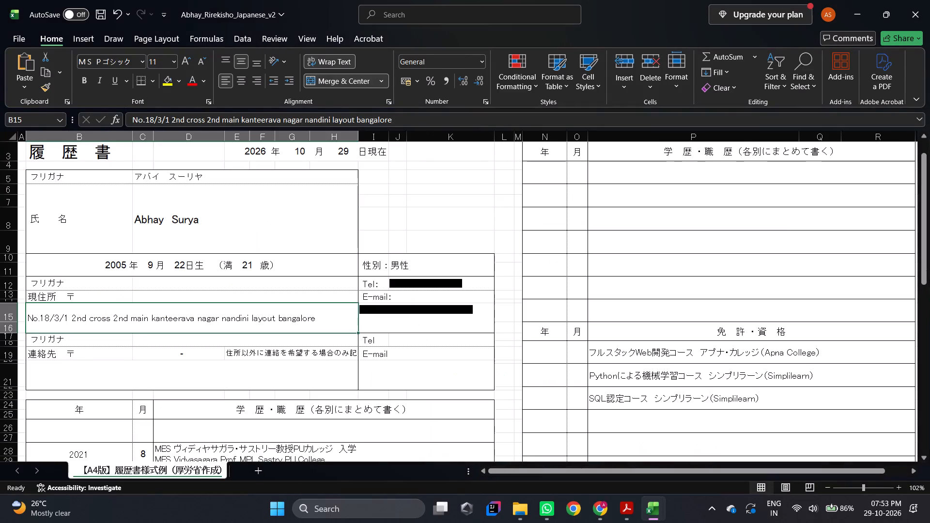
double_click(323, 320)
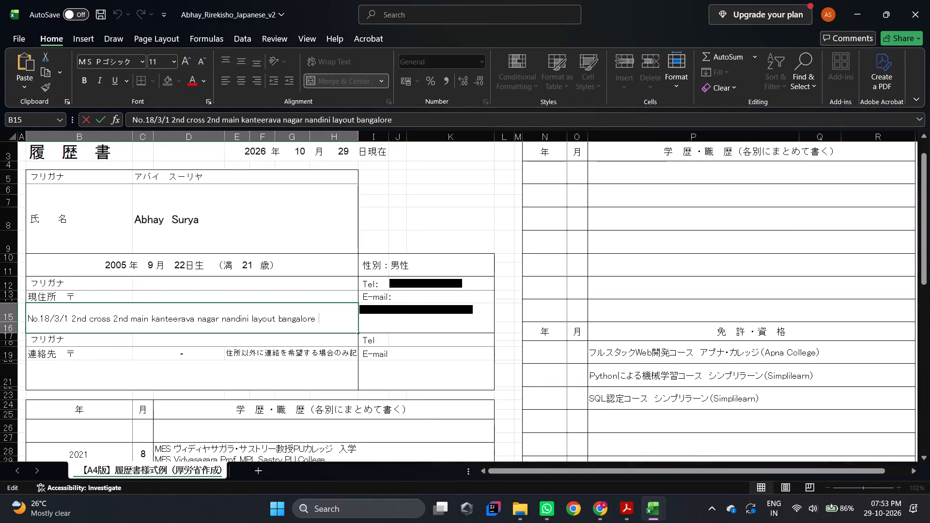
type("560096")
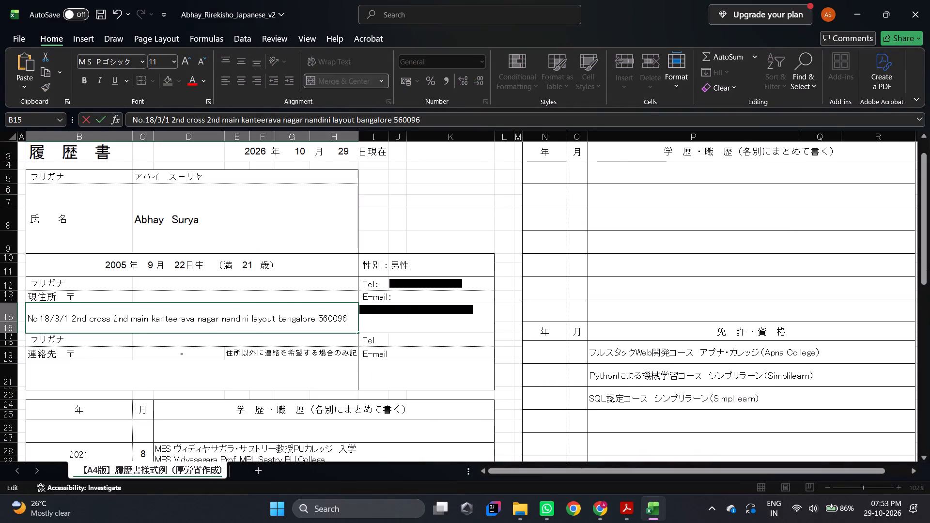
scroll(159, 375, "down", 1)
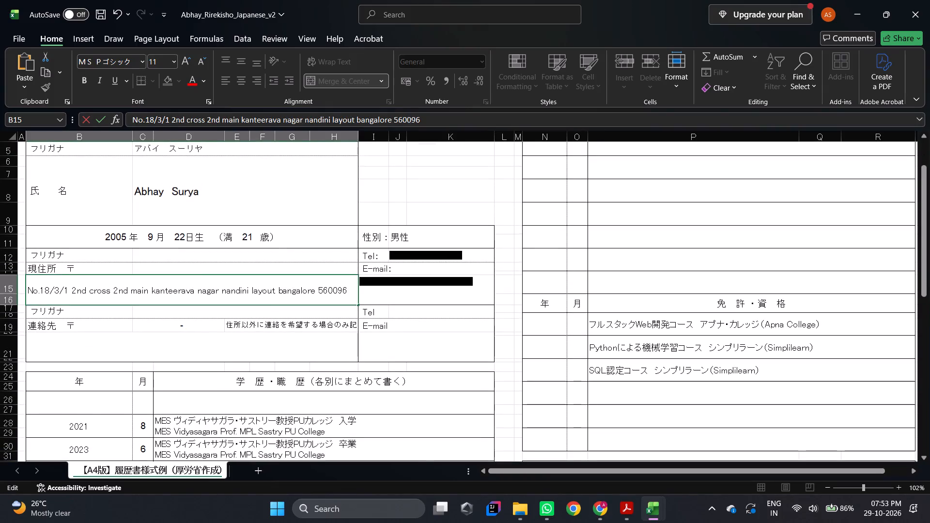
scroll(179, 384, "down", 1)
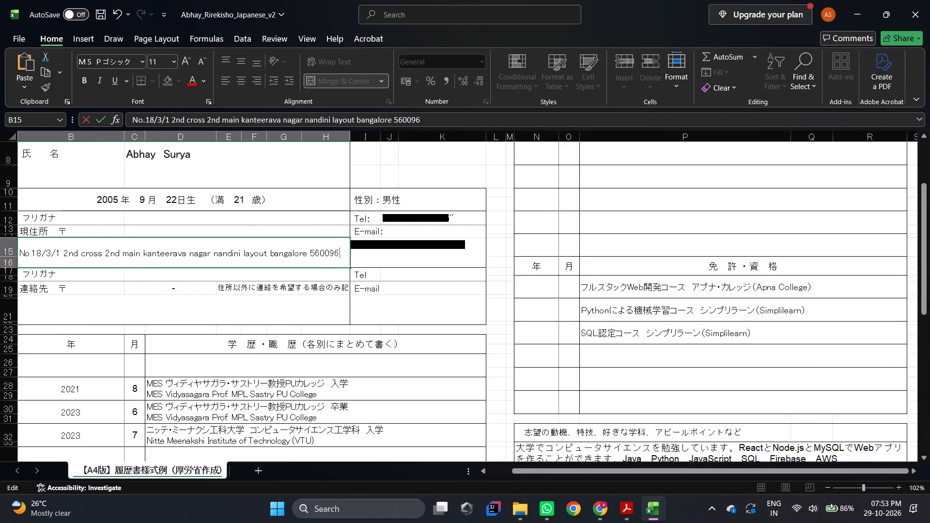
key("alt+Tab")
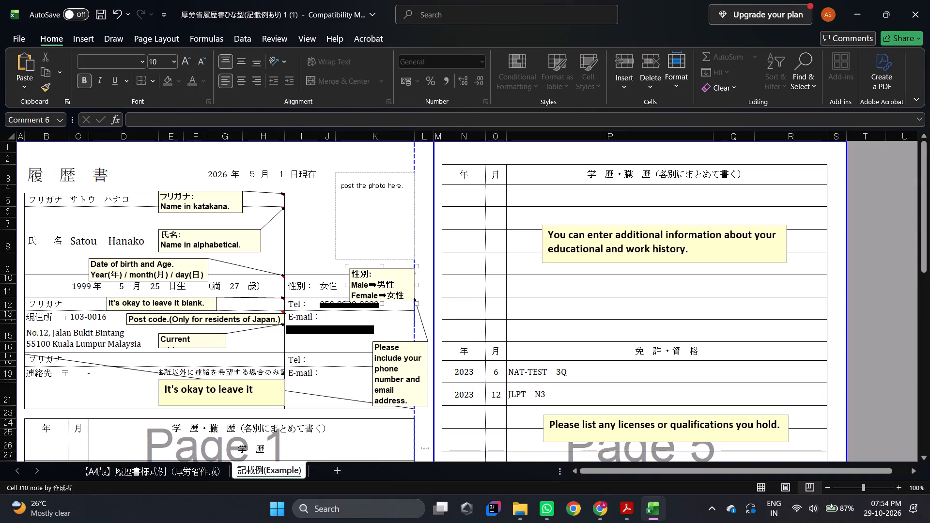
scroll(179, 384, "down", 2)
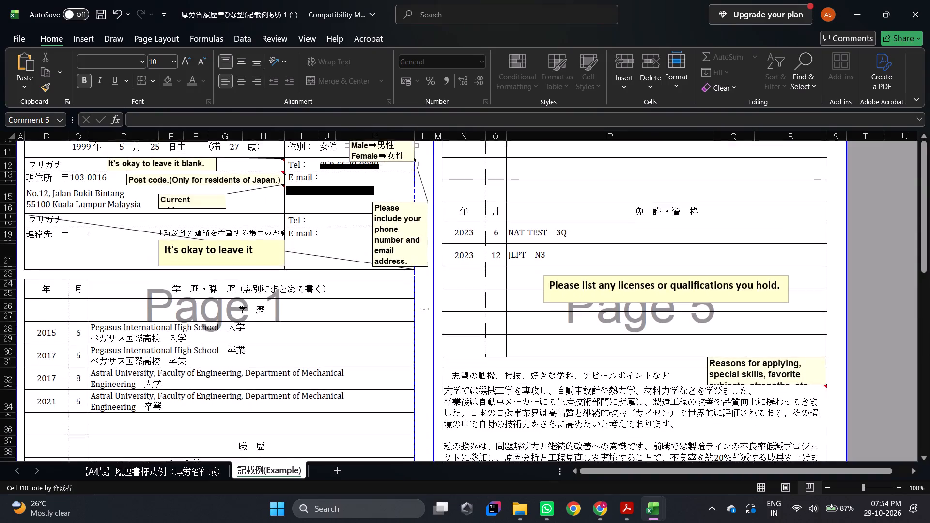
scroll(179, 384, "down", 1)
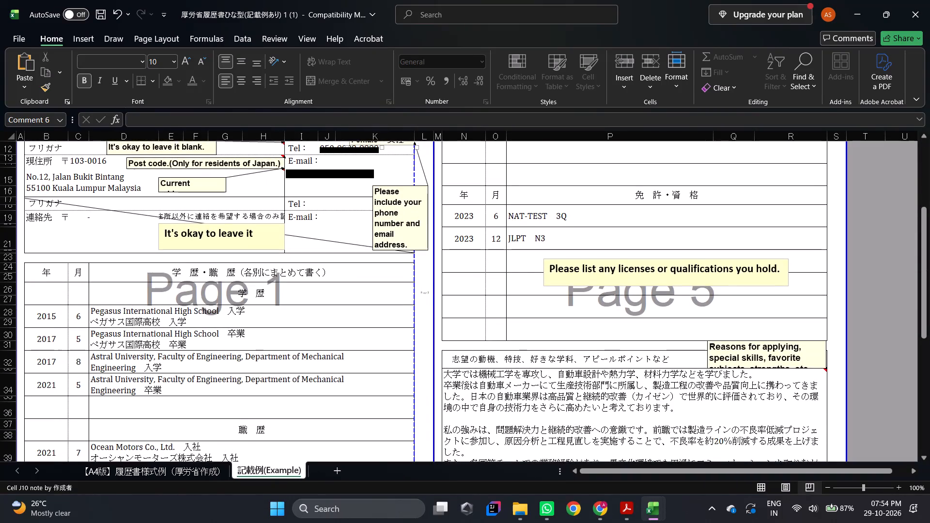
left_click(230, 310)
left_click_drag(230, 310, 247, 313)
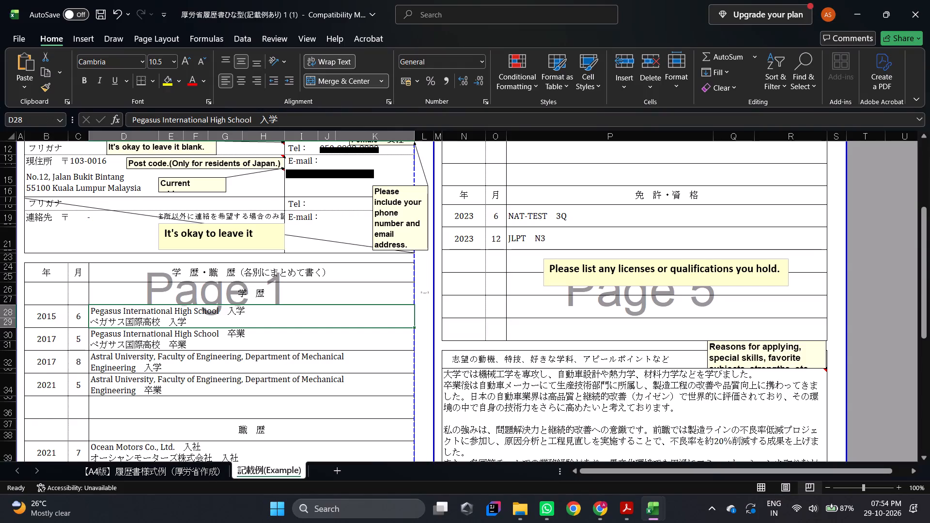
left_click_drag(247, 313, 243, 312)
double_click(243, 312)
left_click_drag(243, 312, 219, 309)
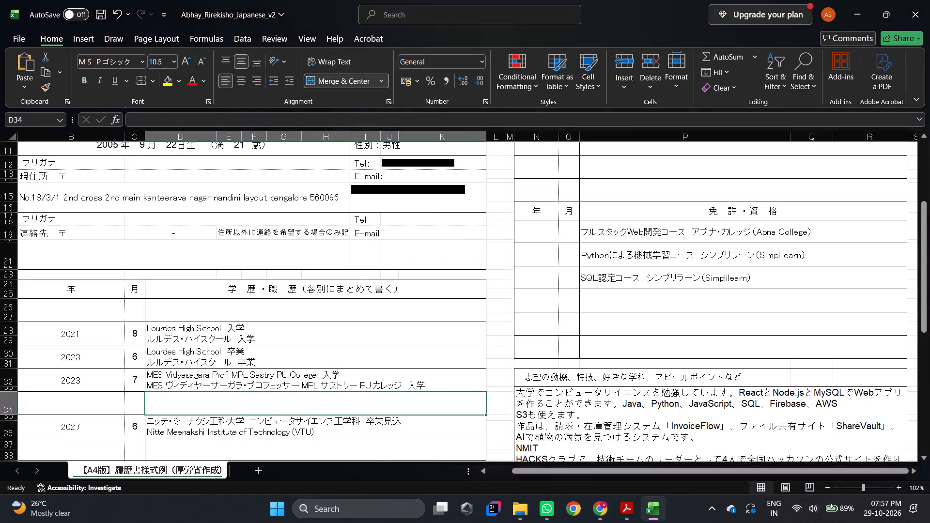
Paste the MES Vidyasagara PU College 卒業 entry inside the empty education cell above the 2027 row.
double_click(177, 404)
key("ctrl+v")
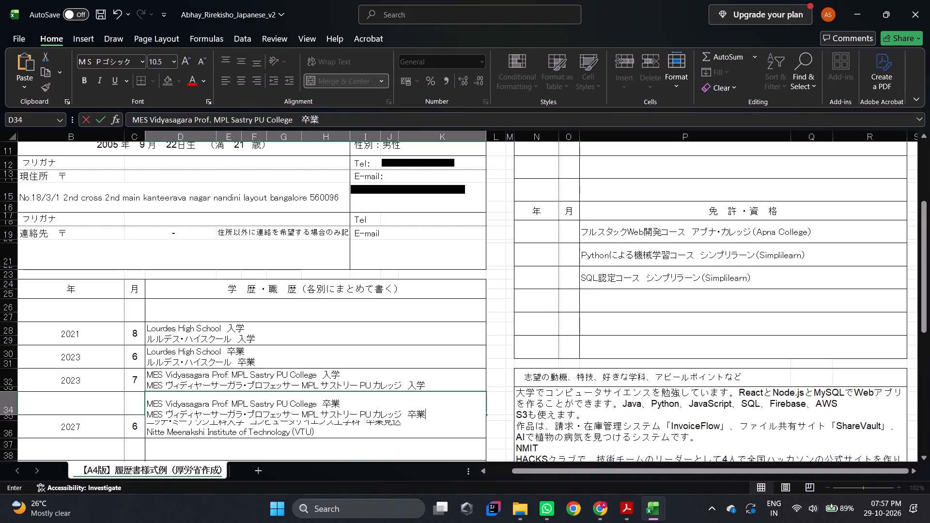
Adjust the height of row 34 so both lines of the MES Vidyasagara PU College 卒業 entry fit.
left_click(147, 402)
key("BackSpace")
key("BackSpace")
key("BackSpace")
double_click(444, 417)
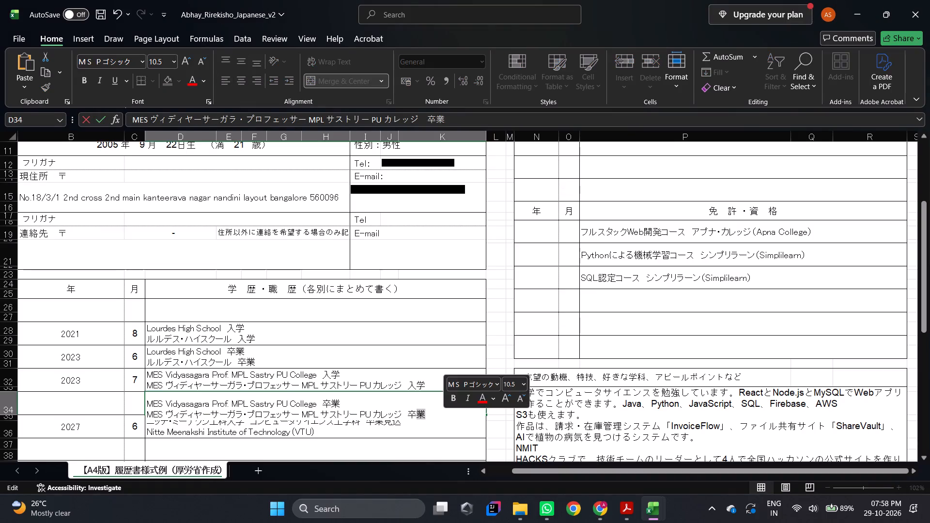
double_click(13, 413)
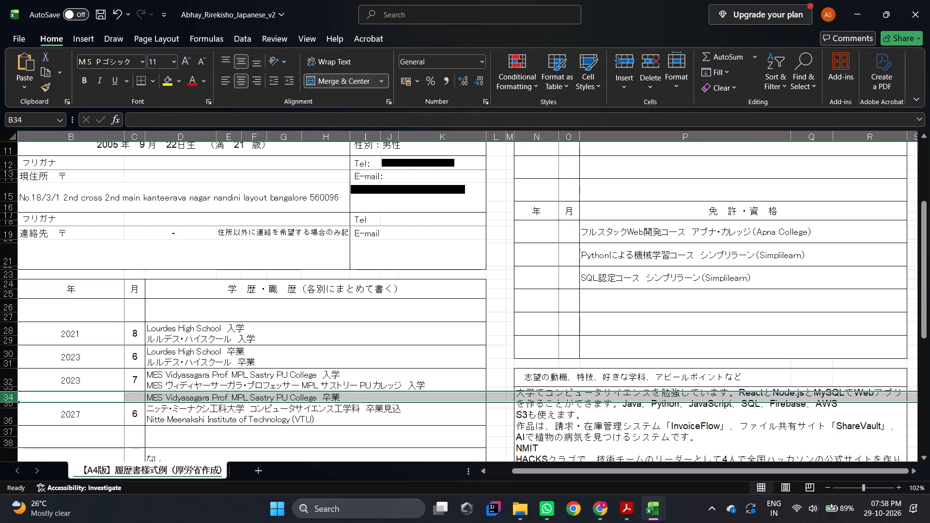
left_click_drag(10, 402, 8, 414)
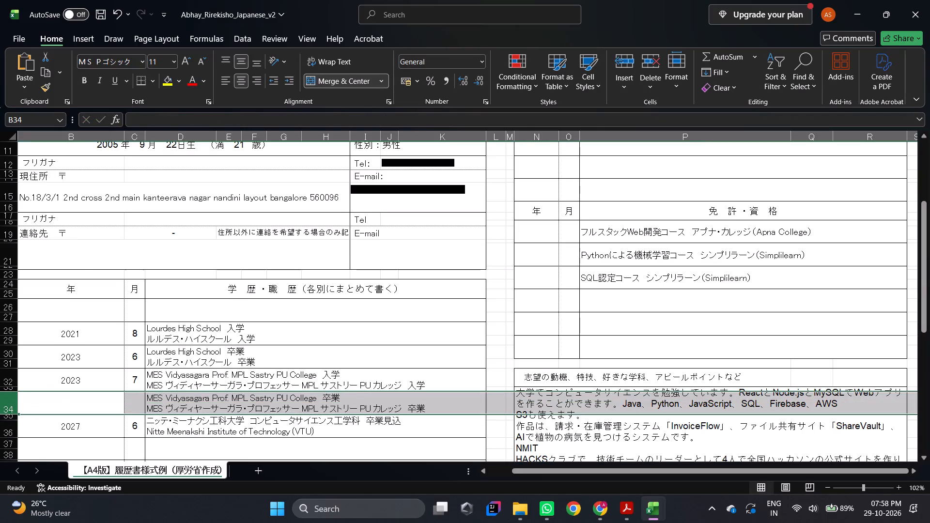
left_click(71, 387)
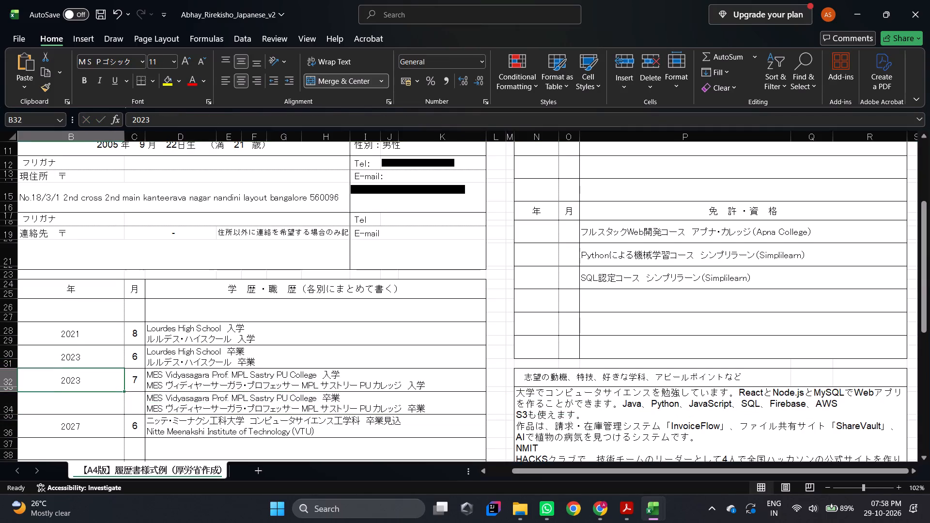
Slightly increase the row heights of the education entries from Lourdes High School 入学 down to the 2027 row.
scroll(71, 387, "down", 1)
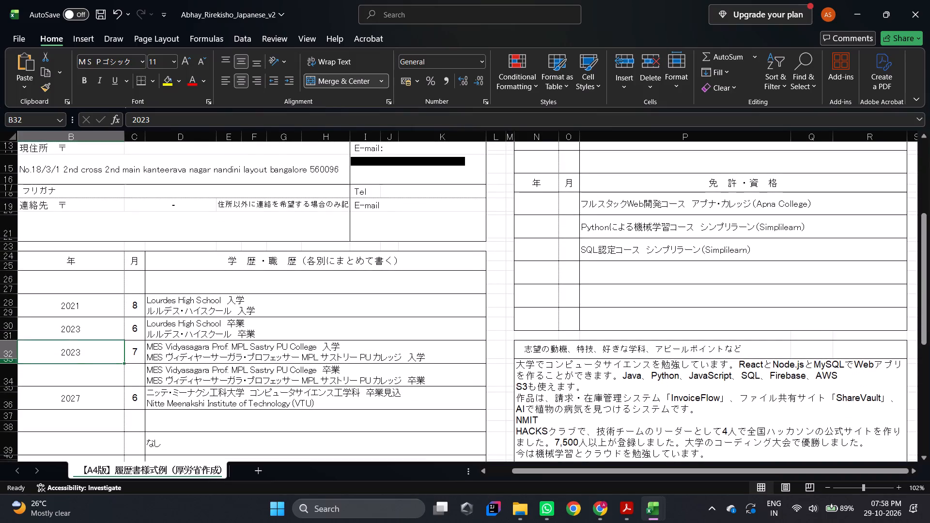
left_click(353, 405)
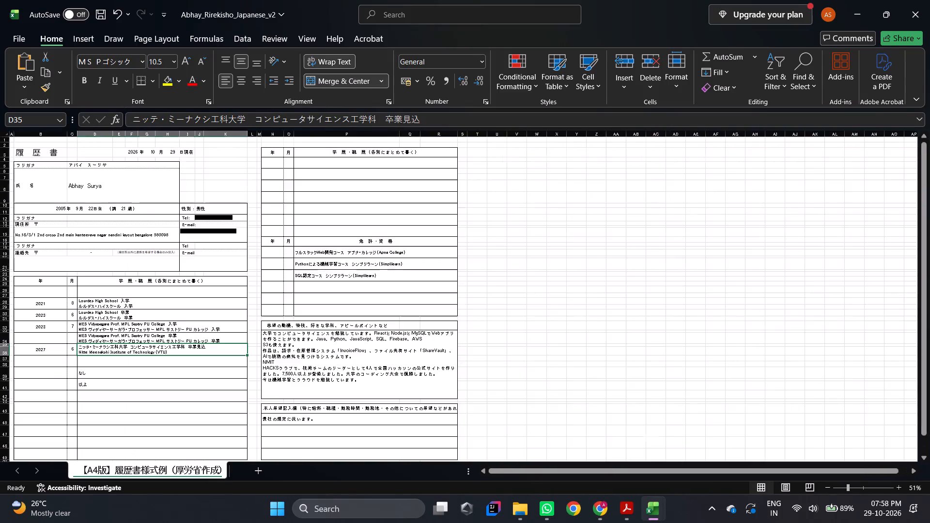
scroll(139, 324, "right", 3)
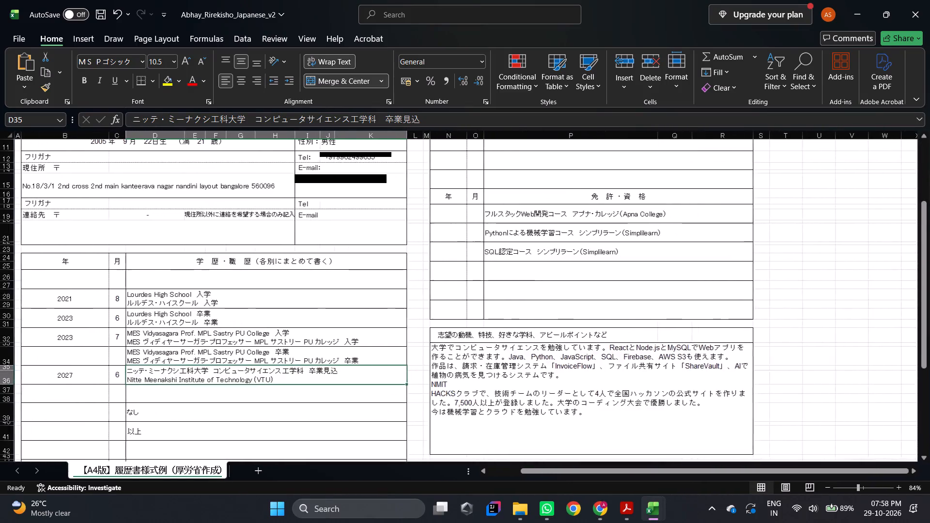
scroll(139, 324, "right", 2)
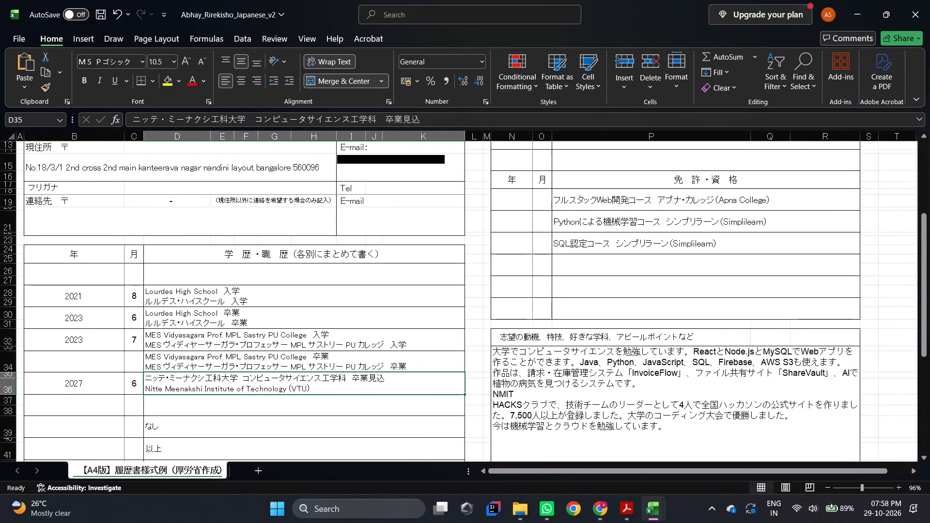
left_click(9, 305)
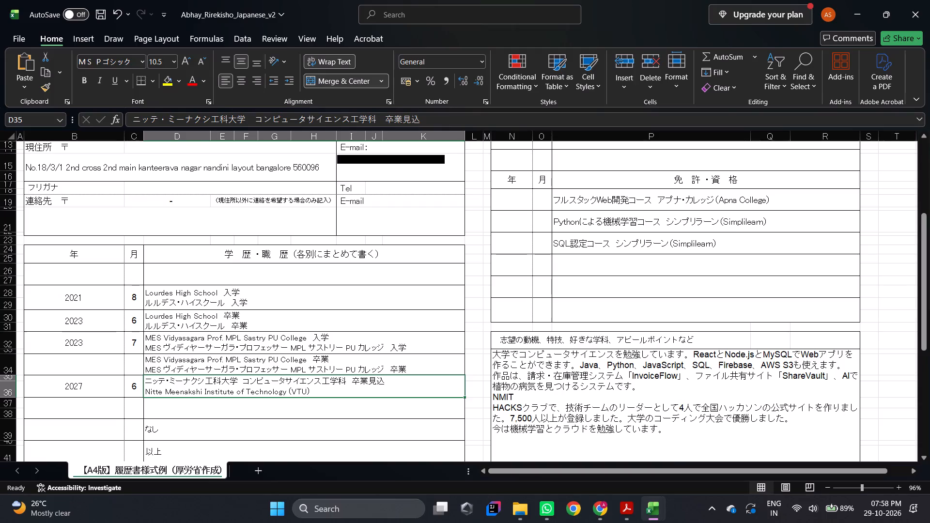
left_click(9, 331)
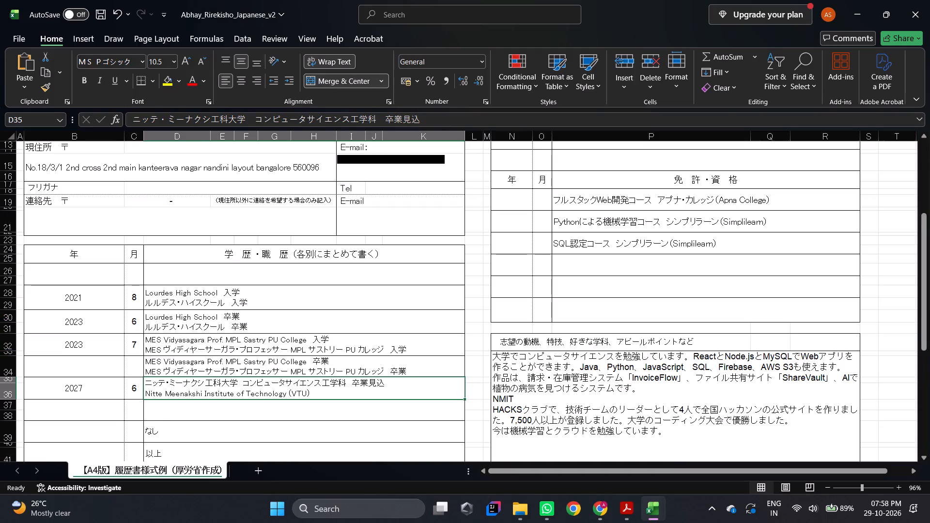
left_click(7, 354)
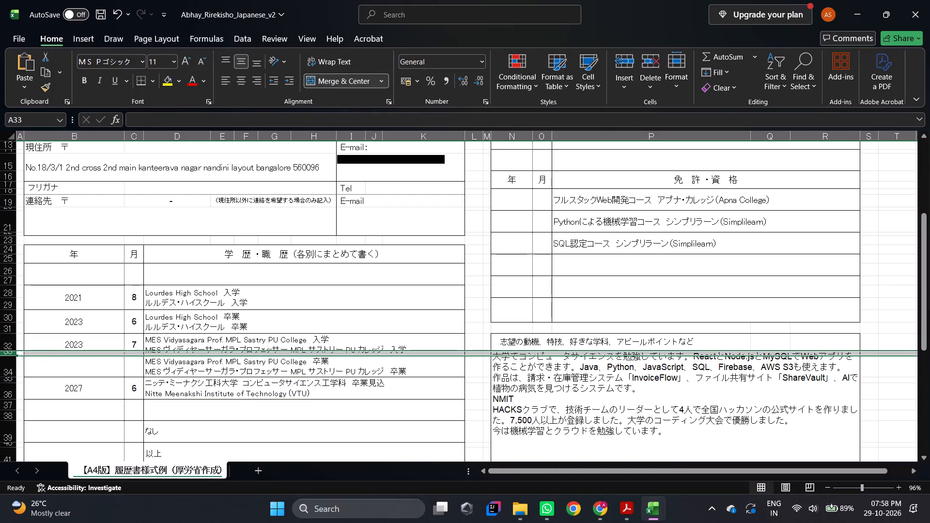
left_click(8, 355)
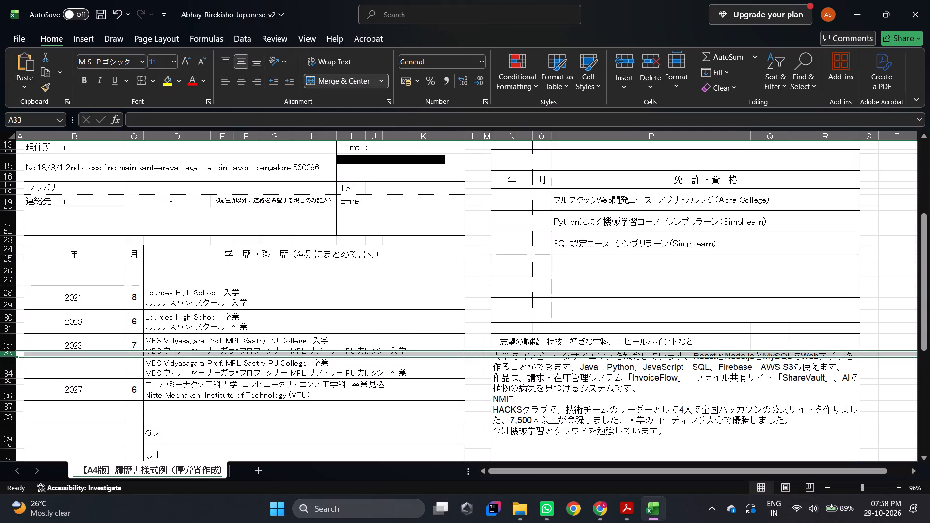
left_click(8, 378)
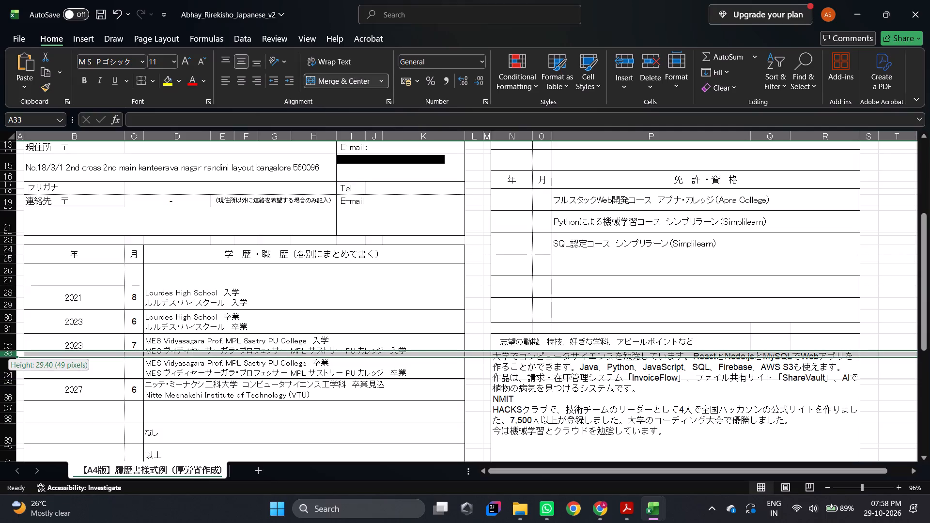
left_click(226, 416)
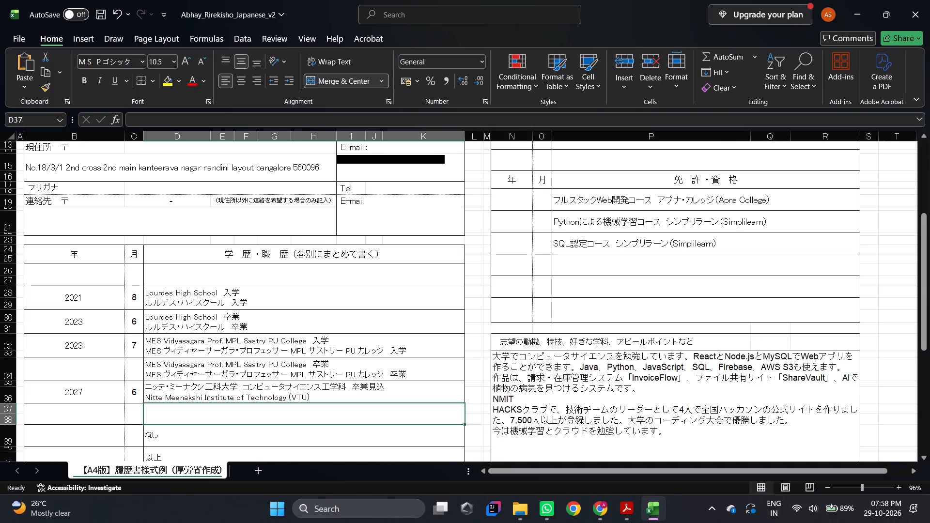
left_click(6, 402)
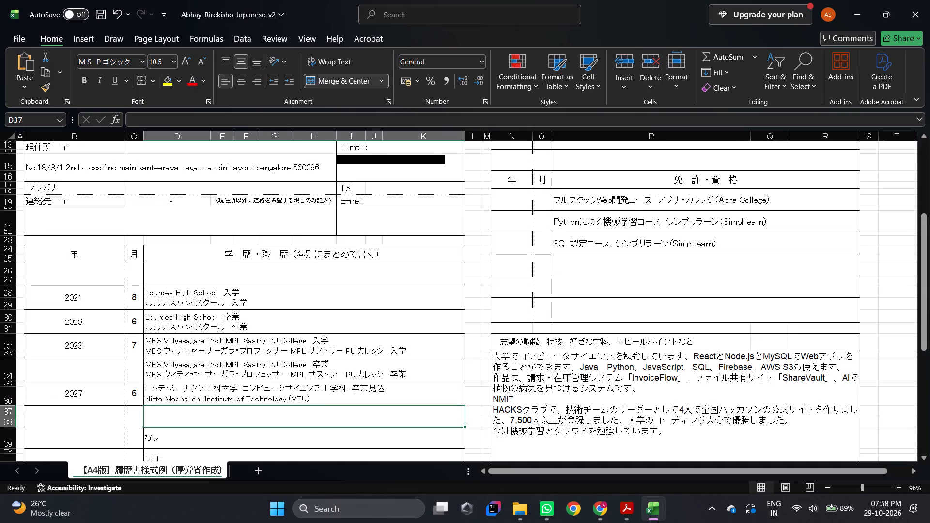
left_click(309, 397)
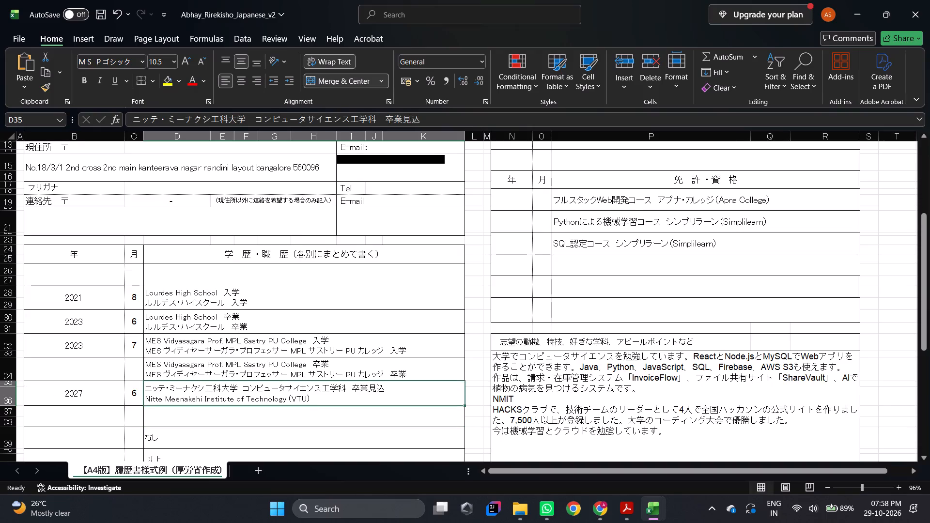
double_click(309, 397)
left_click_drag(309, 397, 129, 379)
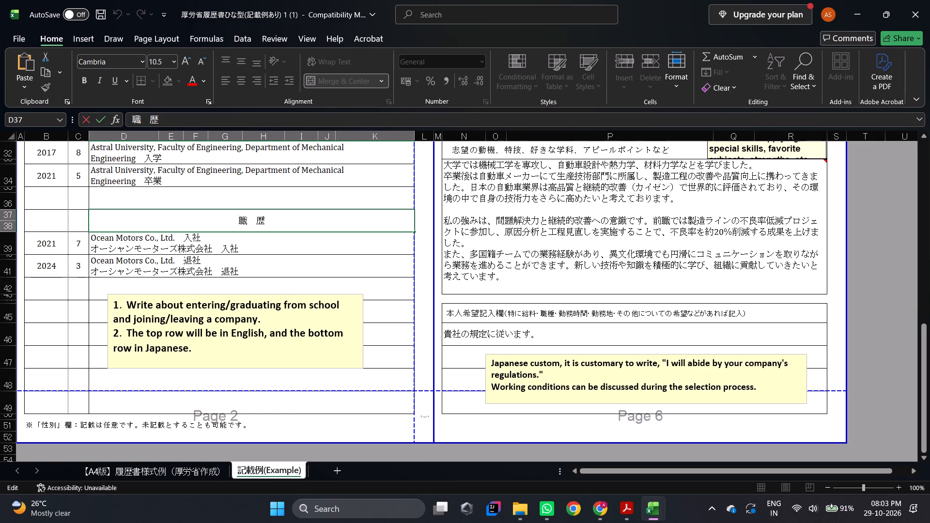
scroll(237, 385, "up", 3)
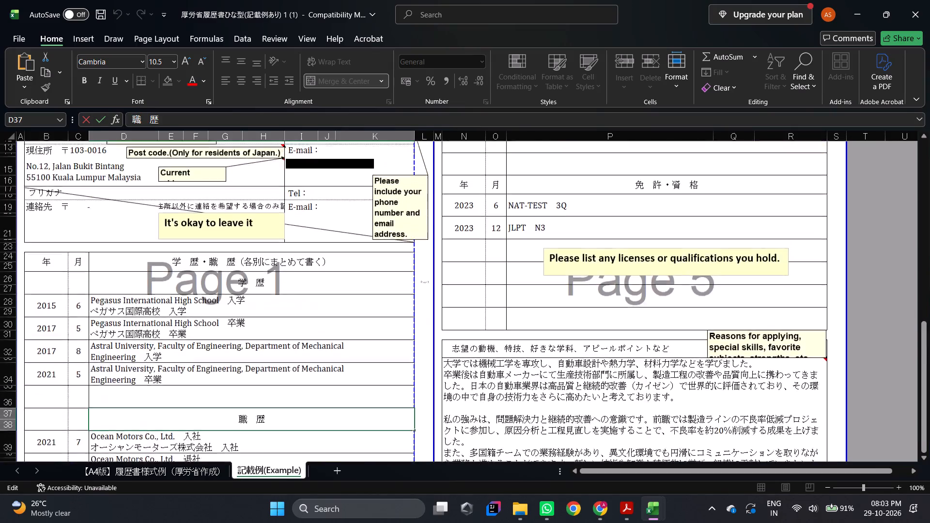
scroll(237, 385, "up", 2)
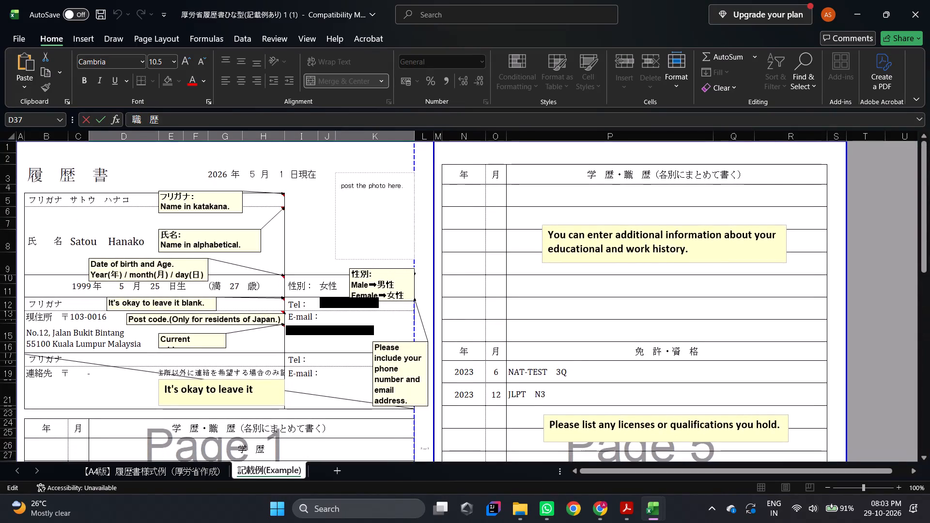
scroll(237, 385, "down", 4)
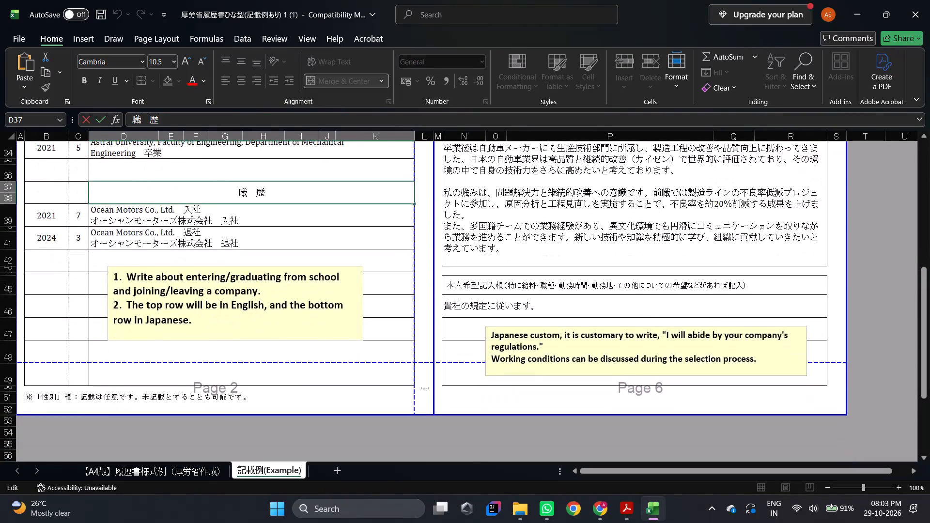
scroll(237, 385, "down", 1)
scroll(237, 385, "up", 5)
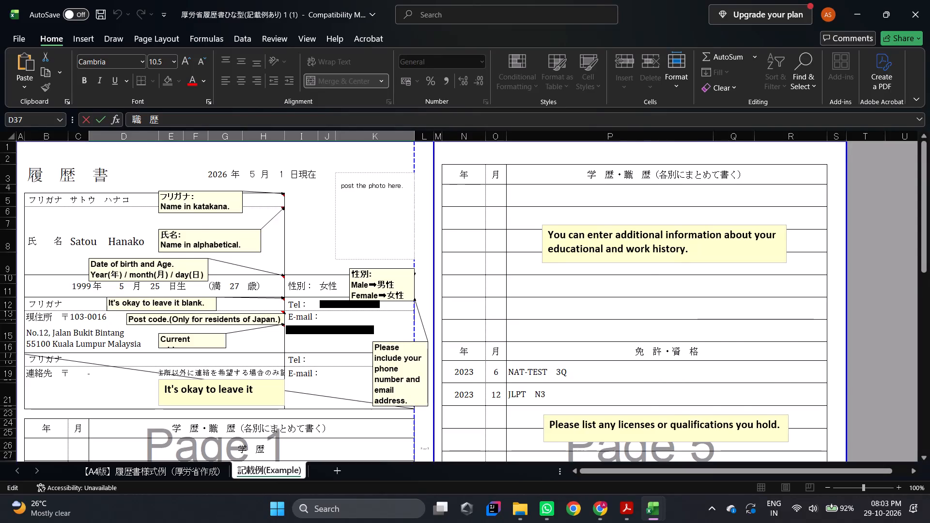
scroll(237, 385, "down", 5)
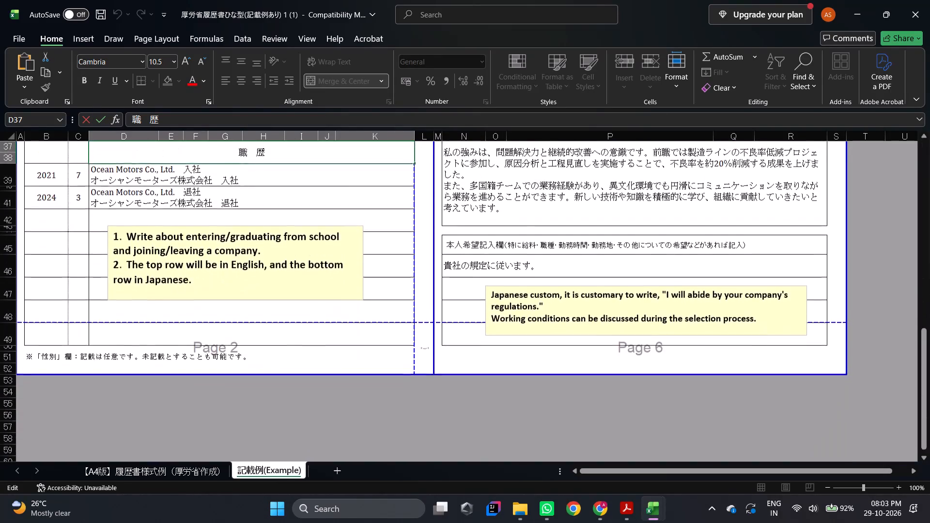
Review the filled-in 記載例(Example) form from its header to the closing notes, and compare it with the blank 【A4版】履歴書様式例 sheet.
scroll(237, 385, "up", 2)
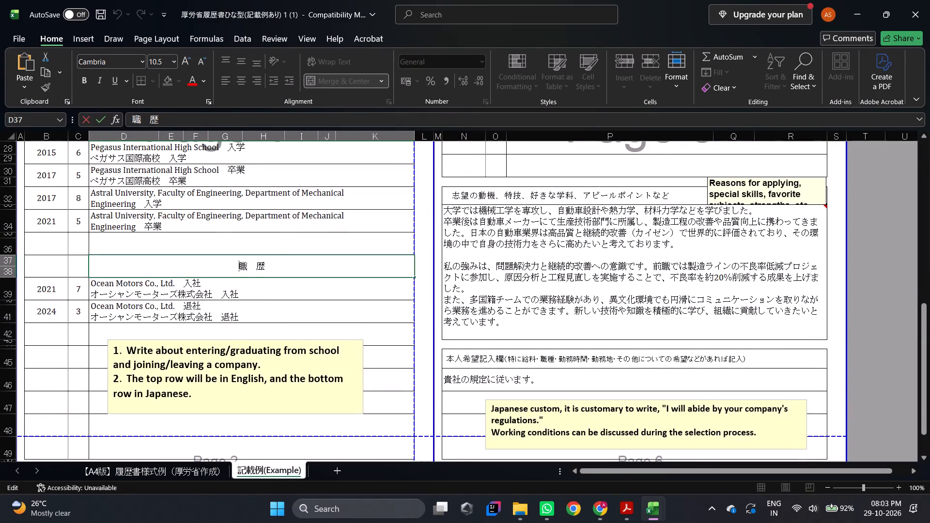
scroll(237, 385, "up", 2)
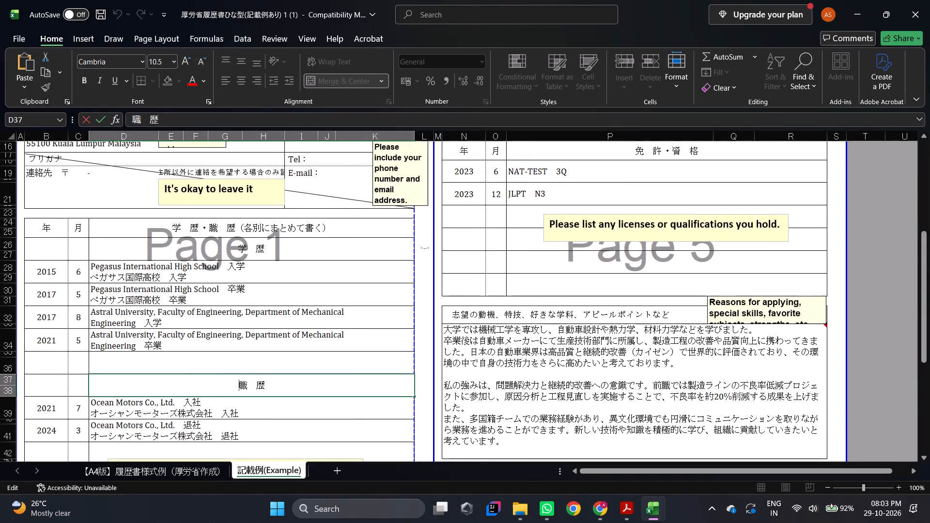
scroll(237, 385, "up", 1)
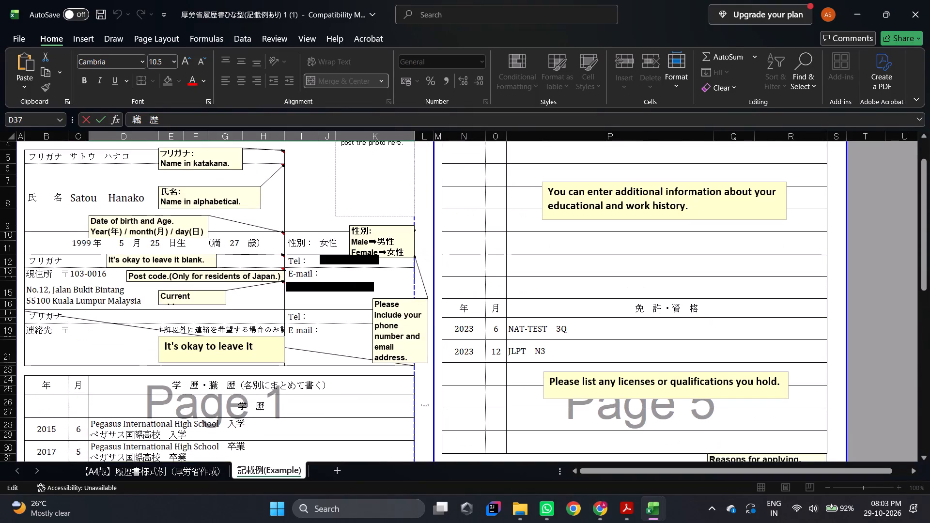
scroll(237, 385, "up", 1)
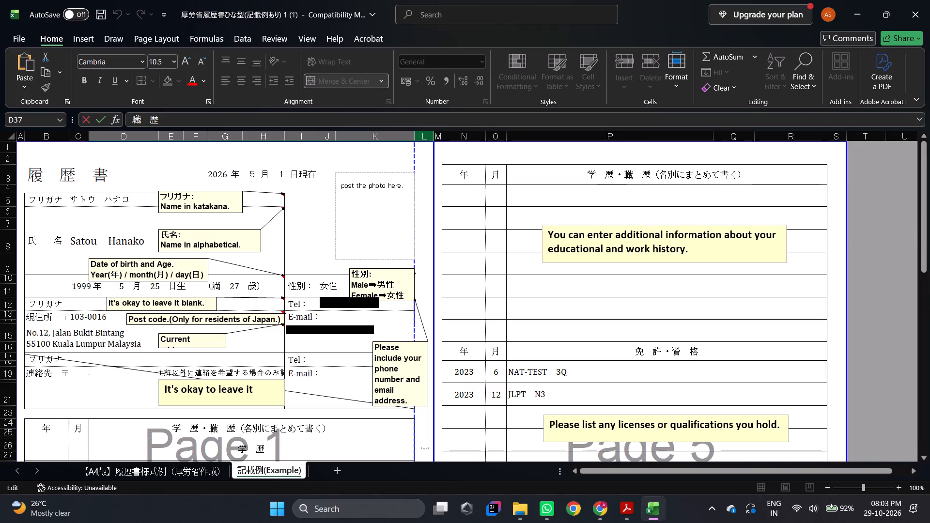
scroll(435, 276, "down", 4)
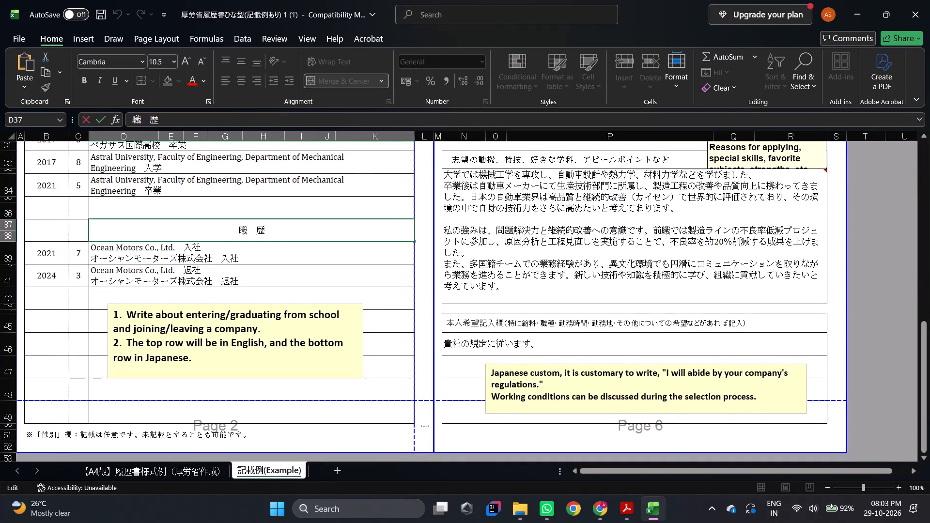
scroll(434, 282, "down", 2)
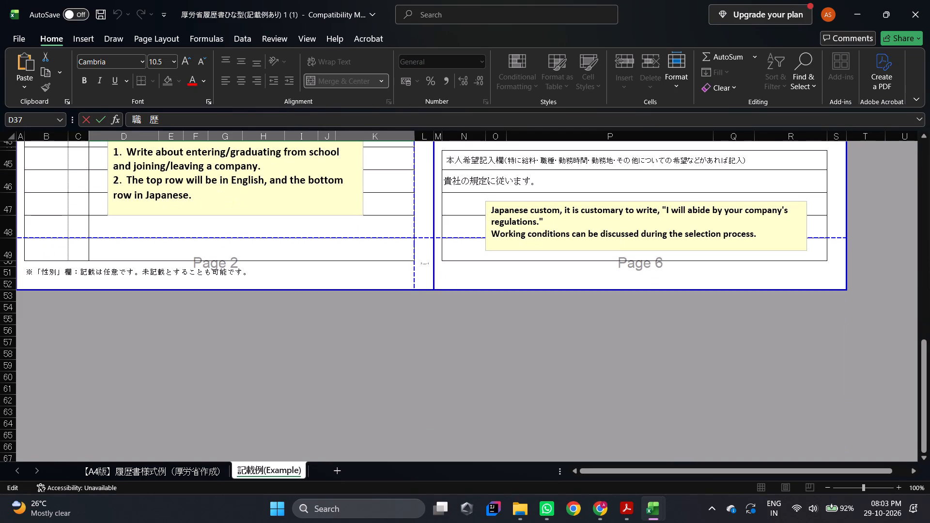
left_click(173, 474)
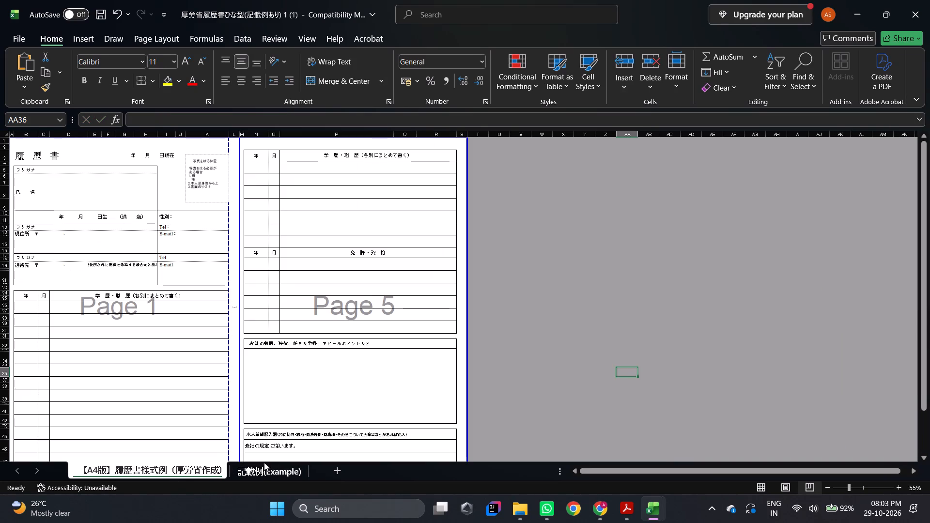
left_click(273, 473)
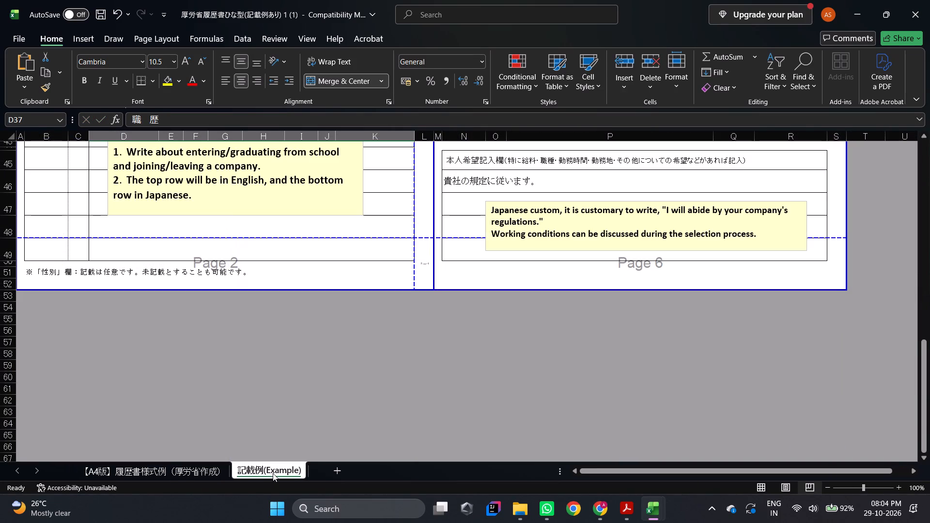
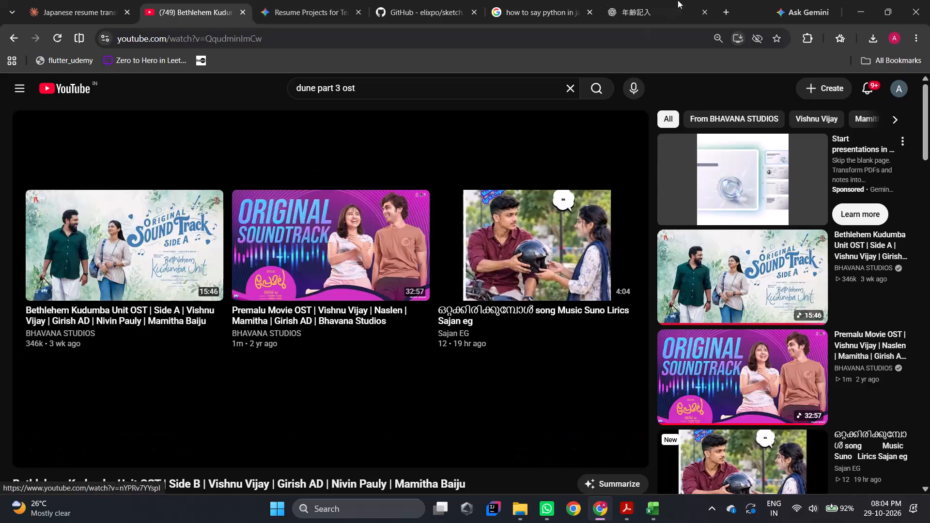
Search Google for "japanese resume format example" in a new browser tab.
left_click(726, 16)
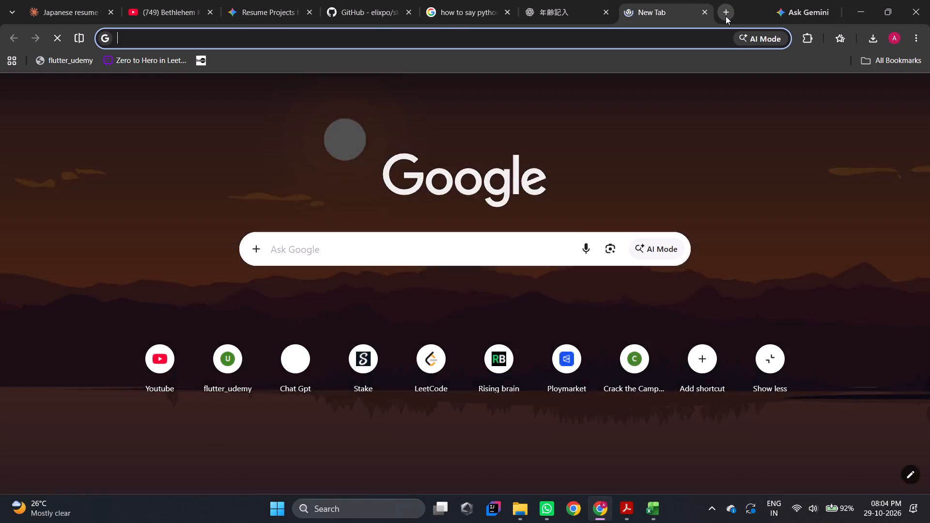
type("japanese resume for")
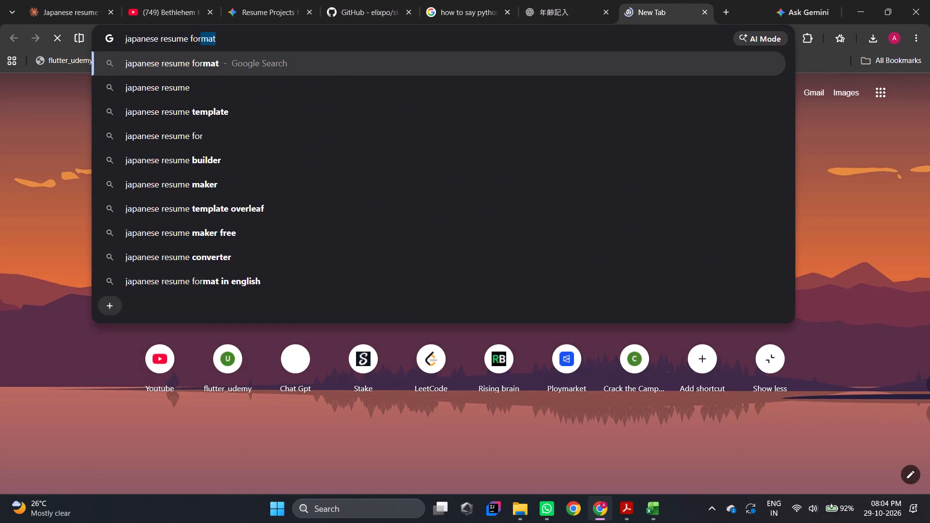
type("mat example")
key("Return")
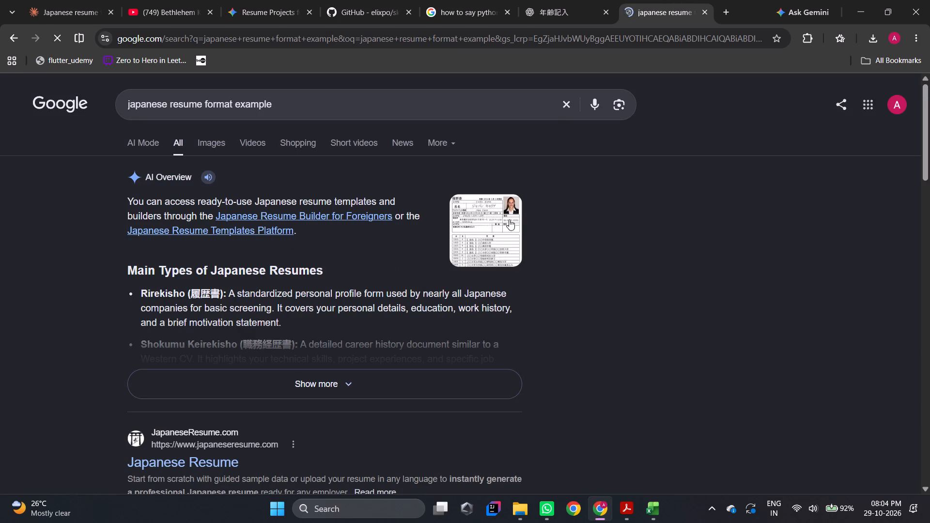
Look through the search results for "japanese resume format example", opening Daijob's Rirekisho guide separately and expanding the AI overview.
scroll(276, 331, "down", 2)
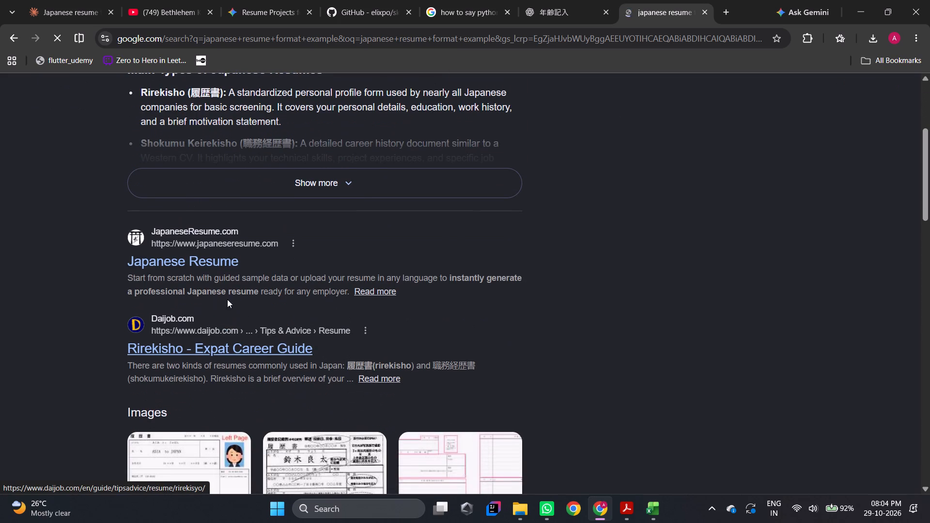
left_click(218, 356)
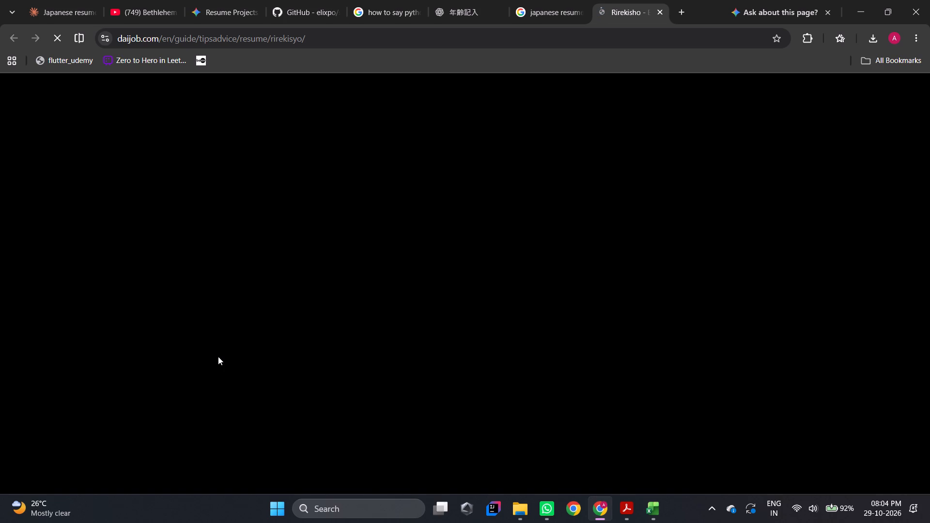
left_click(546, 11)
scroll(367, 296, "down", 3)
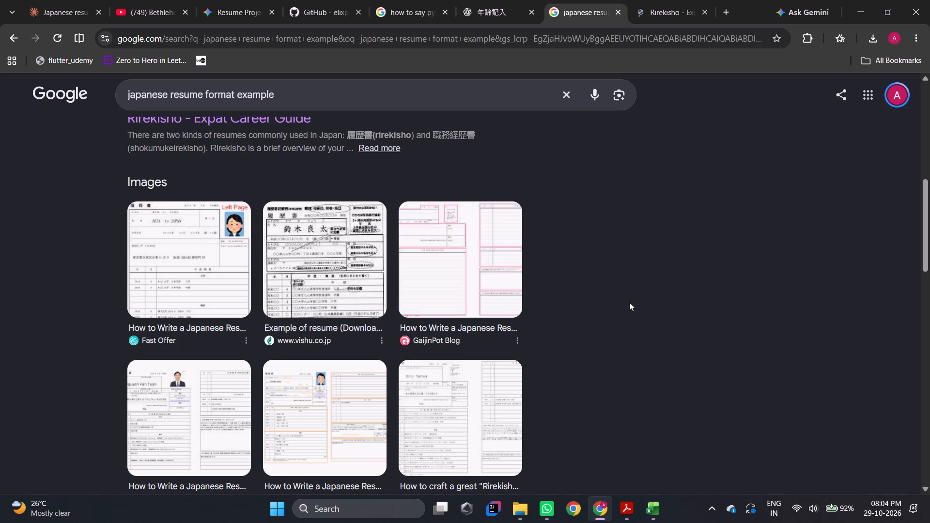
scroll(629, 302, "down", 3)
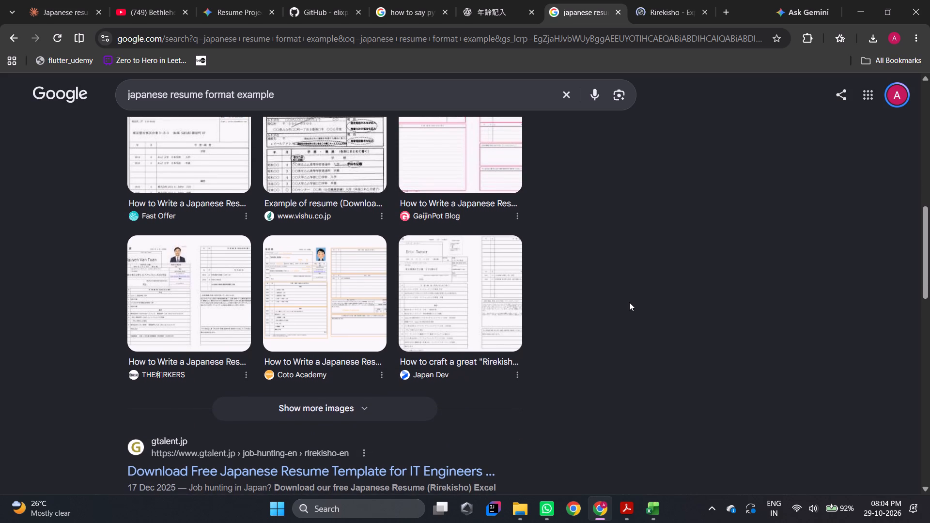
scroll(629, 302, "down", 1)
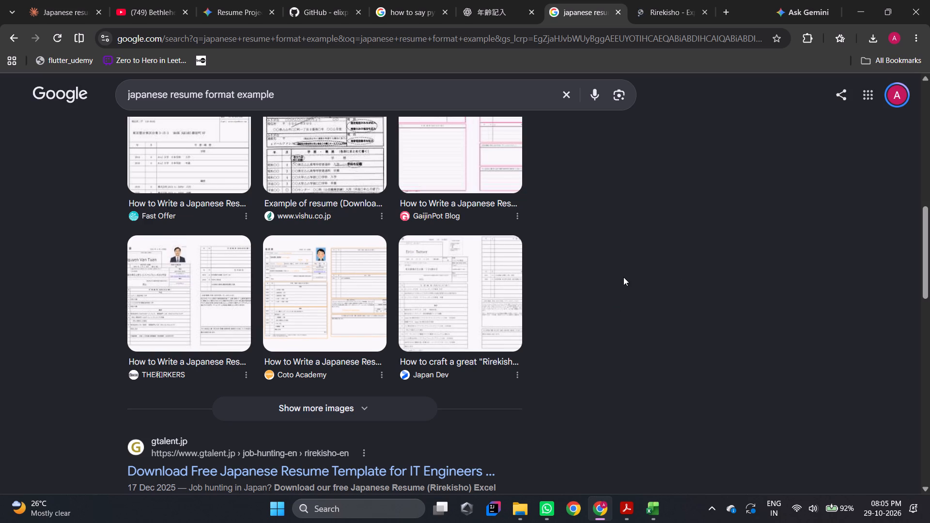
scroll(606, 260, "up", 5)
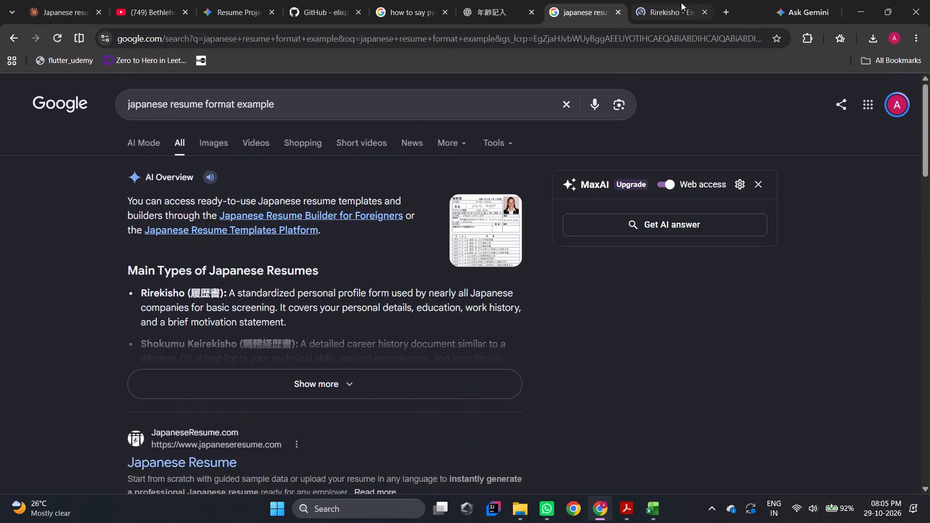
left_click(681, 2)
left_click(588, 13)
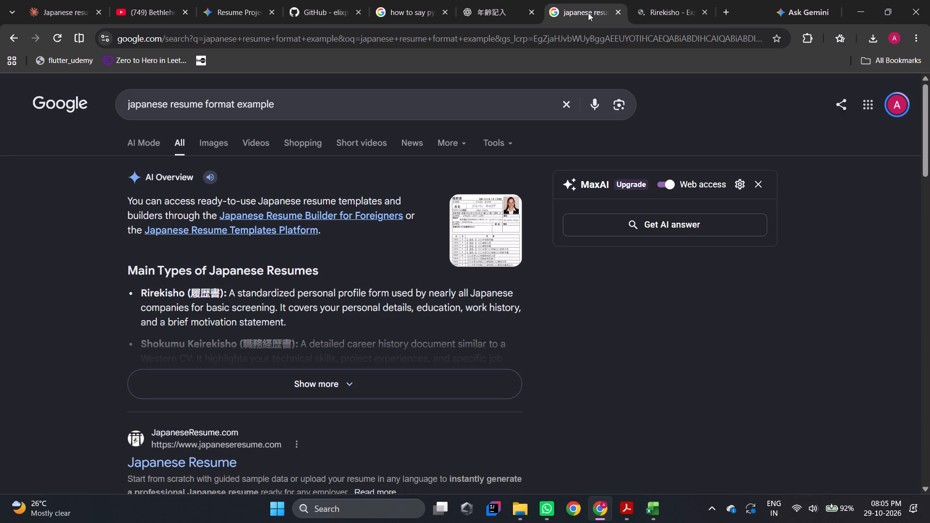
left_click(336, 384)
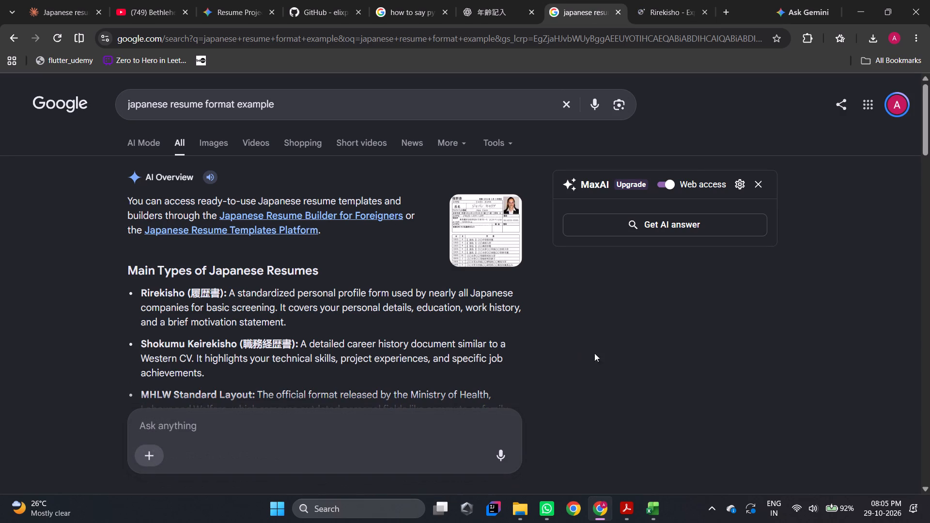
scroll(602, 353, "down", 1)
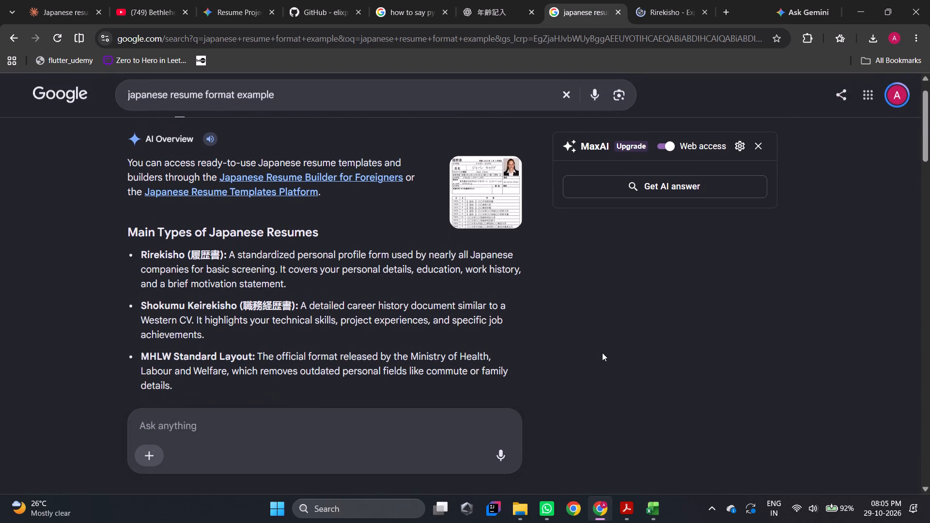
scroll(602, 353, "down", 1)
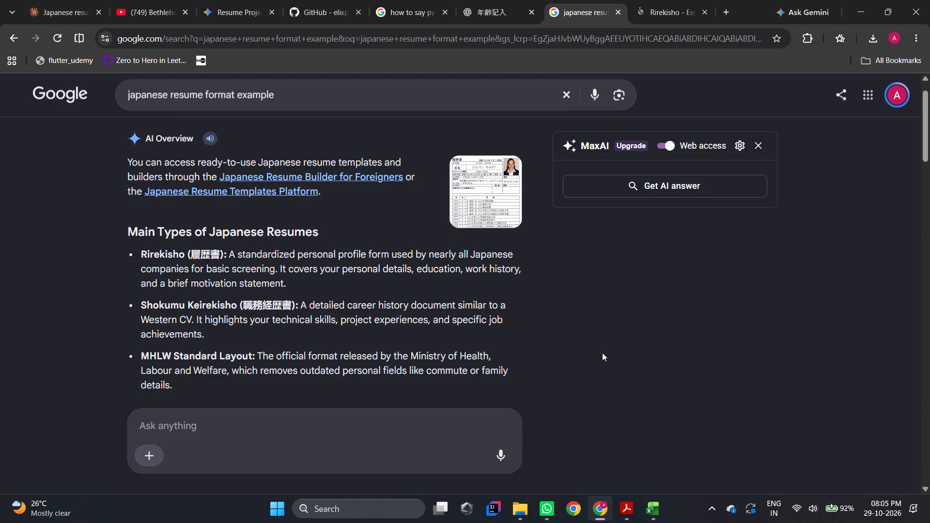
Review the official workbook's 記載例(Example) sheet from the personal details through the 学歴 and 職歴 entries to the guidance notes.
key("alt+Tab")
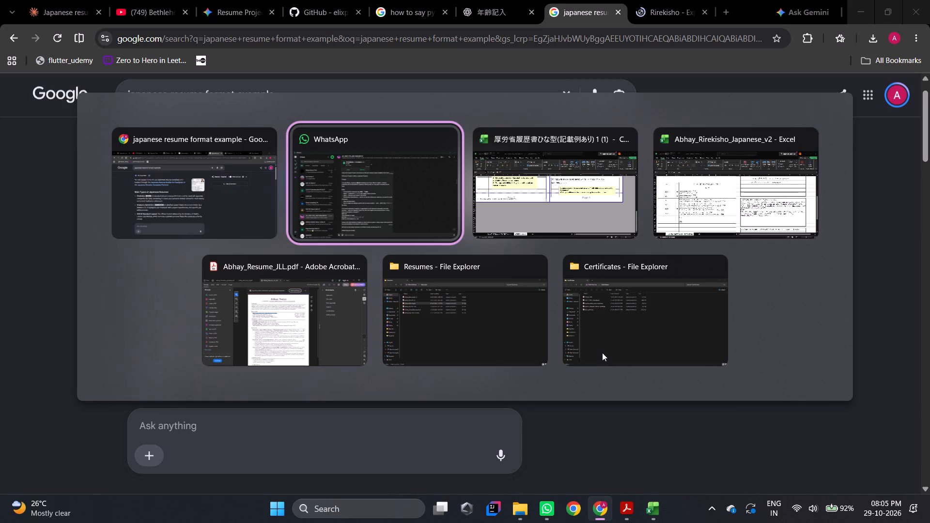
key("alt+Tab")
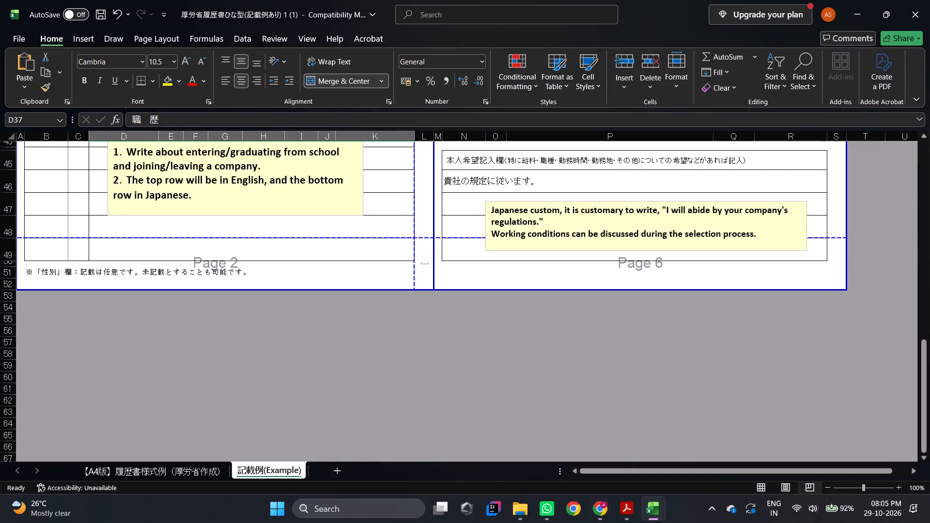
scroll(489, 353, "up", 2)
scroll(389, 338, "up", 2)
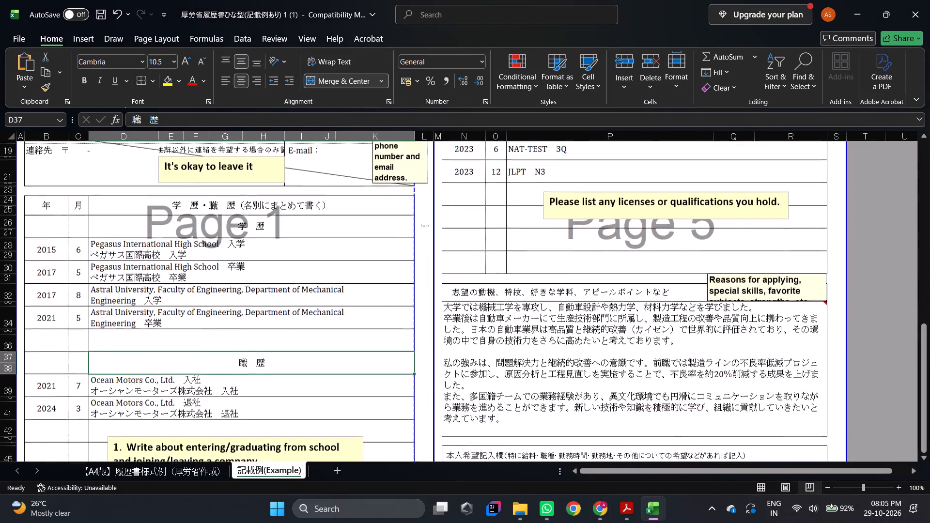
scroll(389, 338, "up", 4)
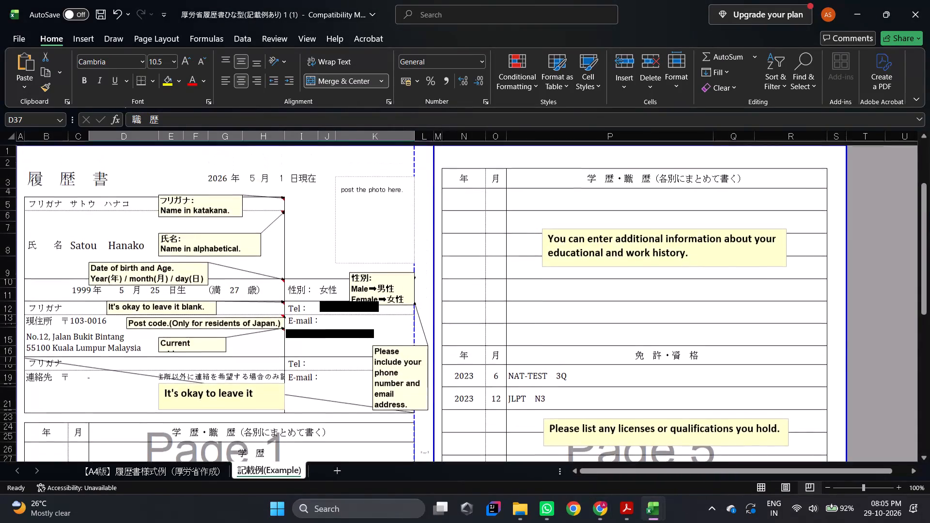
scroll(389, 338, "down", 2)
scroll(389, 338, "up", 4)
scroll(389, 338, "down", 3)
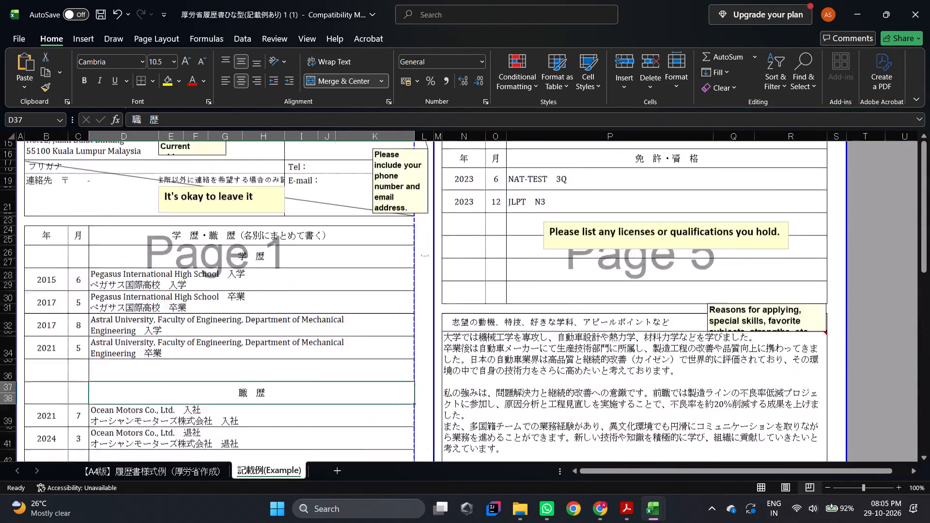
scroll(389, 338, "down", 2)
scroll(389, 338, "up", 5)
scroll(389, 338, "down", 1)
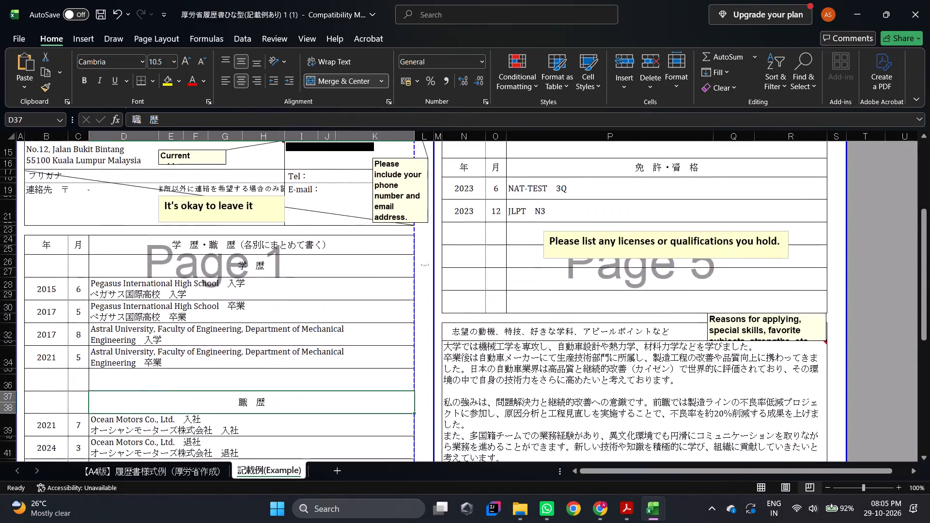
scroll(389, 338, "down", 2)
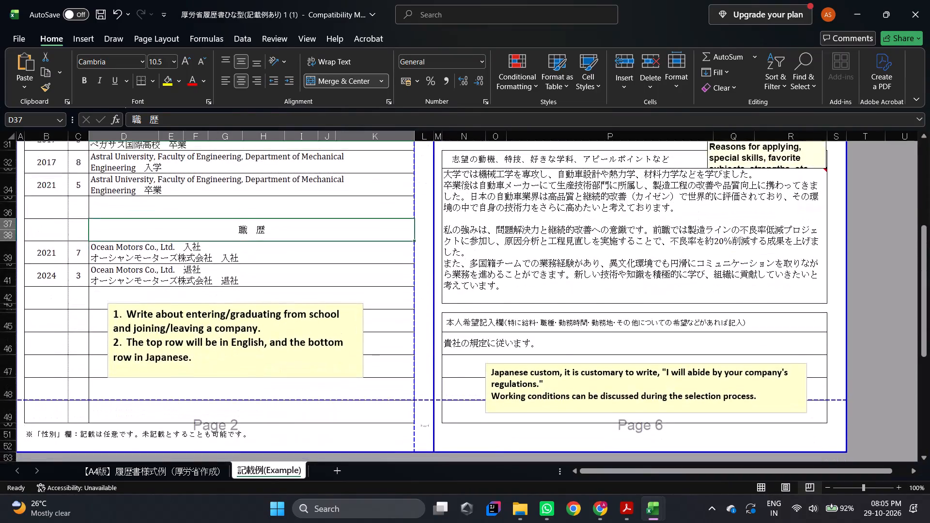
scroll(389, 338, "down", 1)
Compare the なし and 以上 rows in the v2 workbook with the 職歴 section of the official example sheet.
key("alt+Tab")
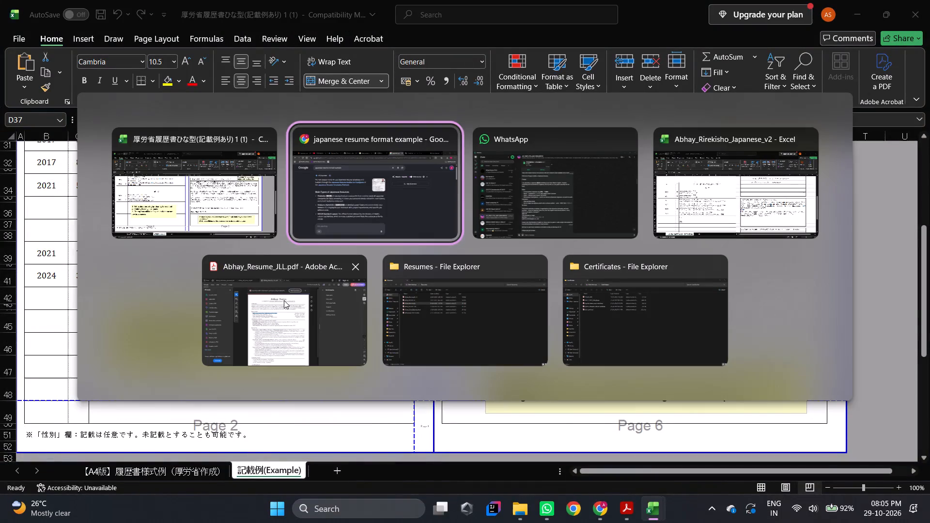
key("alt+Tab")
key("alt+Tab")
scroll(257, 356, "down", 1)
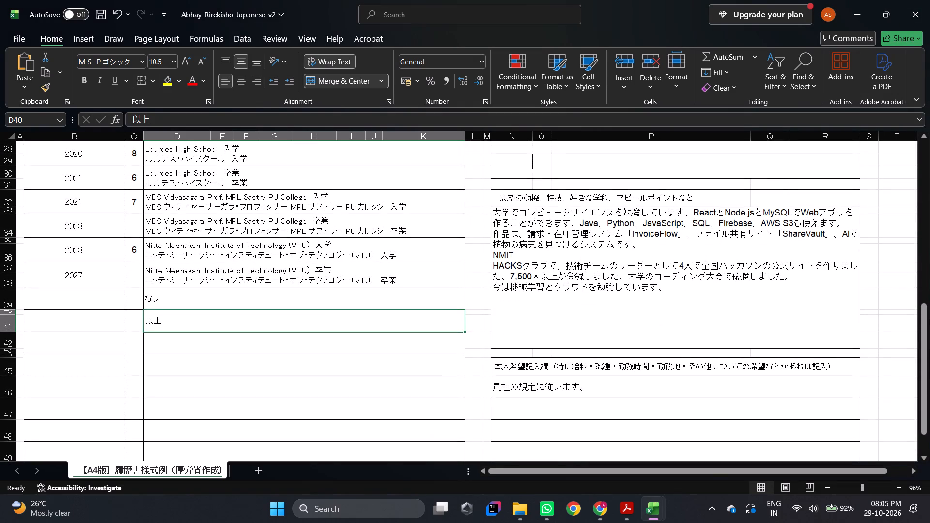
left_click(158, 300)
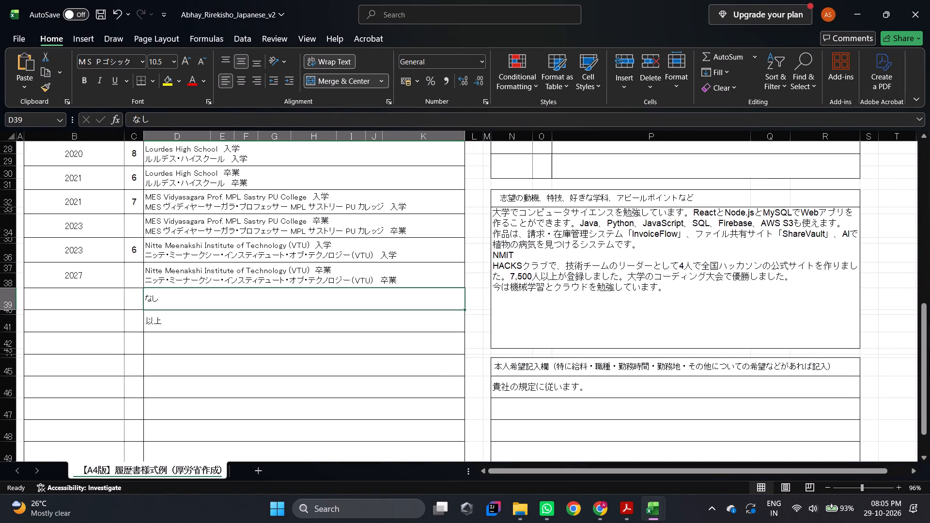
key("alt+Tab")
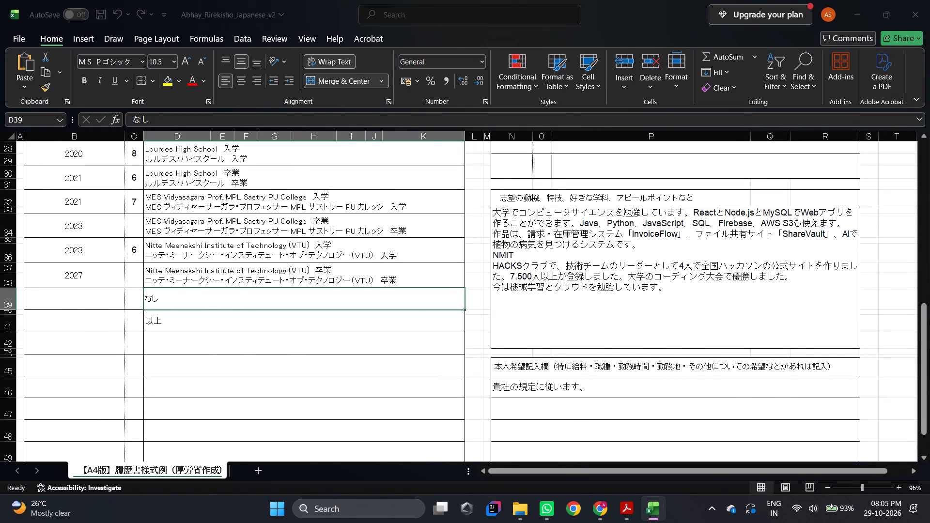
scroll(158, 299, "down", 2)
scroll(158, 299, "up", 1)
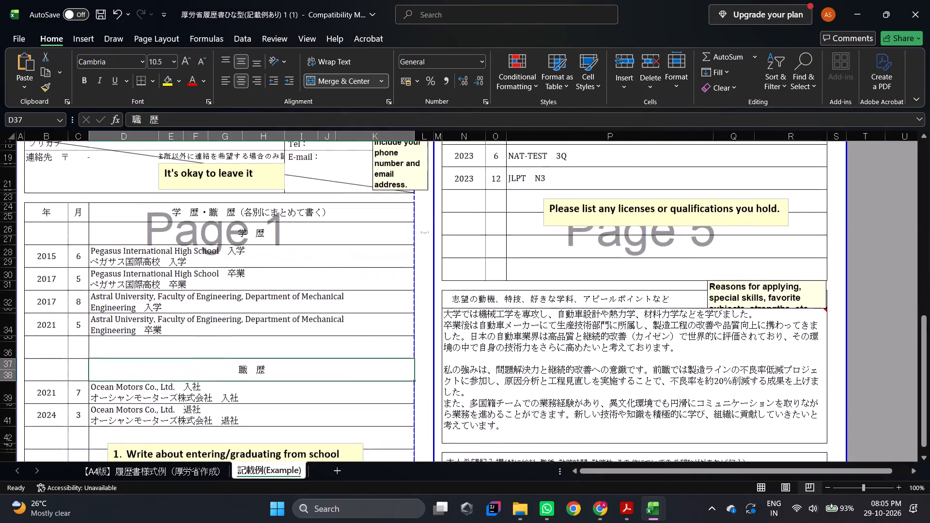
scroll(158, 299, "up", 3)
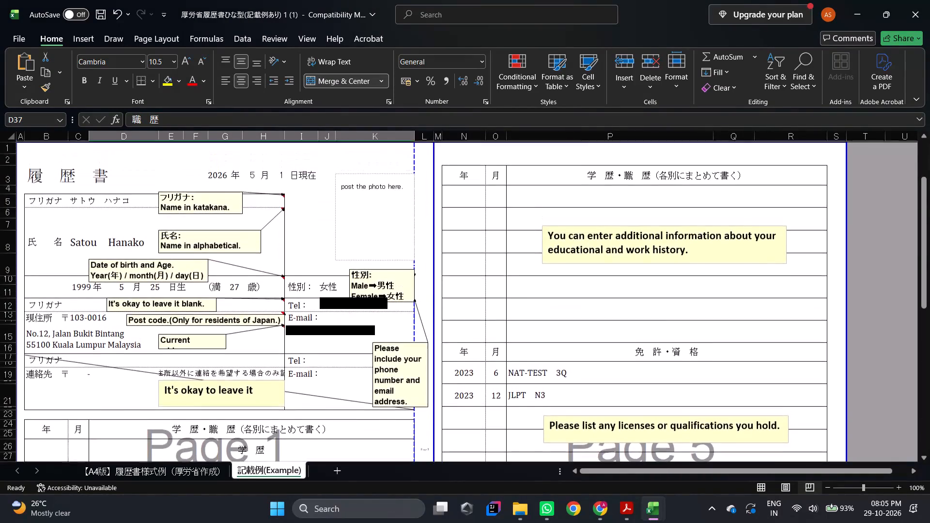
scroll(158, 299, "down", 2)
scroll(158, 299, "right", 1)
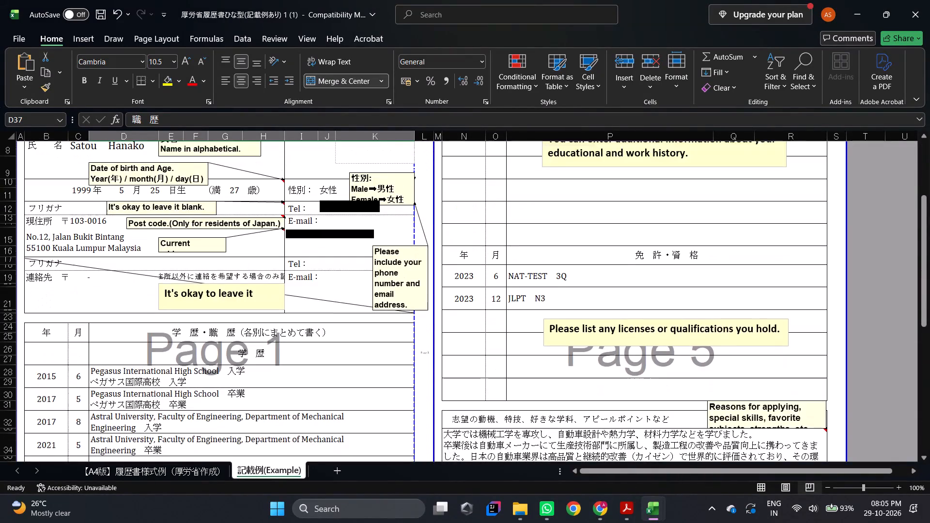
scroll(158, 299, "right", 1)
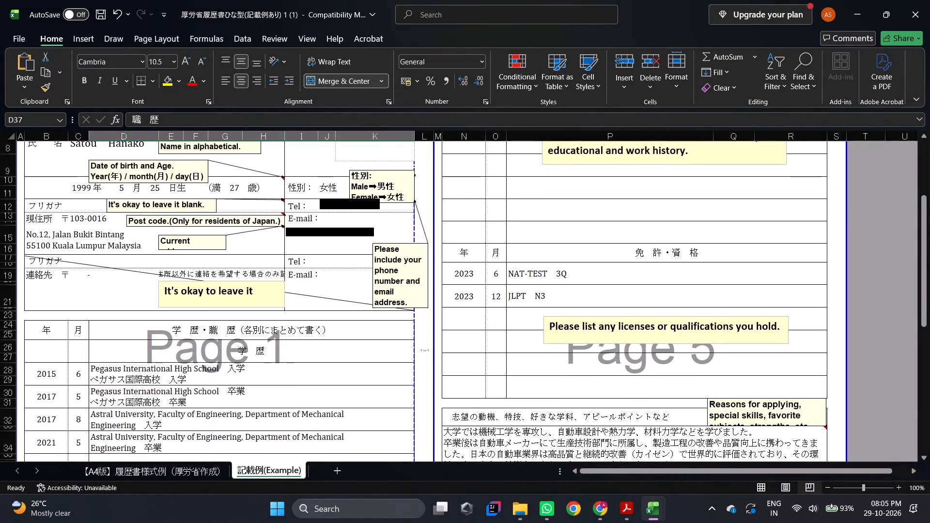
scroll(158, 299, "right", 1)
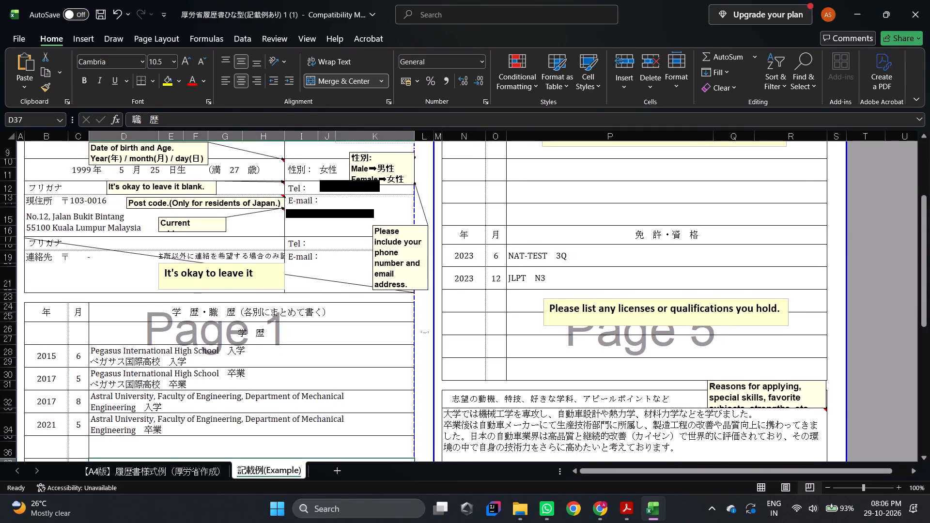
scroll(158, 299, "right", 1)
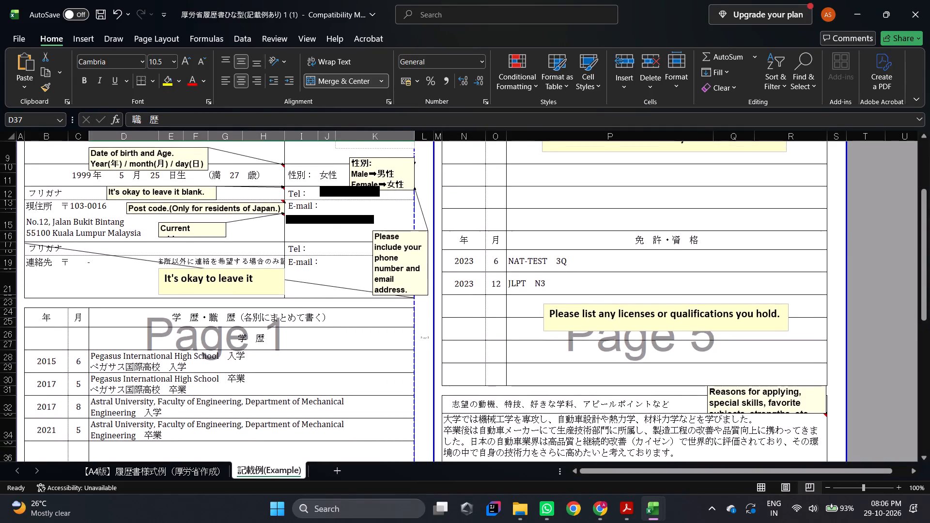
scroll(158, 299, "down", 2)
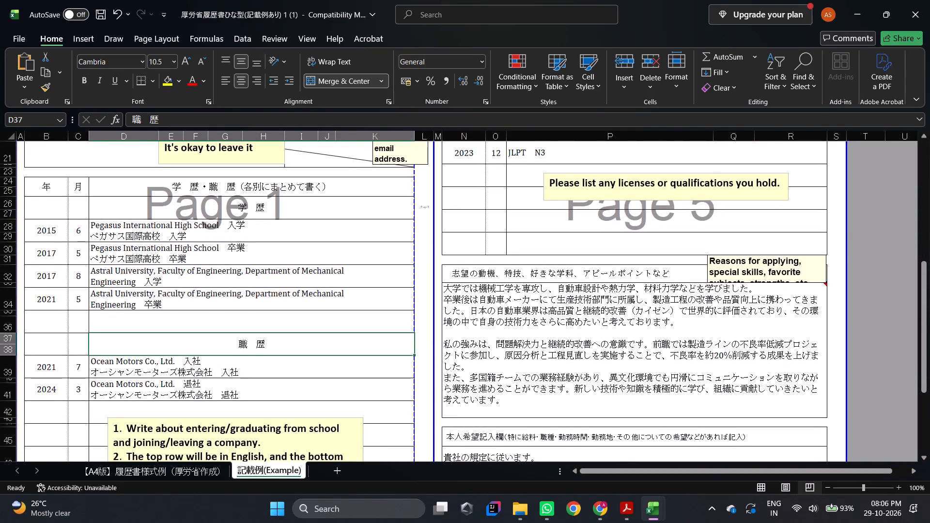
scroll(158, 299, "down", 1)
scroll(158, 299, "up", 1)
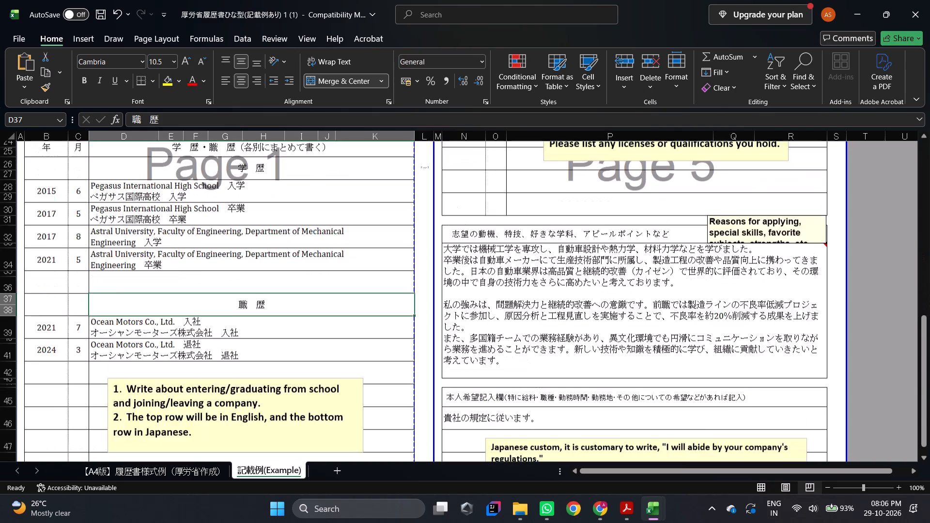
scroll(158, 299, "up", 1)
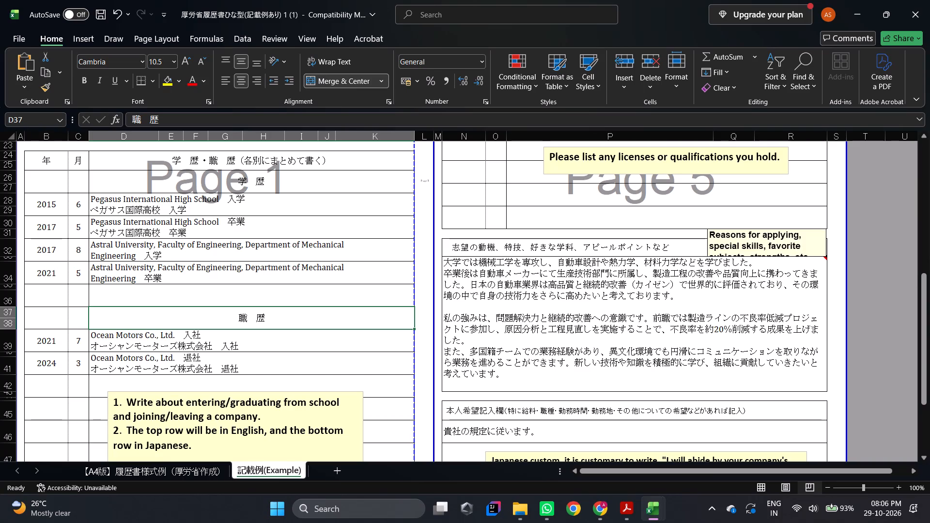
Copy the 職 歴 heading text from the 記載例(Example) sheet and switch to the Japanese v2 rirekisho workbook.
left_click(237, 317)
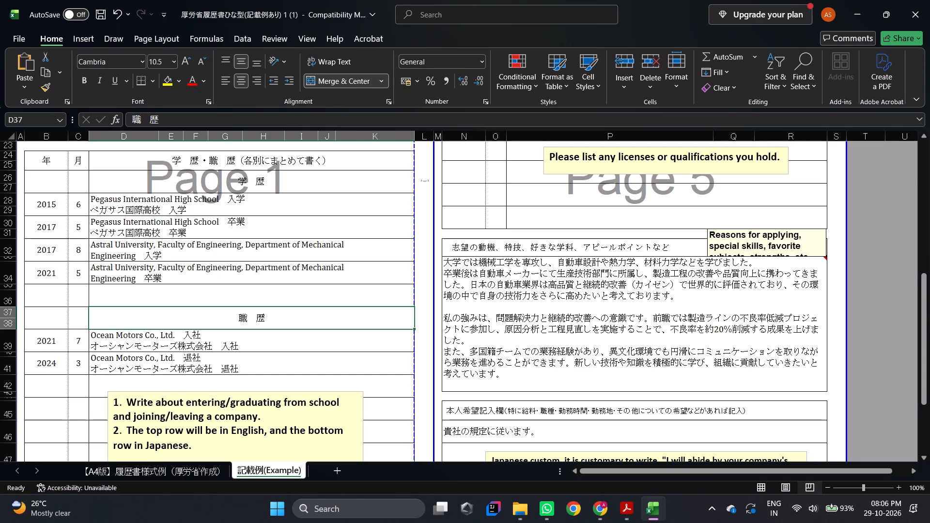
left_click(241, 321)
left_click(241, 321)
triple_click(238, 319)
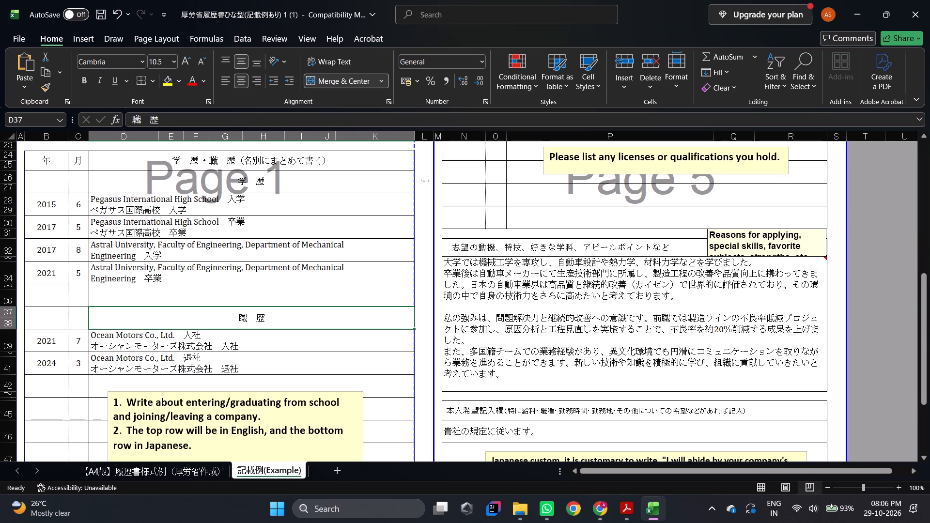
left_click(238, 319)
left_click_drag(238, 319, 270, 319)
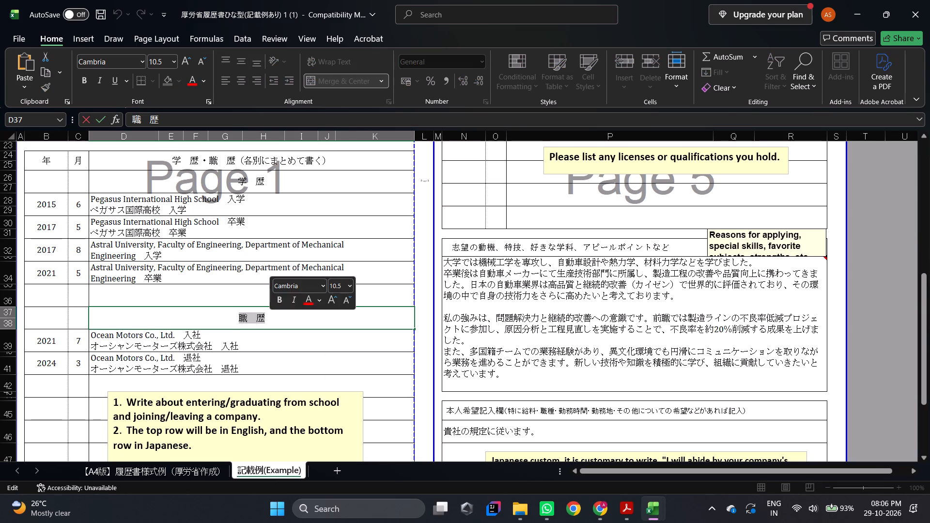
key("ctrl+c")
key("alt+Tab")
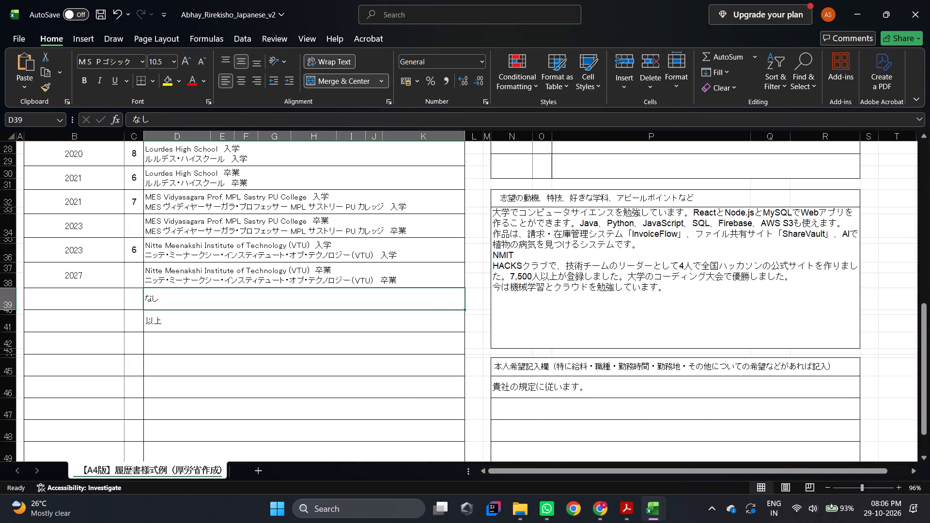
Open the なし entry below the 2027 graduation row for editing and select its text in the v2 workbook.
double_click(156, 299)
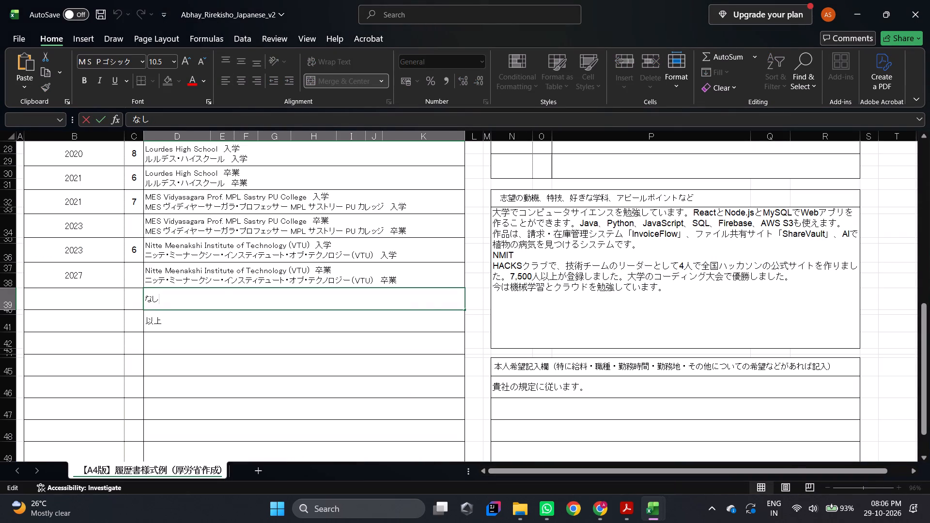
left_click_drag(156, 299, 139, 302)
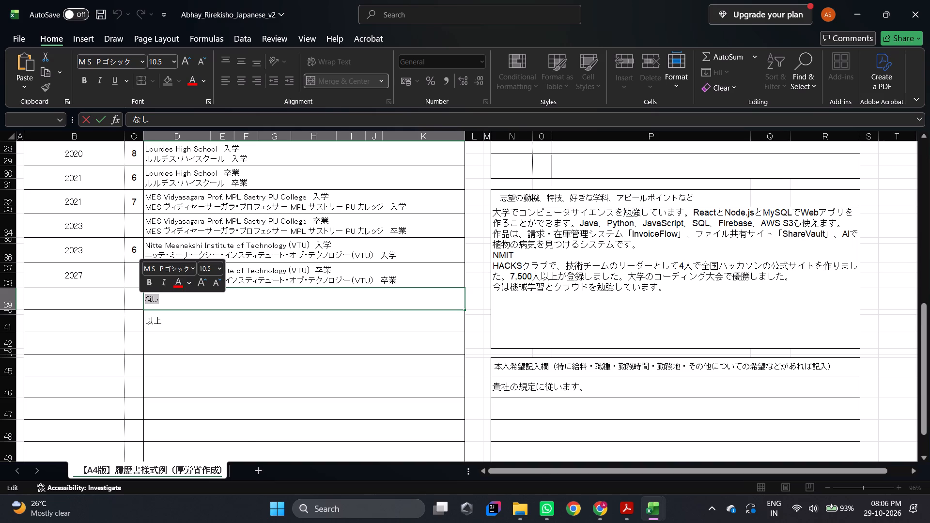
key("alt+Tab")
key("alt+Tab")
key("alt+Tab")
key("alt+Tab")
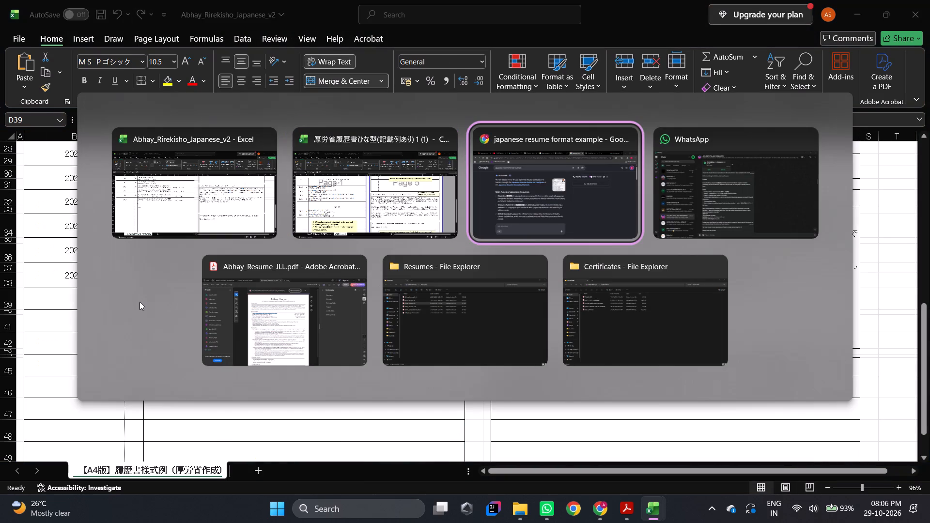
key("alt+Tab")
key("alt+Tab")
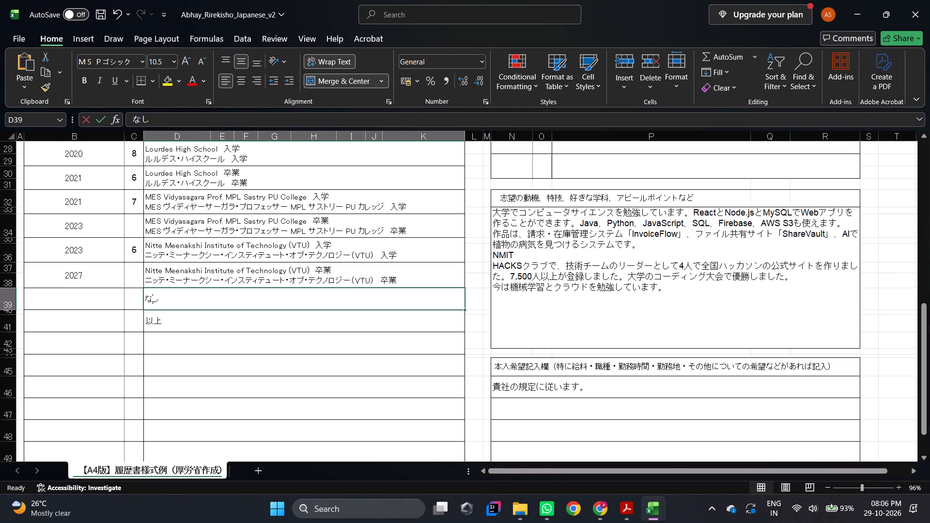
left_click(155, 298)
left_click(159, 299)
left_click_drag(159, 299, 142, 299)
key("ctrl+x")
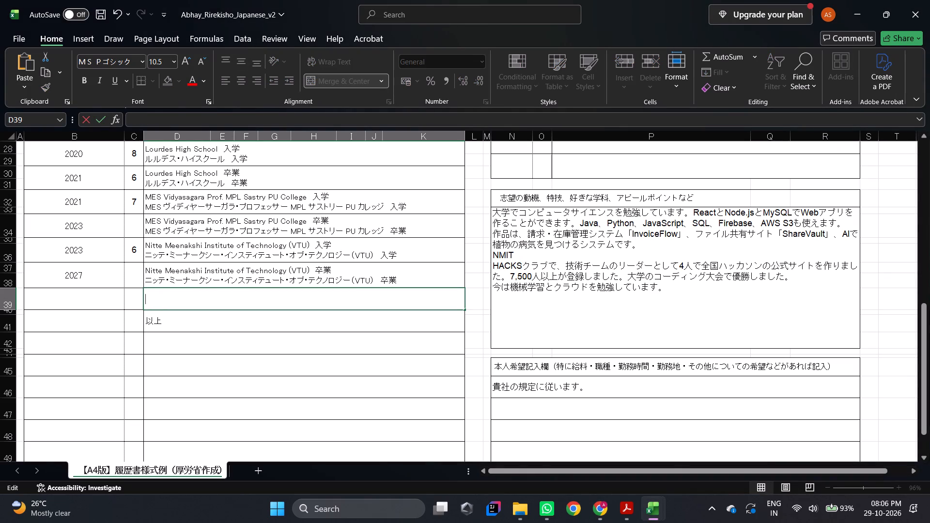
double_click(169, 368)
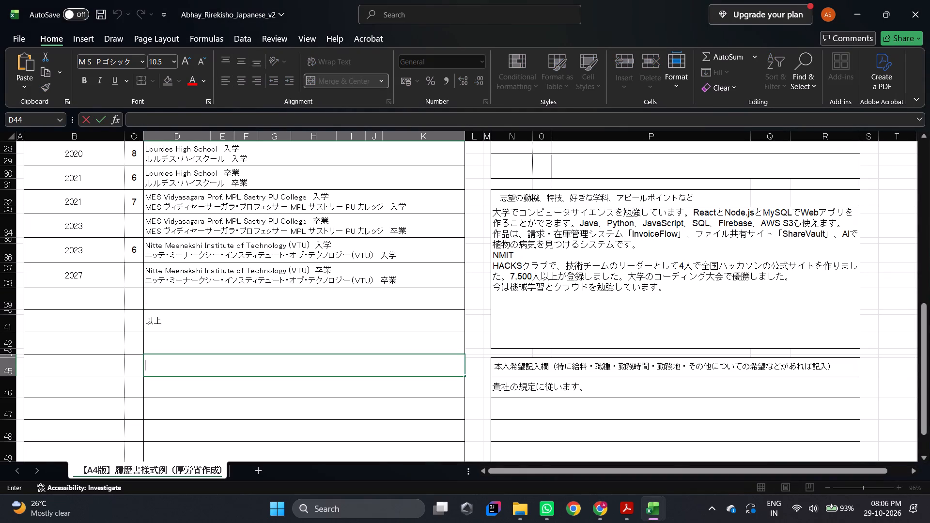
scroll(155, 389, "right", 1)
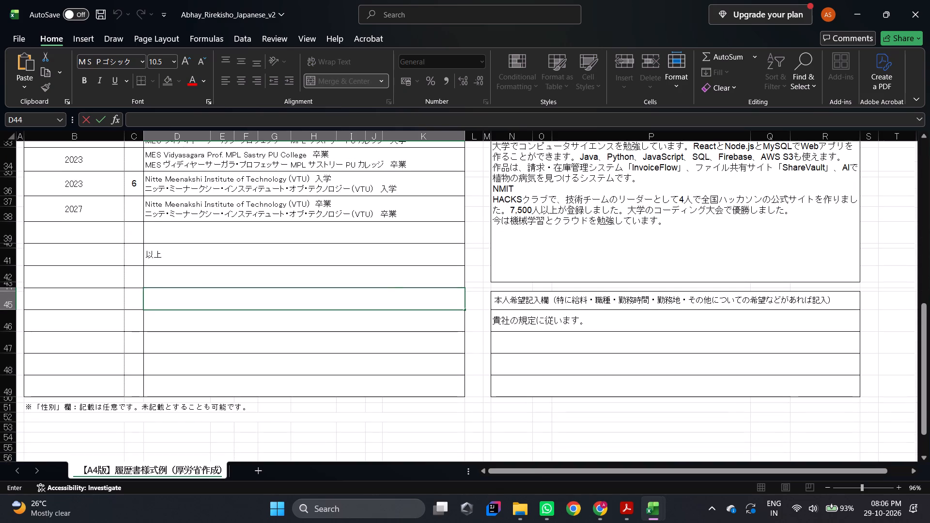
scroll(155, 389, "right", 1)
key("ctrl+v")
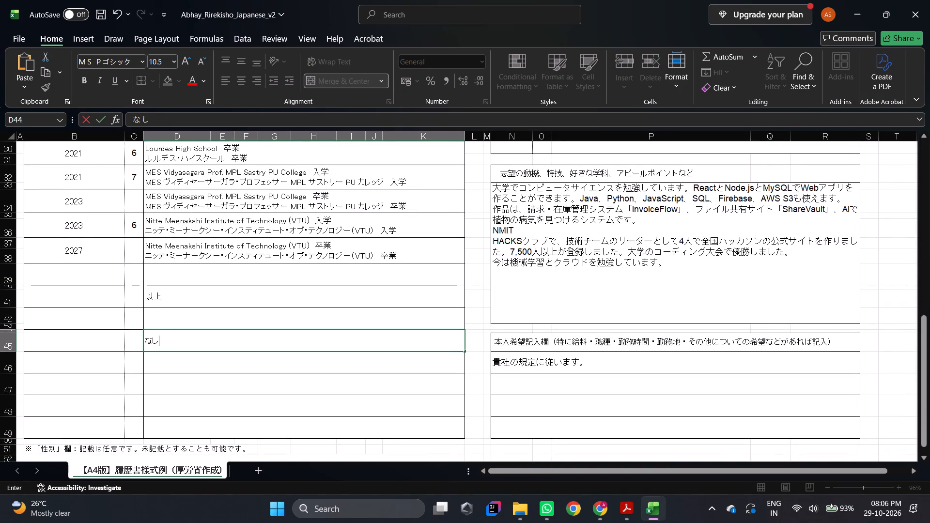
Copy the 以上 text from cell D40 into the row directly below なし, at cell D46.
double_click(160, 299)
left_click_drag(160, 299, 143, 298)
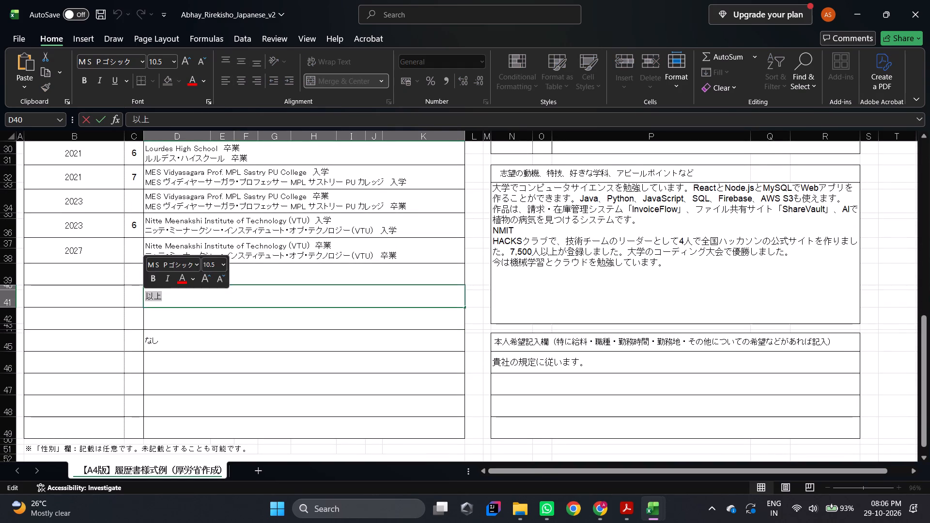
key("ctrl+c")
left_click(159, 368)
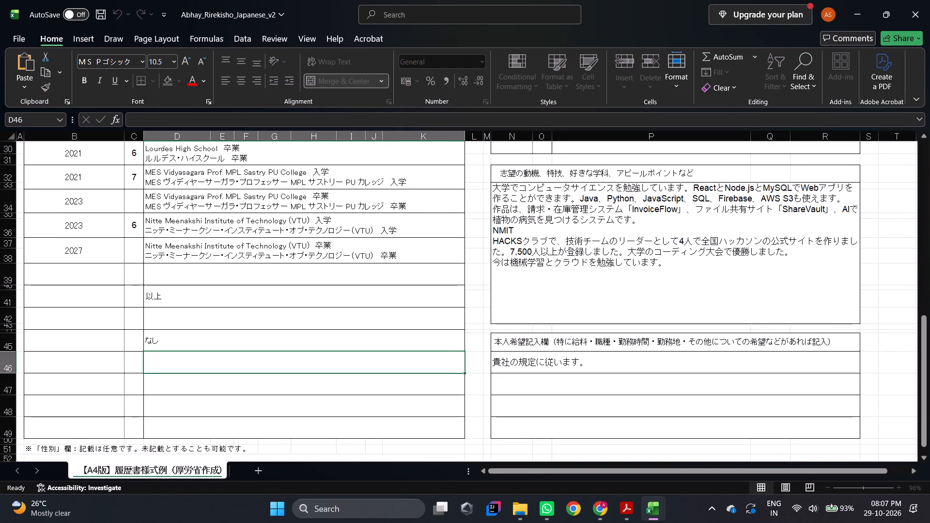
double_click(159, 368)
key("ctrl+v")
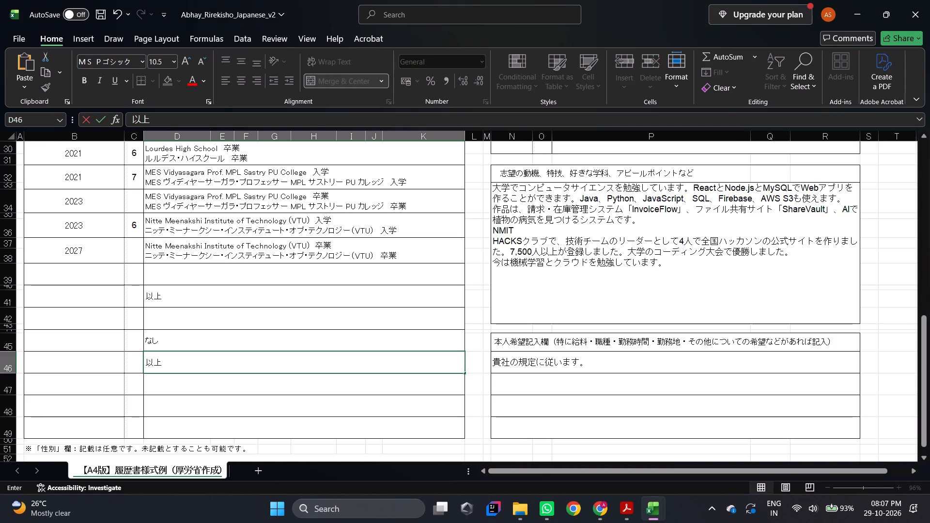
Replace the original 以上 in cell D40 with the copied 職 歴 heading from the clipboard history.
double_click(165, 297)
left_click_drag(165, 297, 145, 298)
key("super+v")
left_click(229, 250)
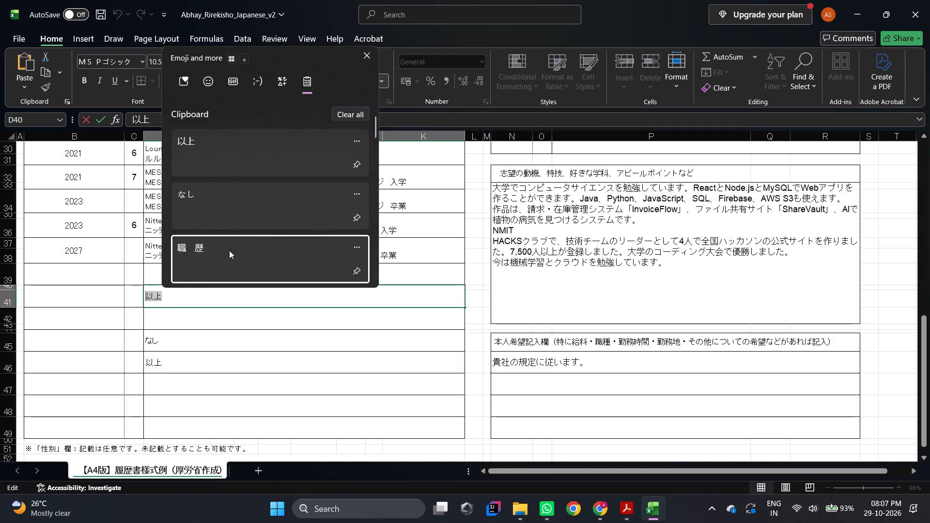
key("ctrl+v")
left_click_drag(170, 296, 148, 297)
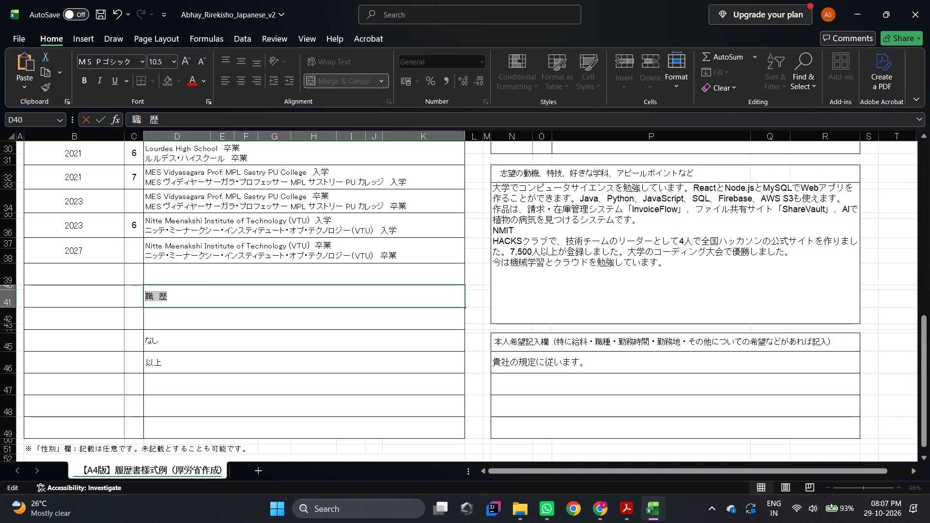
left_click(224, 293)
left_click(214, 318)
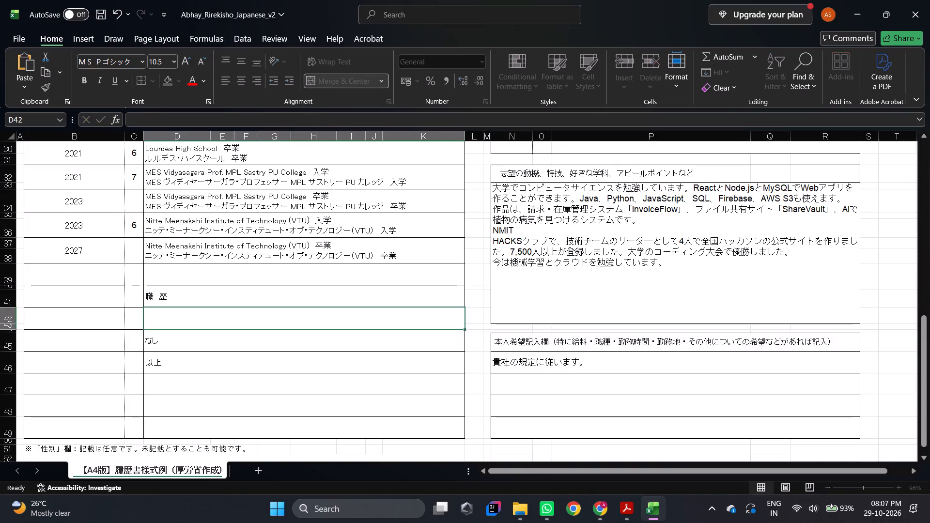
Center the 職 歴 heading horizontally in its merged row.
left_click(216, 297)
left_click(236, 76)
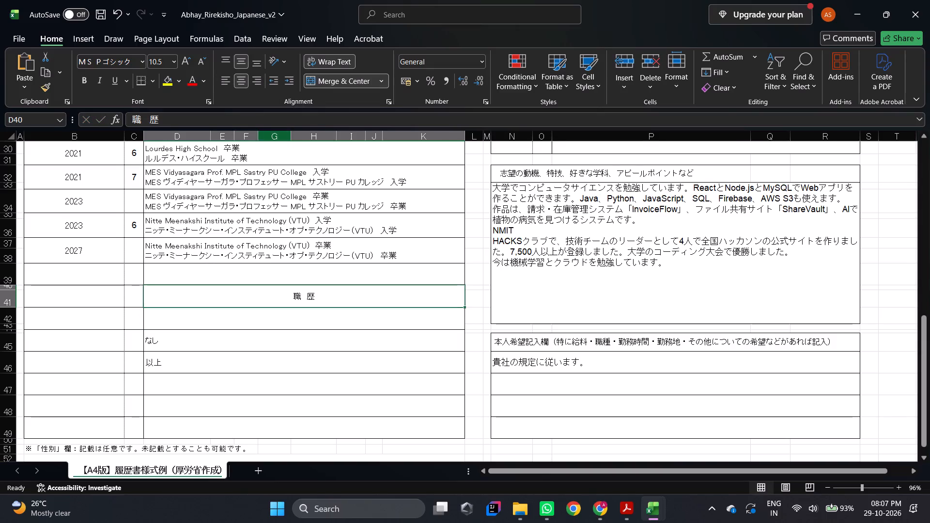
left_click(274, 288)
Review the whole v2 form, from the personal details through the 学歴 and 職歴 entries to the qualifications and motivation sections.
scroll(283, 309, "up", 2)
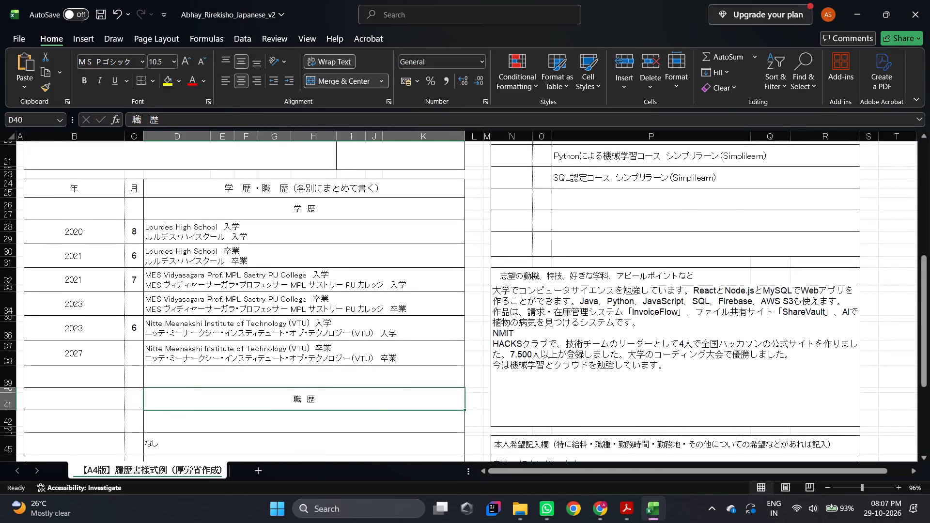
scroll(283, 309, "up", 2)
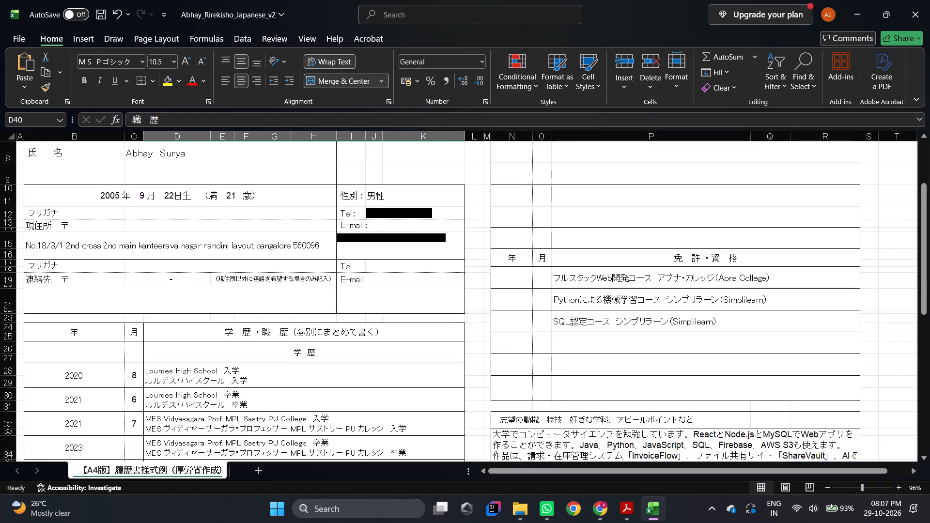
scroll(211, 309, "right", 1)
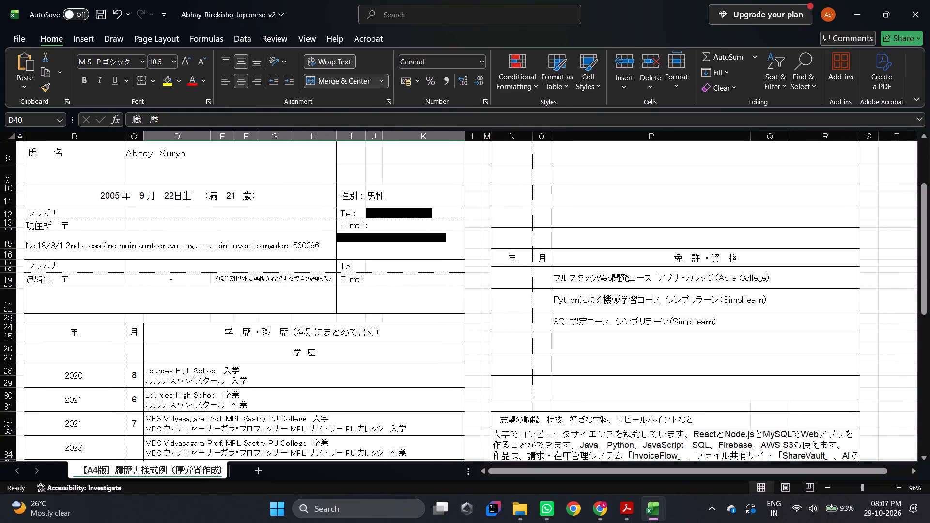
scroll(211, 309, "up", 1)
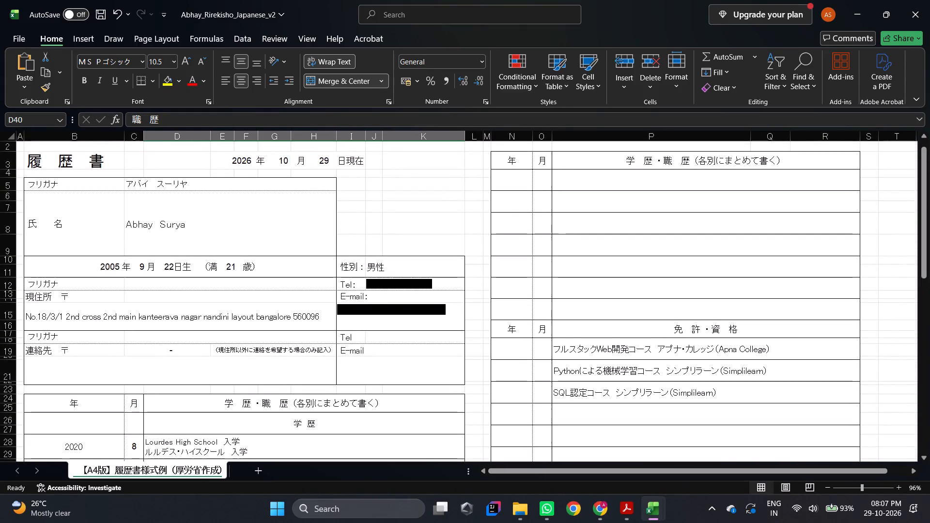
scroll(211, 309, "up", 1)
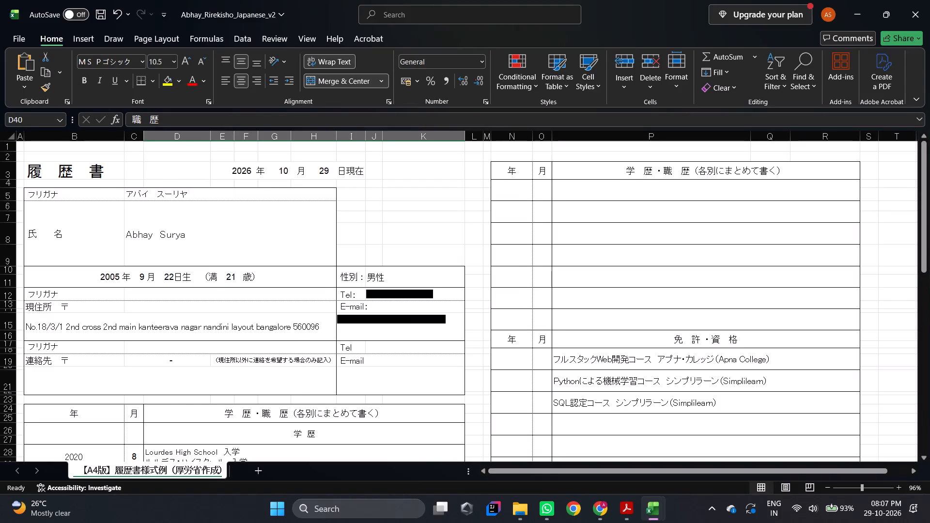
scroll(211, 309, "left", 1)
scroll(211, 309, "down", 3)
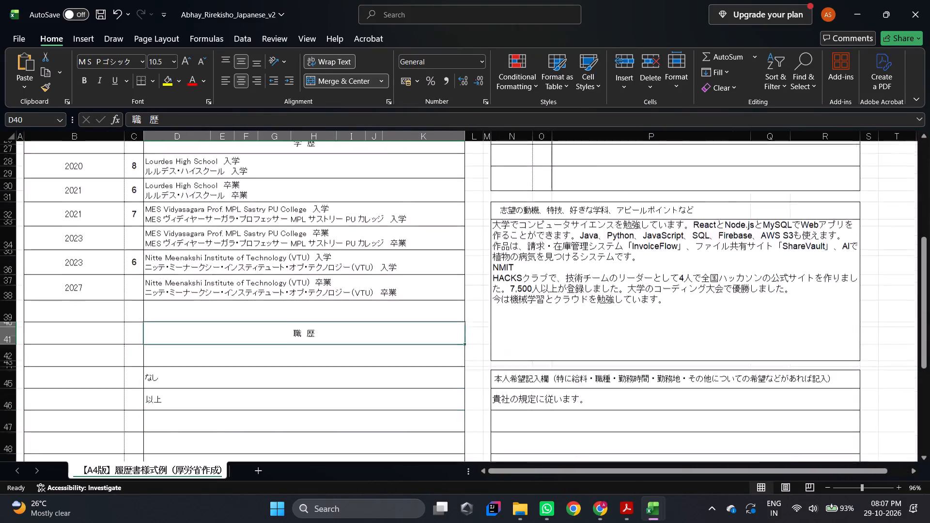
scroll(211, 309, "down", 1)
scroll(211, 309, "up", 1)
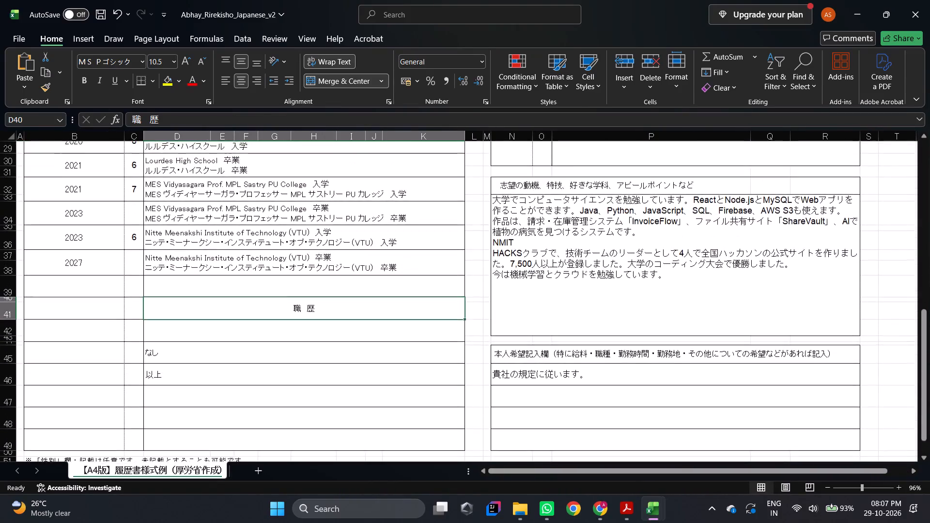
scroll(211, 309, "up", 4)
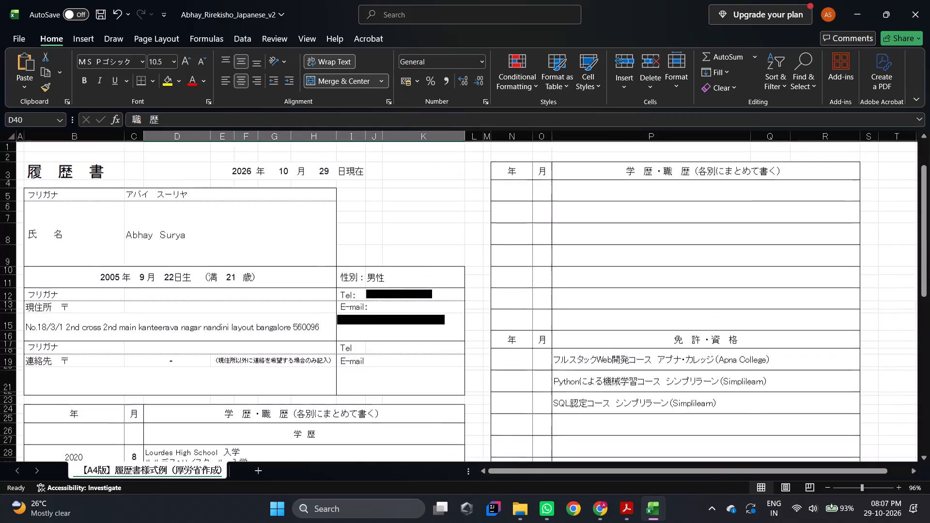
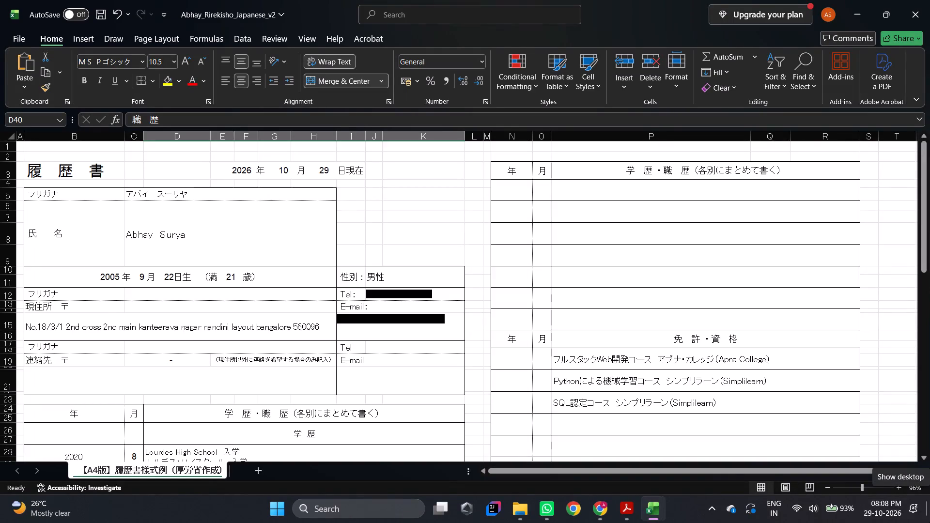
Minimize all open windows, including the v2 rirekisho workbook, to show the desktop.
left_click(929, 522)
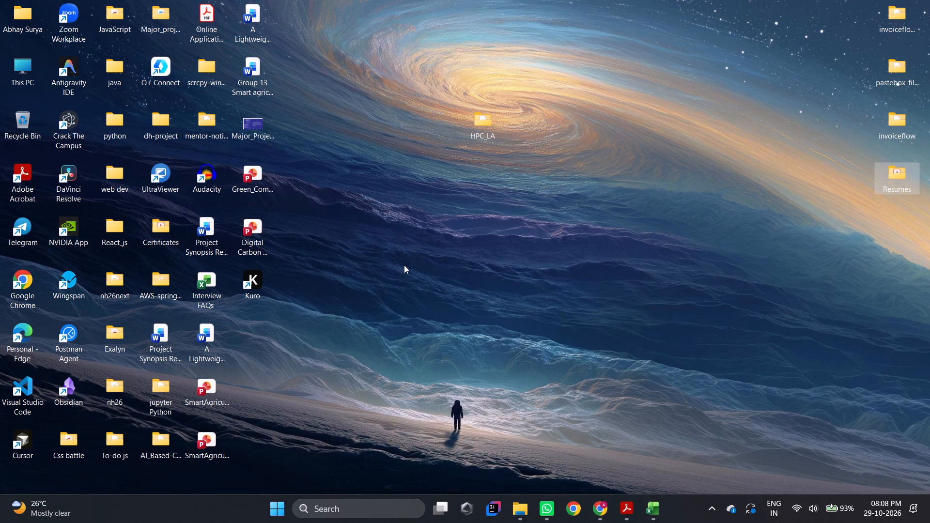
Switch back to the Japanese v2 rirekisho workbook in Excel and review the form down through its 学歴 entries.
key("alt+Tab")
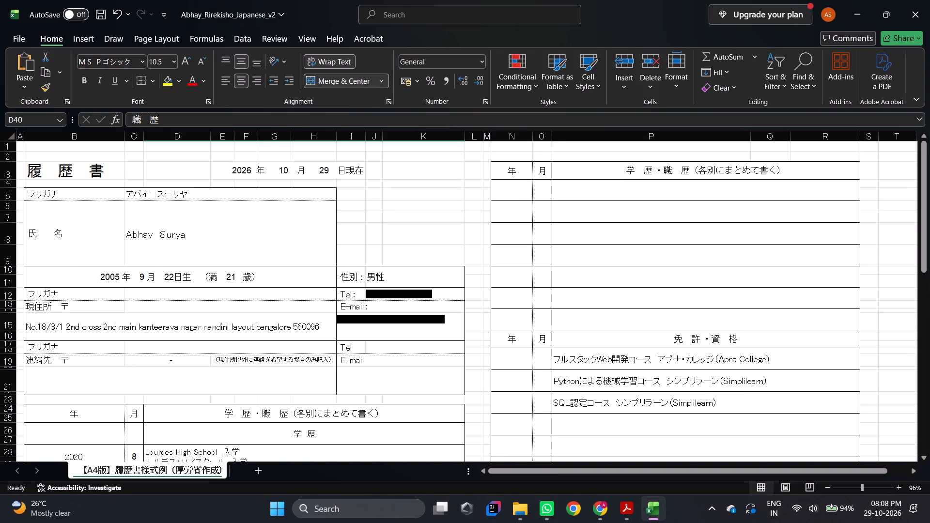
scroll(545, 379, "down", 1)
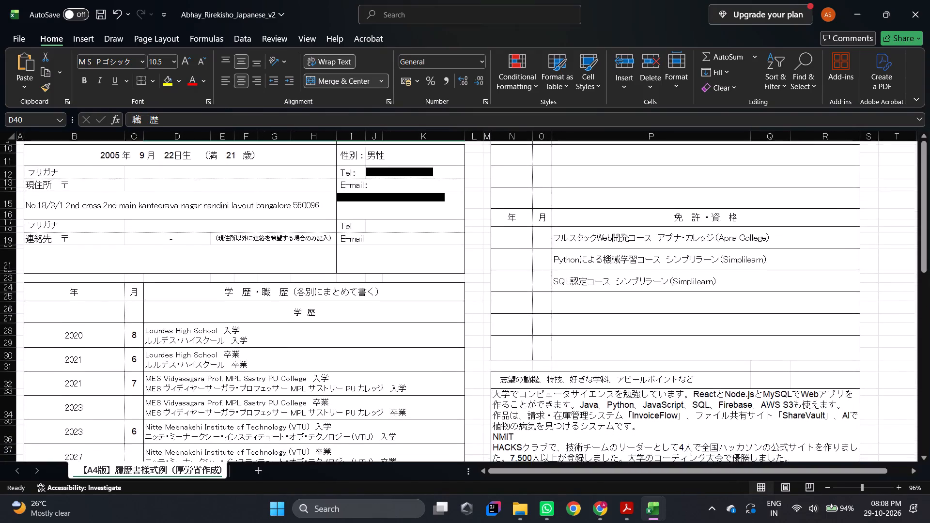
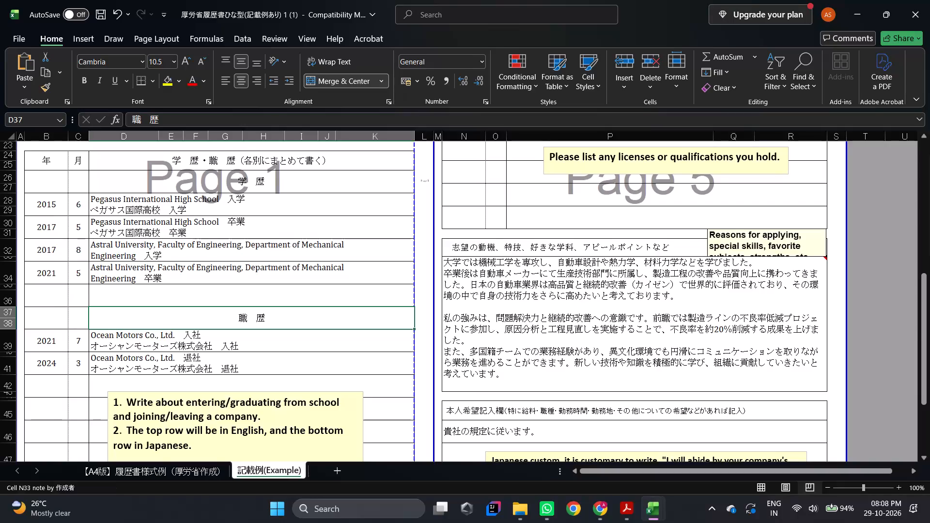
Examine how the example sheet fills in the personal details, the 学歴・職歴 year and month columns, and the remaining sections.
scroll(545, 379, "left", 1)
scroll(545, 379, "up", 1)
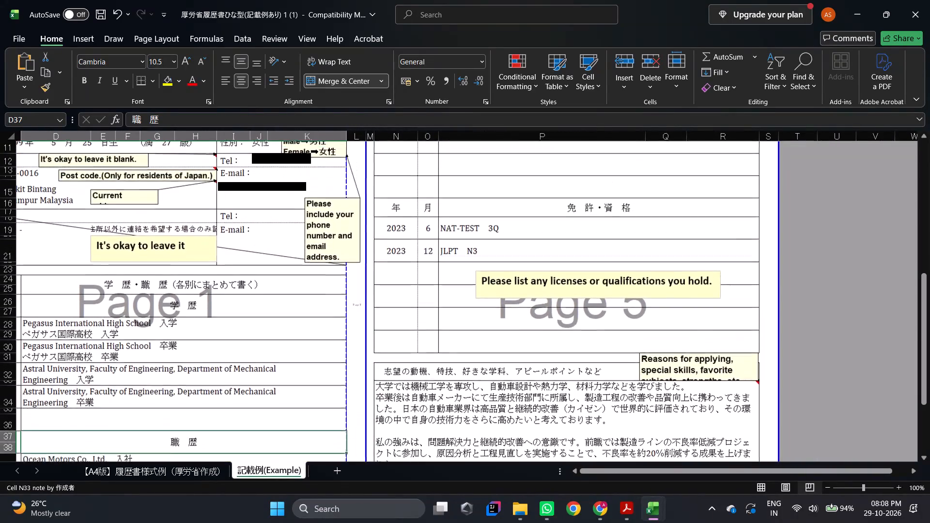
scroll(545, 379, "up", 2)
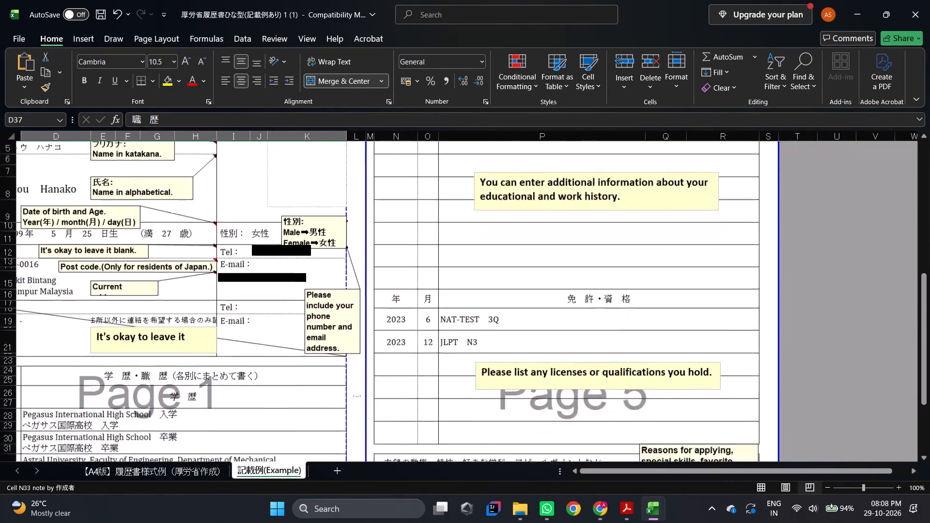
scroll(545, 379, "up", 1)
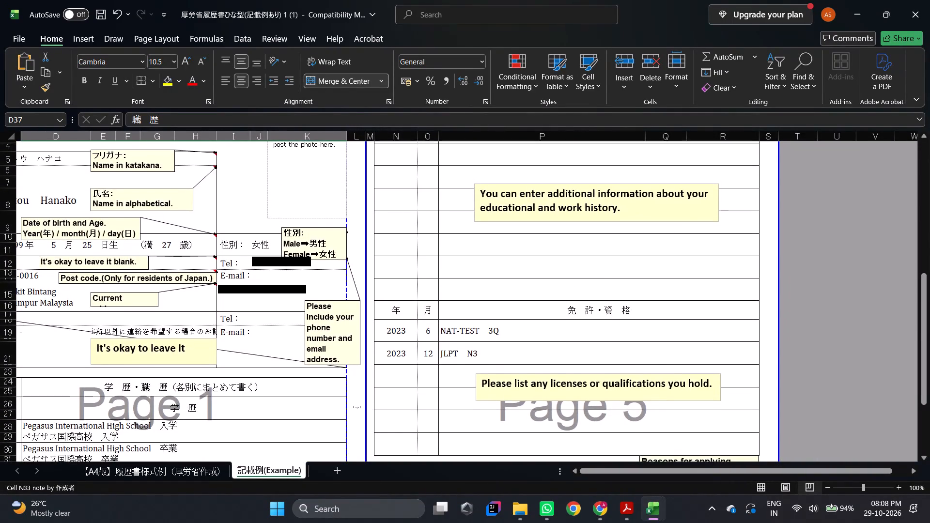
scroll(545, 379, "up", 1)
scroll(545, 379, "down", 1)
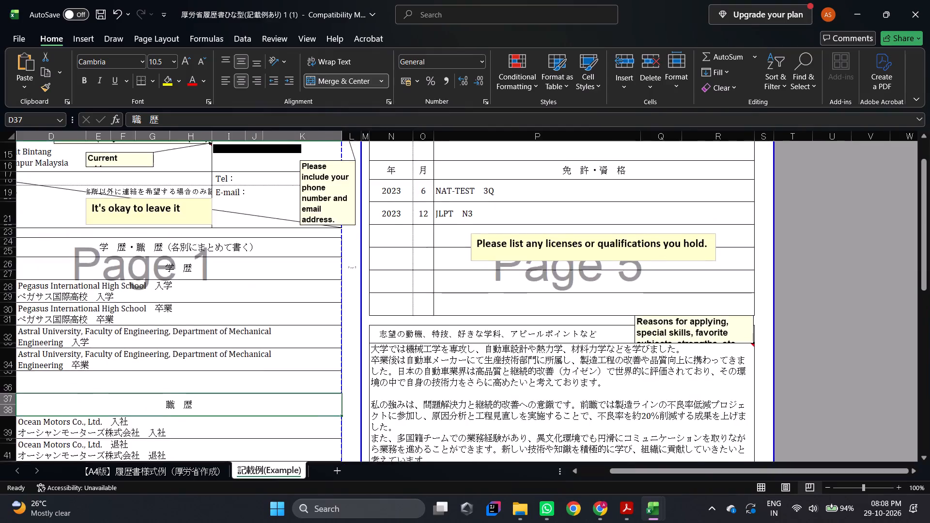
scroll(545, 379, "down", 1)
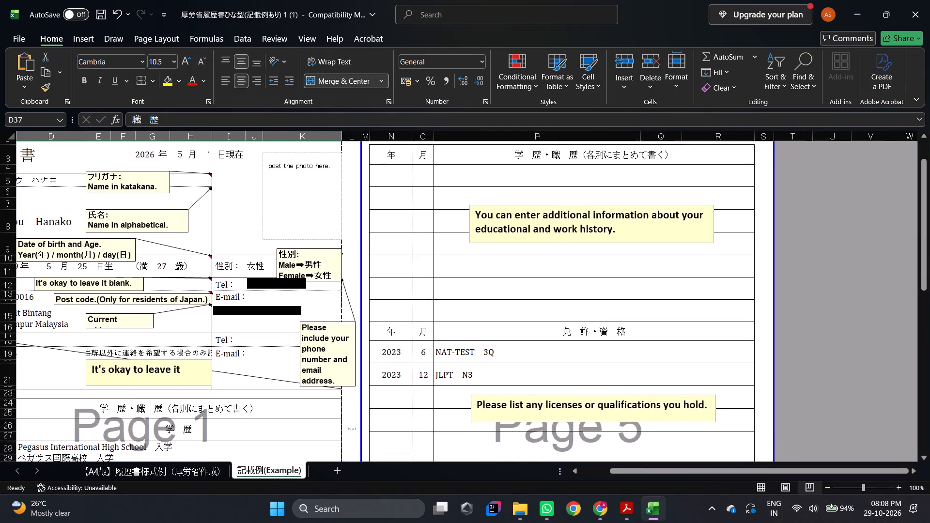
scroll(545, 379, "down", 1)
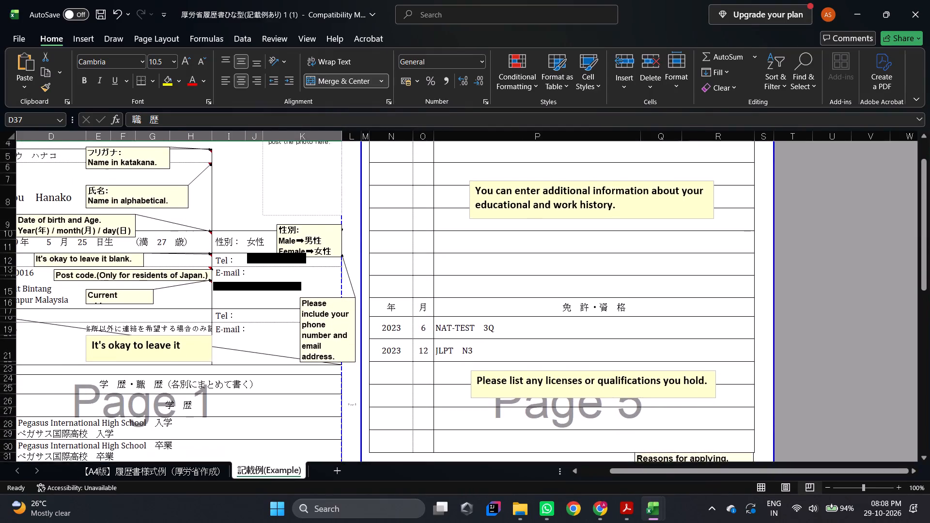
scroll(545, 379, "down", 1)
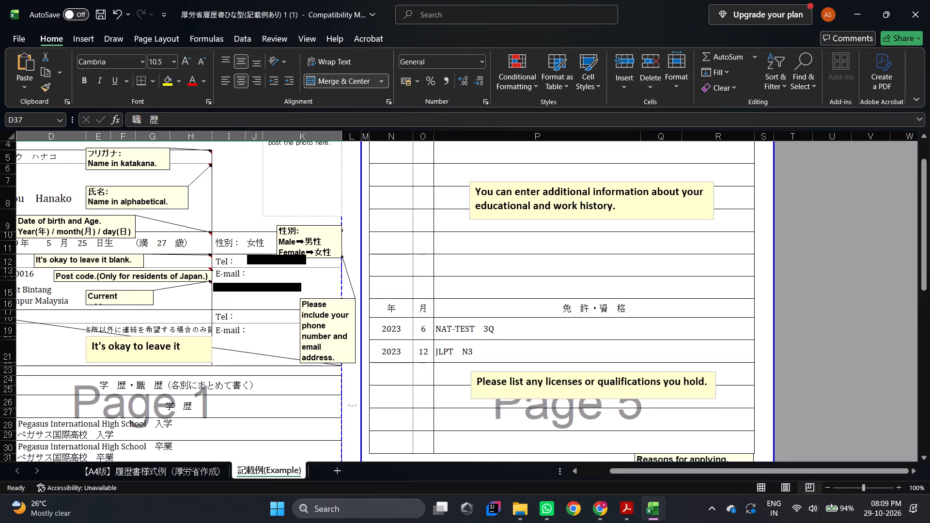
scroll(854, 316, "down", 2)
scroll(854, 316, "right", 1)
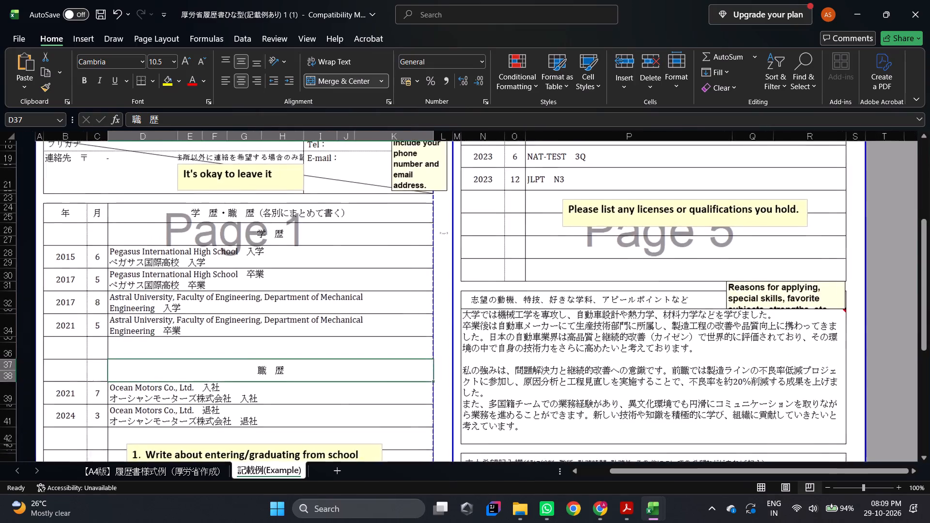
scroll(854, 316, "right", 1)
scroll(854, 316, "down", 1)
scroll(854, 316, "up", 2)
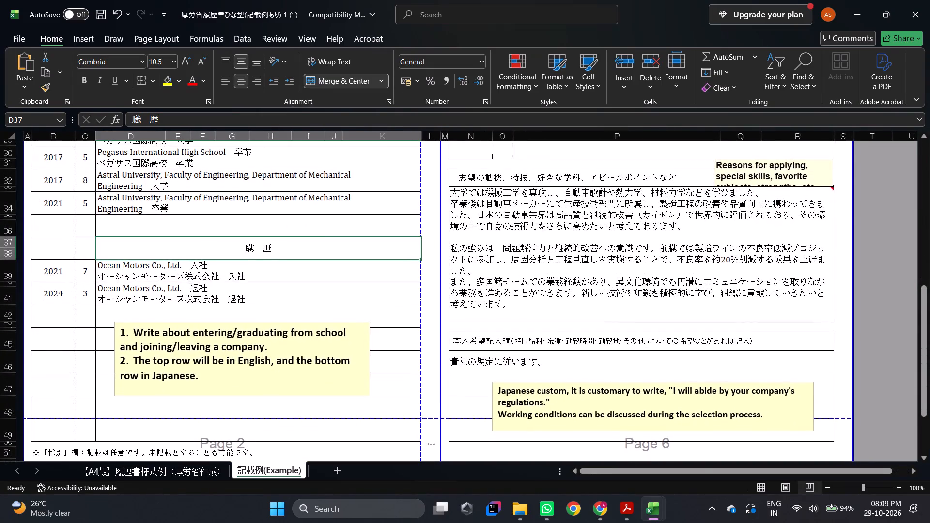
scroll(854, 316, "up", 2)
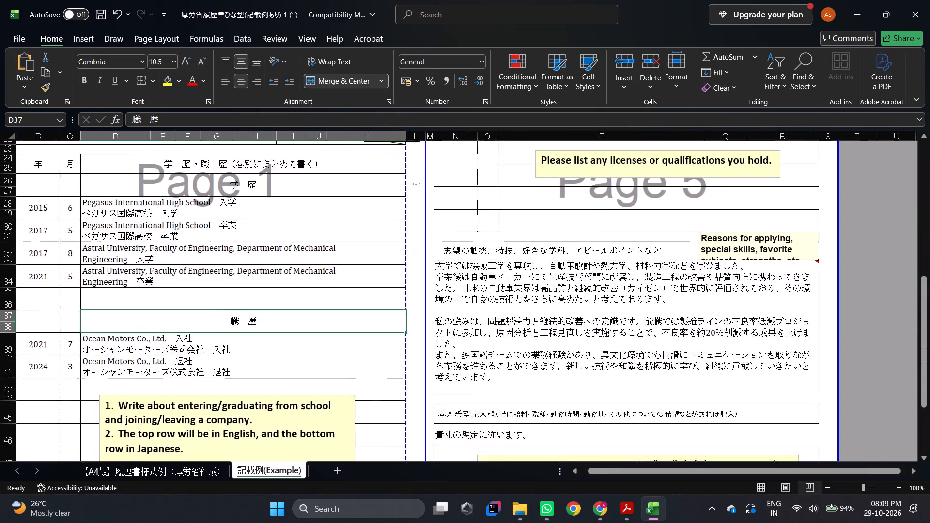
scroll(854, 316, "right", 1)
Switch to the Japanese v2 rirekisho workbook and set the Lourdes High School months to 6 for 入学 and 5 for 卒業.
key("alt+Tab")
scroll(234, 370, "right", 1)
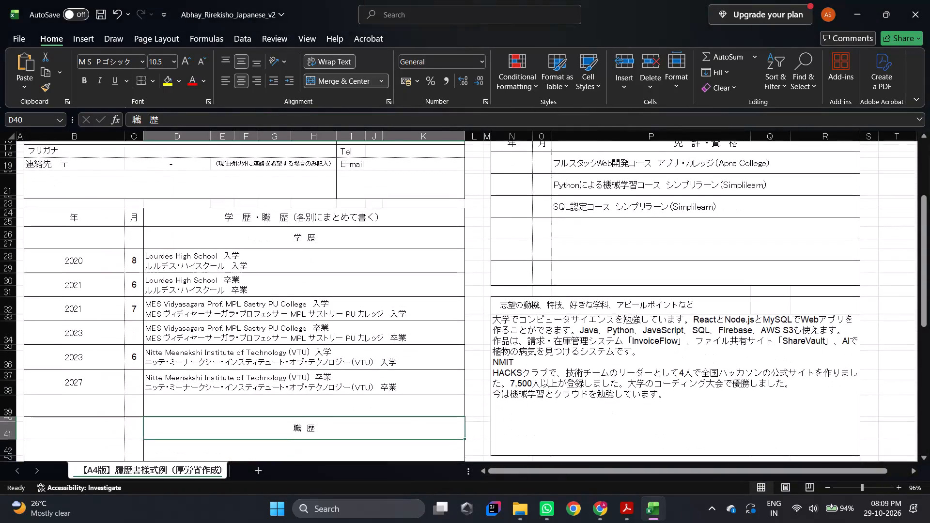
scroll(234, 370, "right", 1)
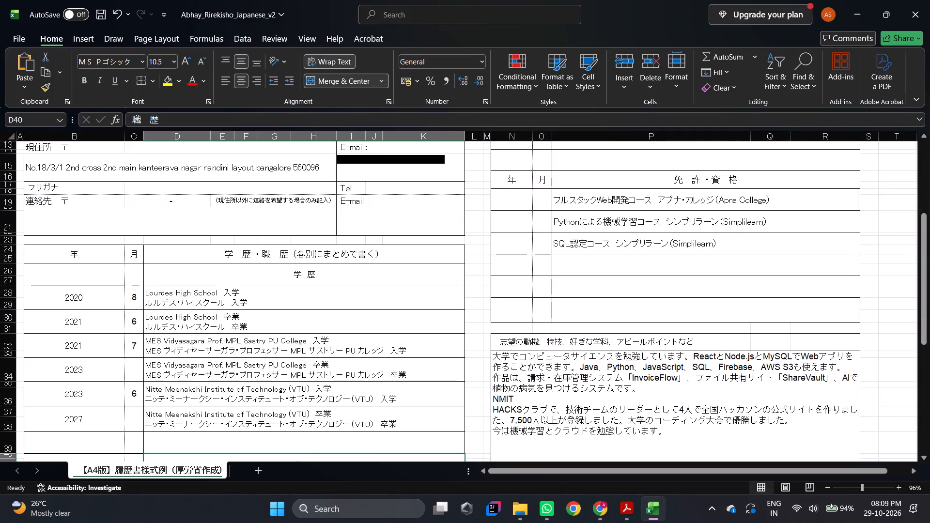
double_click(136, 300)
key("BackSpace")
key("6")
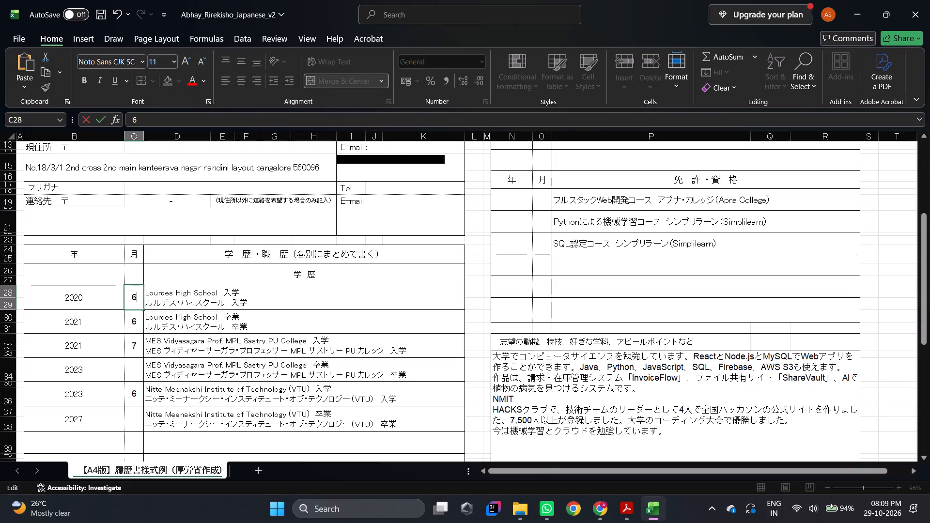
double_click(135, 323)
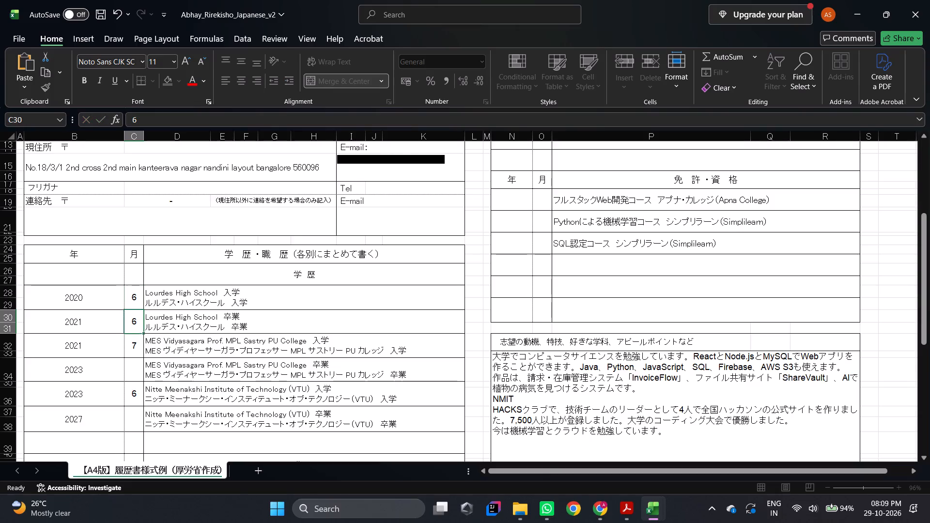
key("BackSpace")
key("5")
Set the MES Vidyasagara PU College months to 8 for 入学 and 3 for 卒業.
double_click(135, 347)
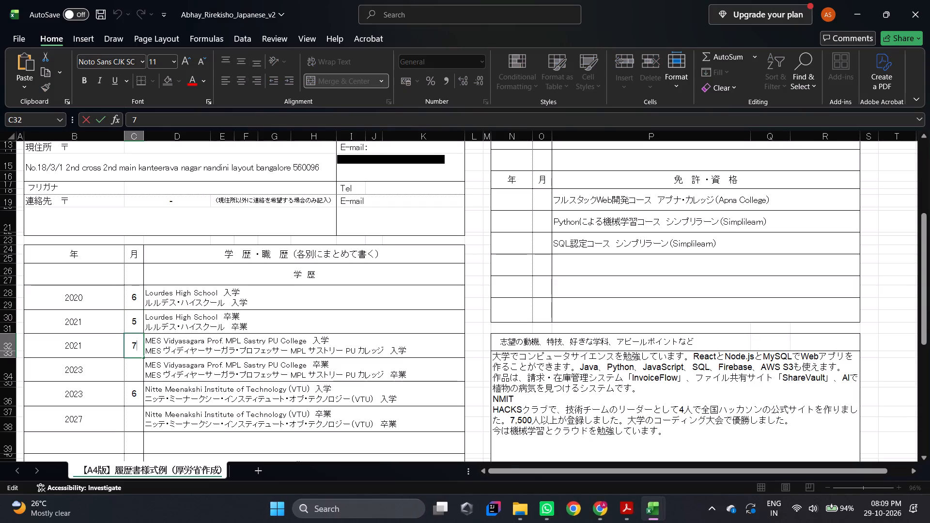
key("BackSpace")
key("8")
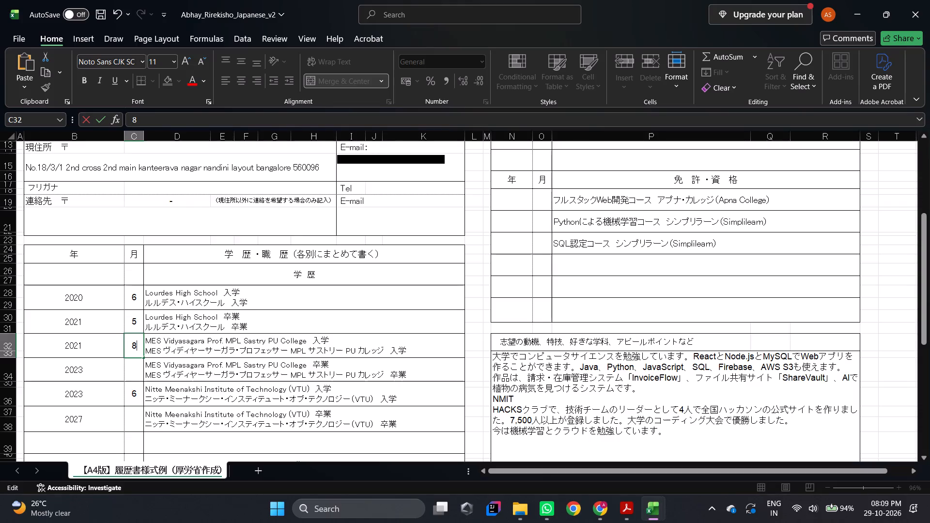
left_click(134, 373)
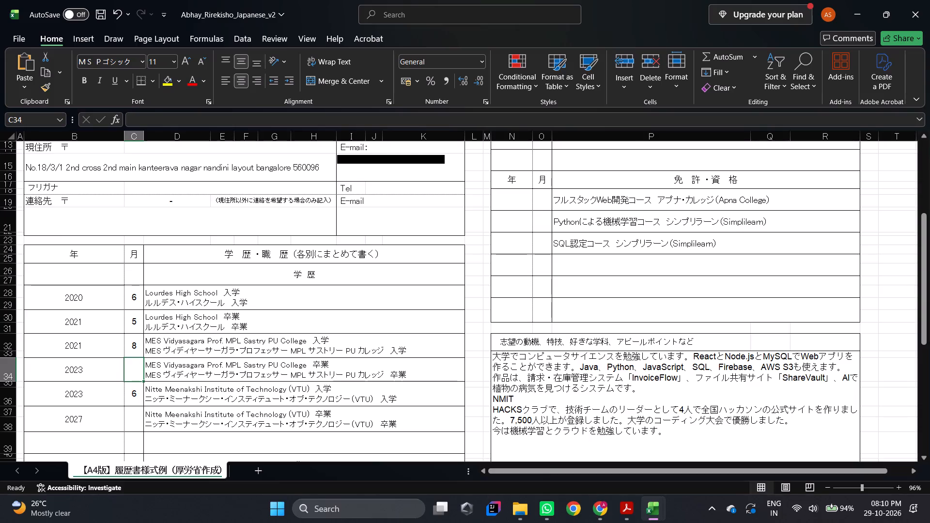
left_click(134, 373)
double_click(134, 373)
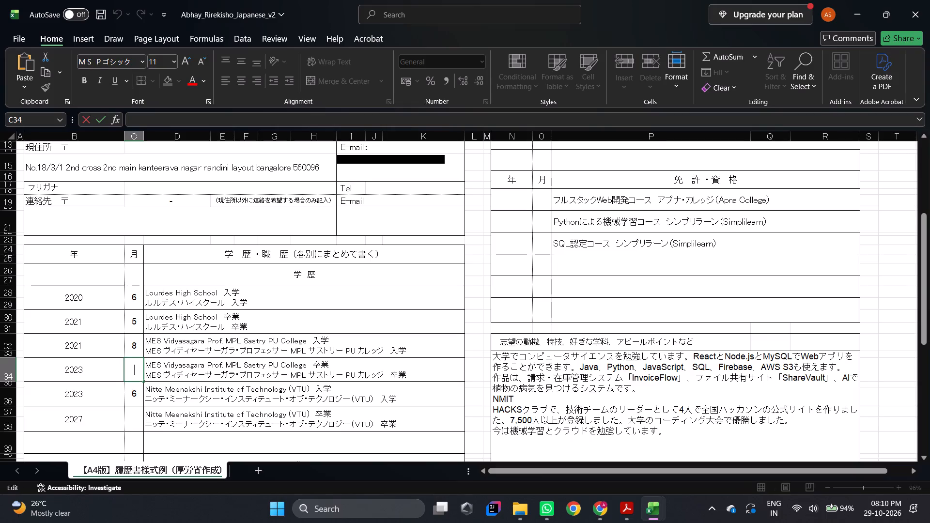
key("3")
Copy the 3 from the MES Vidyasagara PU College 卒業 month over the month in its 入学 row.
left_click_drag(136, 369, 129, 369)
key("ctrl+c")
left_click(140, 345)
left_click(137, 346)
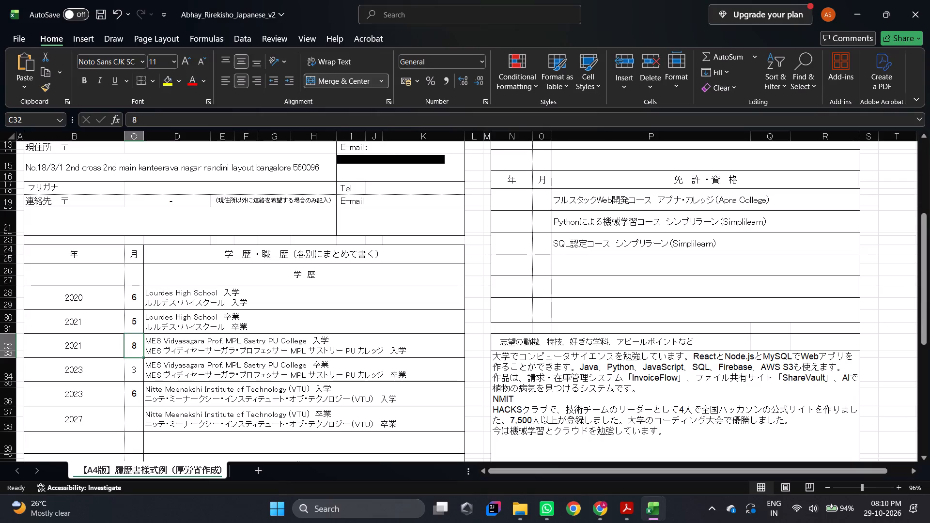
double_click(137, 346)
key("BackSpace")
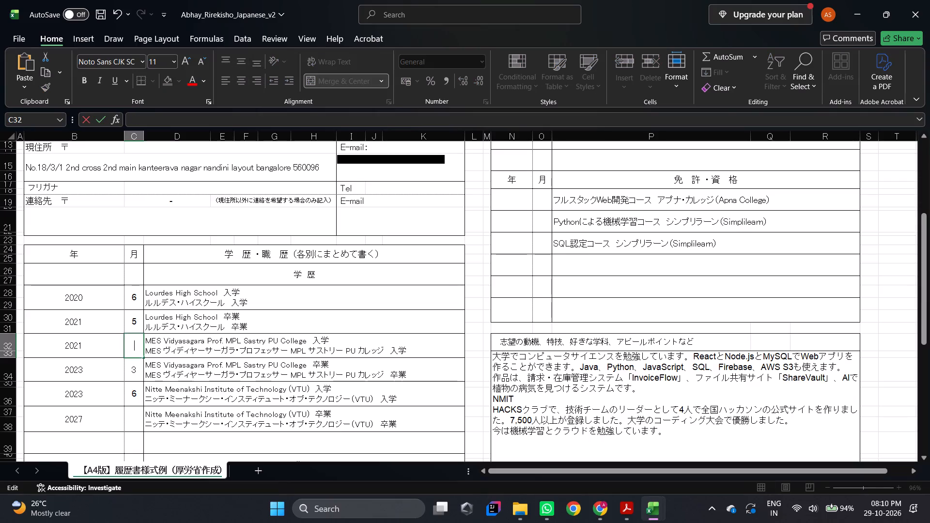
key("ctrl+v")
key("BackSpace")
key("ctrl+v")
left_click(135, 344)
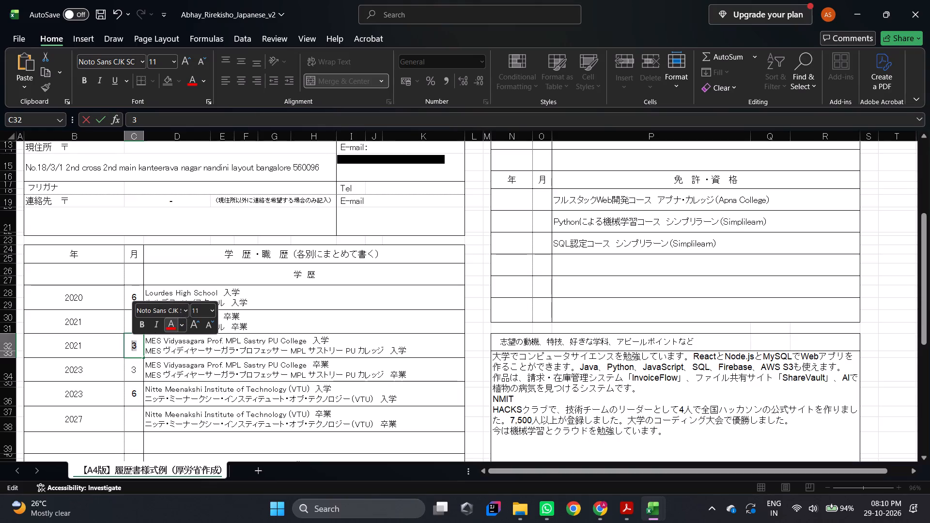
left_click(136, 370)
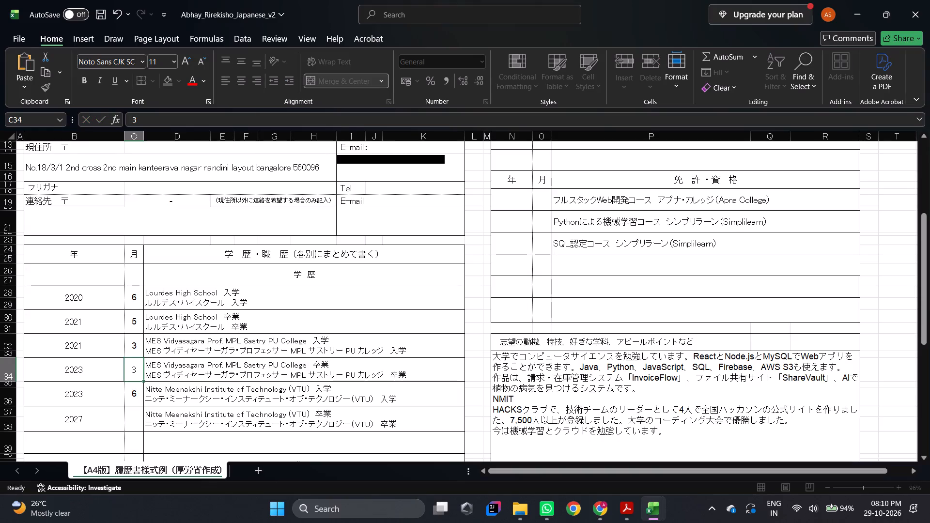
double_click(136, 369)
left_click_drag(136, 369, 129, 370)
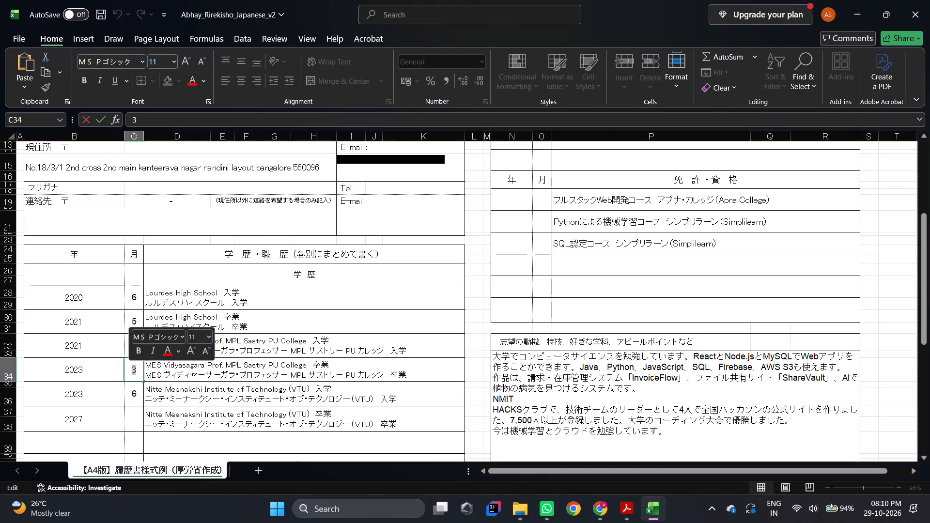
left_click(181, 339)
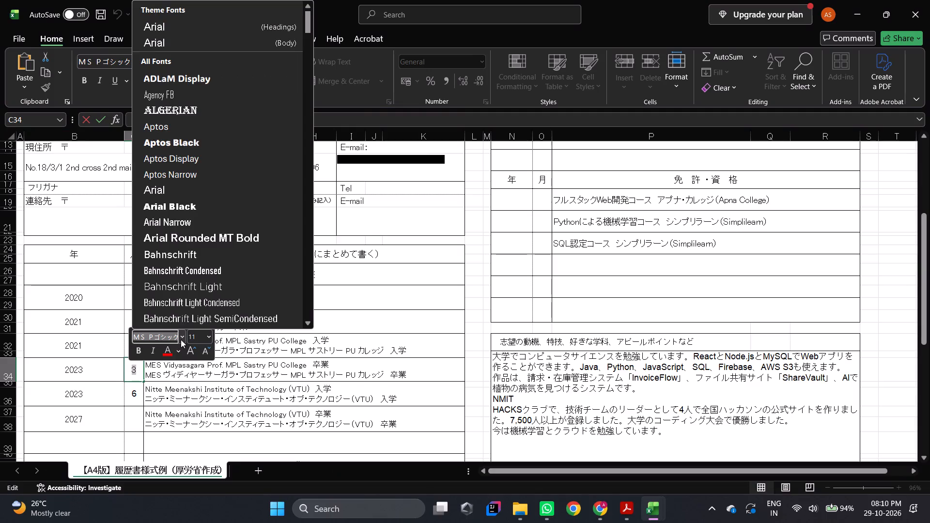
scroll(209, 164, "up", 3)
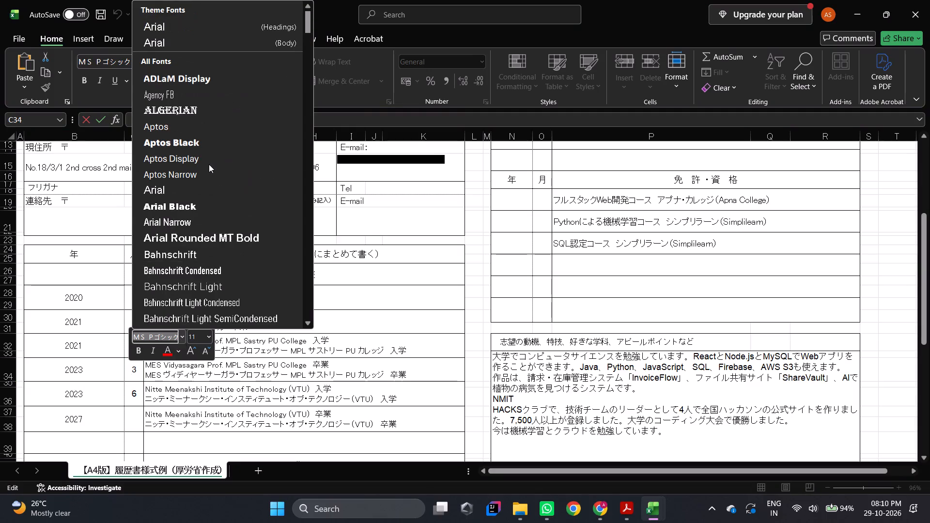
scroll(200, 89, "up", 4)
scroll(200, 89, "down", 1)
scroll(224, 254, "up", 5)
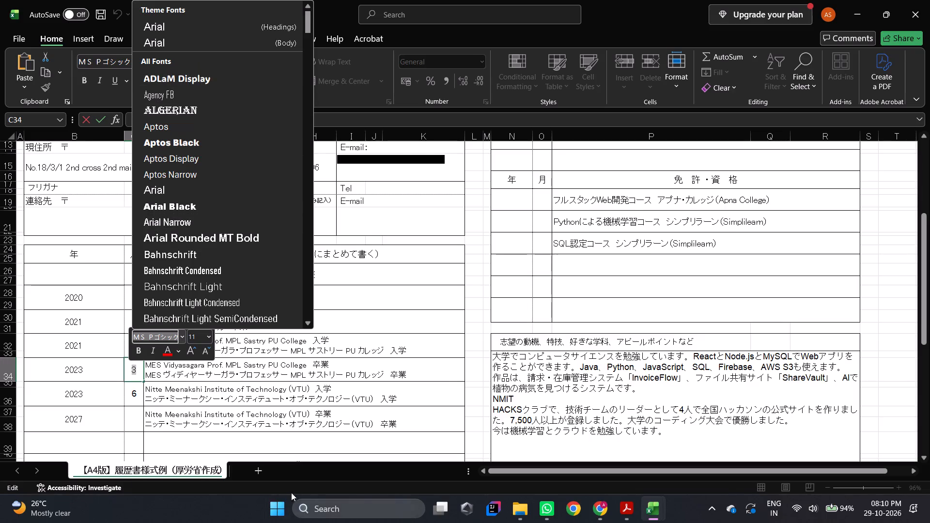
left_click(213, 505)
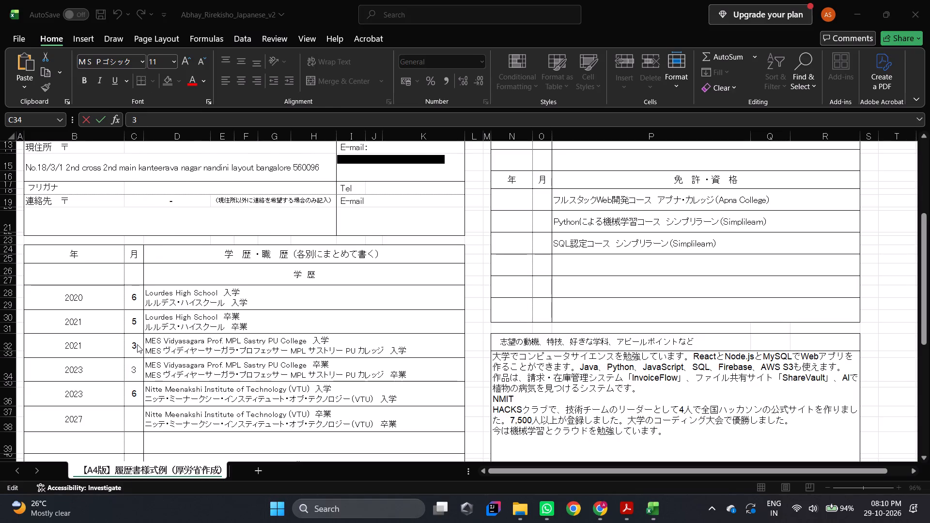
Clear the MES Vidyasagara PU College 入学 month and paste the copied 3 into it again.
double_click(137, 344)
left_click(137, 344)
double_click(137, 344)
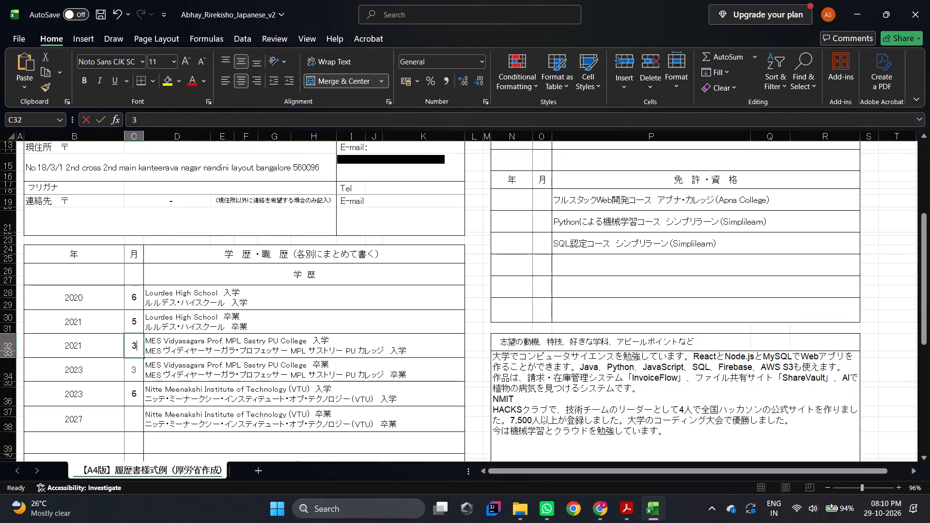
key("ctrl+v")
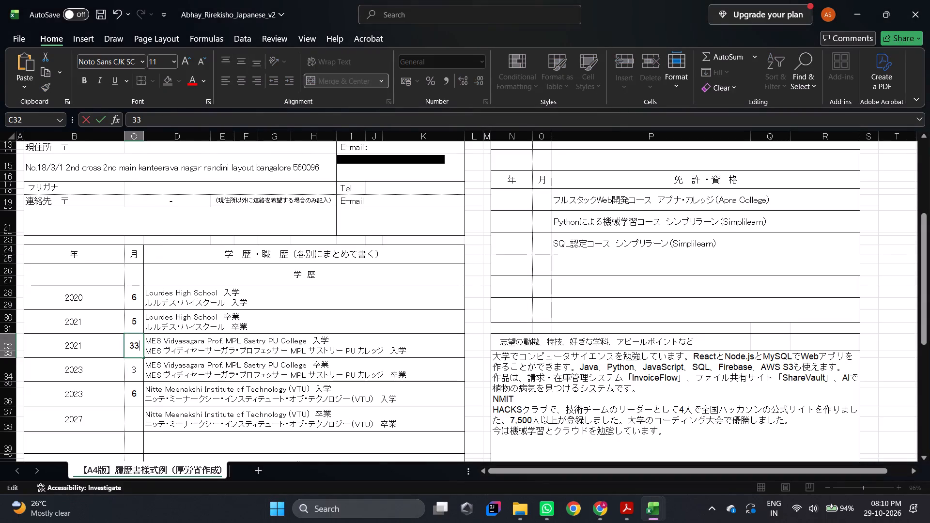
key("BackSpace")
key("BackSpace")
key("ctrl+v")
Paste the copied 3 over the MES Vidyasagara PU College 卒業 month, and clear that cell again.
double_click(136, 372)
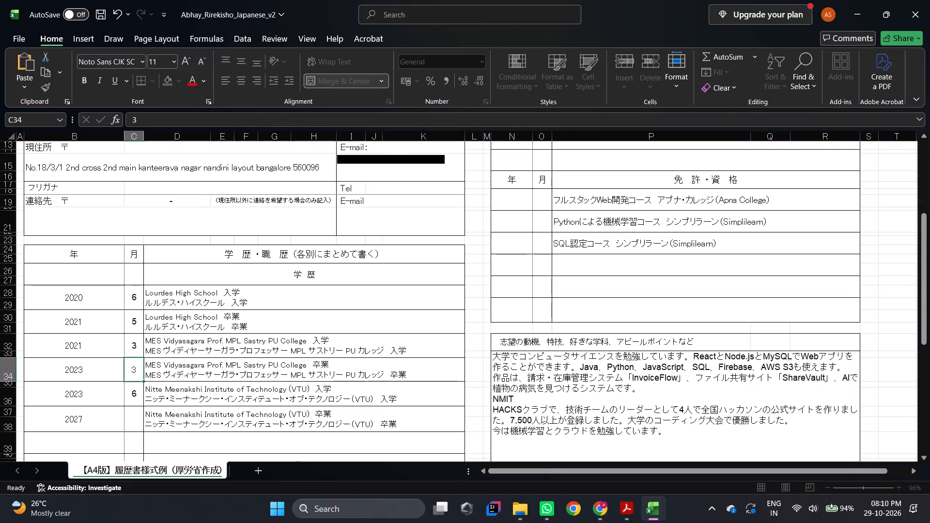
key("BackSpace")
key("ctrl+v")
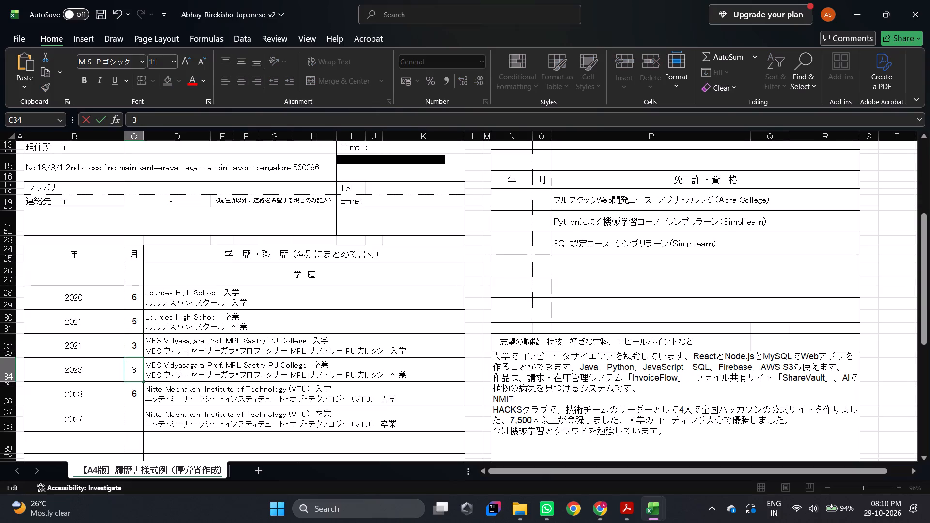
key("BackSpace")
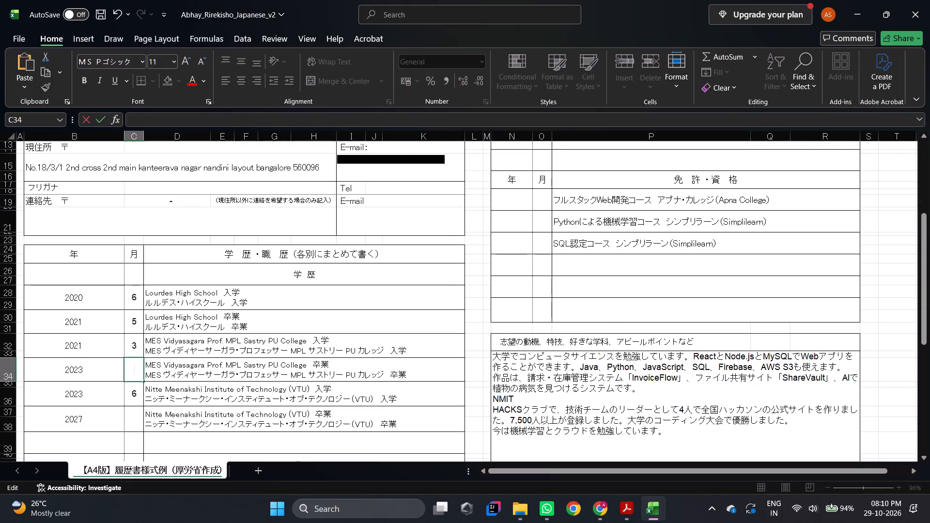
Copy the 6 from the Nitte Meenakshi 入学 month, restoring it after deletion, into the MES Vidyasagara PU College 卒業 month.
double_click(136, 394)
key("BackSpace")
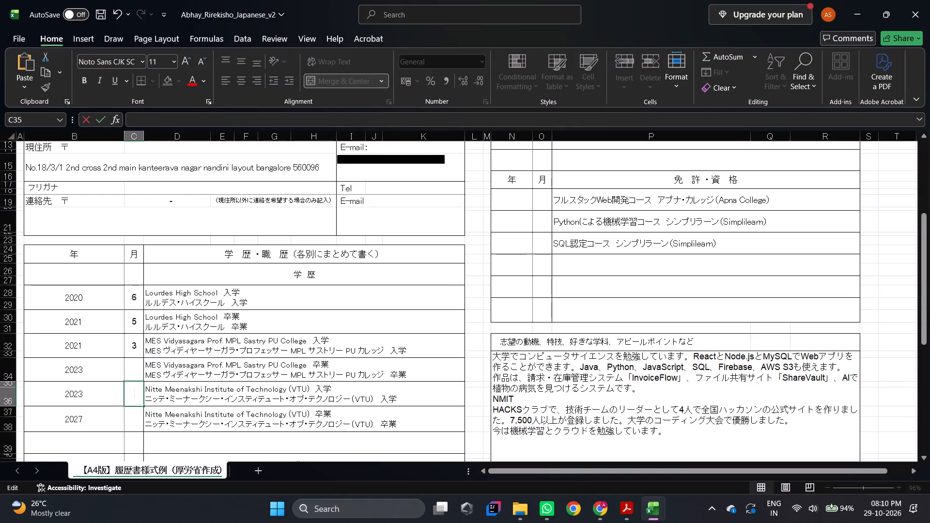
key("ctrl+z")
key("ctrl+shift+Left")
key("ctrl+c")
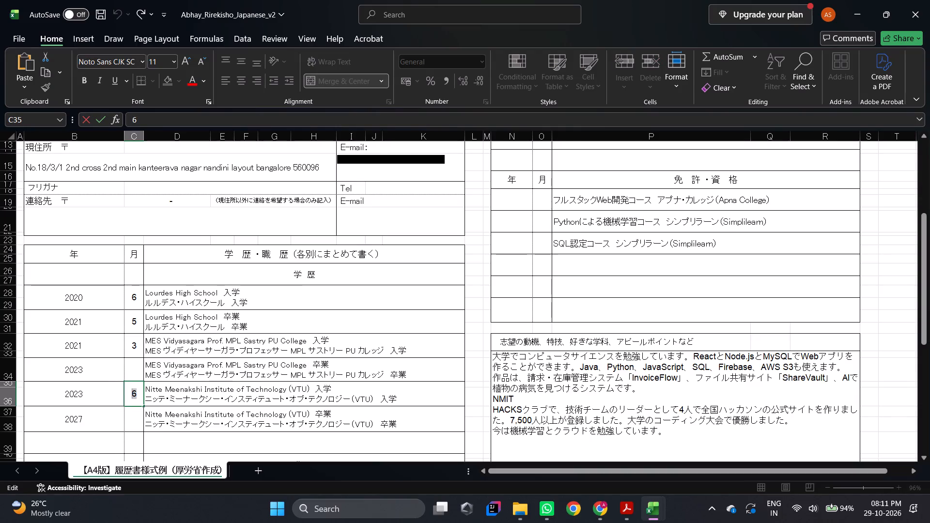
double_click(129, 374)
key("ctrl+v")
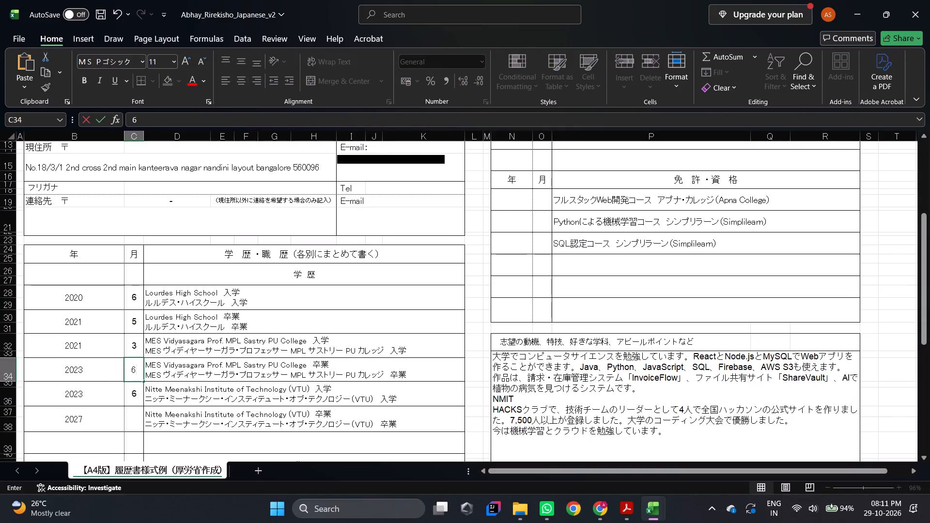
Set the MES Vidyasagara PU College 卒業 month to 3.
key("BackSpace")
key("3")
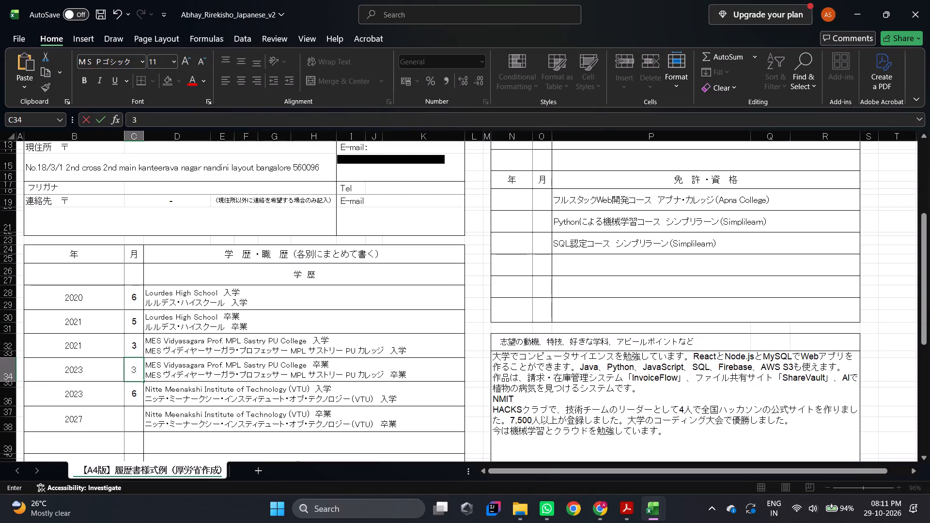
left_click(138, 347)
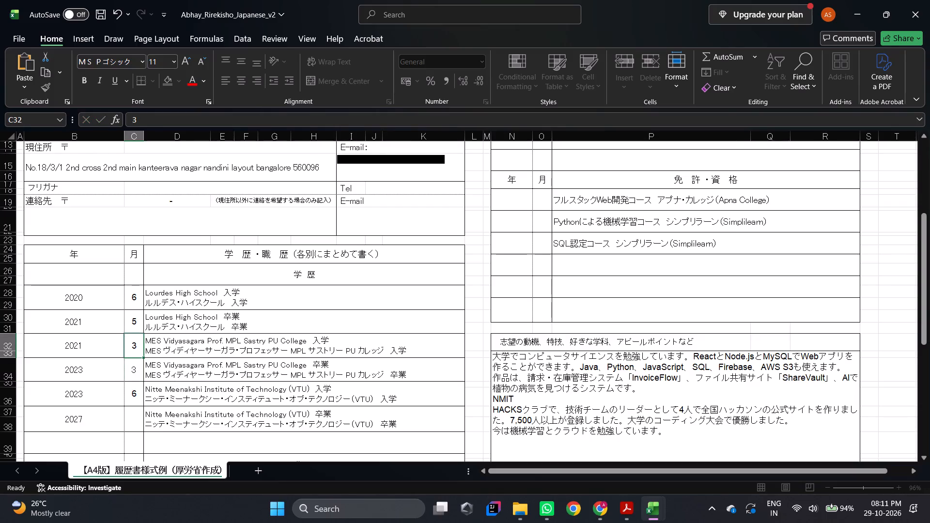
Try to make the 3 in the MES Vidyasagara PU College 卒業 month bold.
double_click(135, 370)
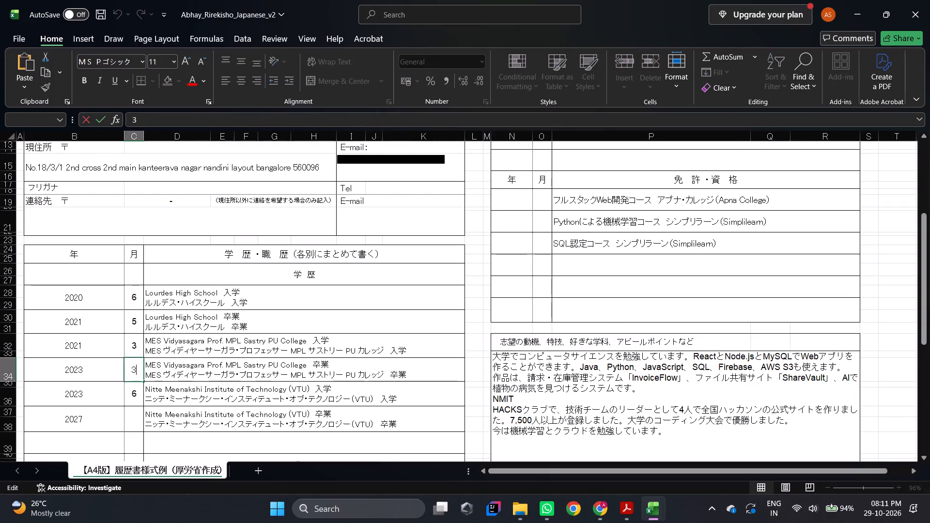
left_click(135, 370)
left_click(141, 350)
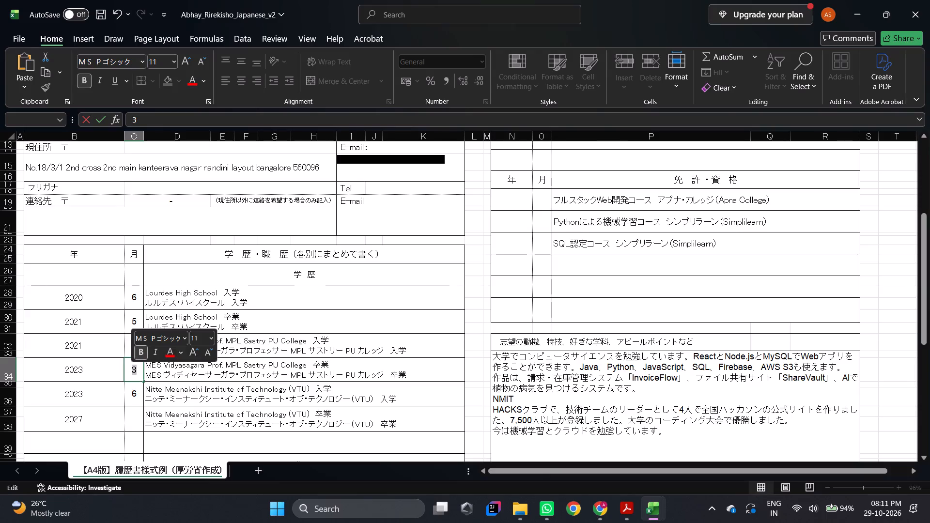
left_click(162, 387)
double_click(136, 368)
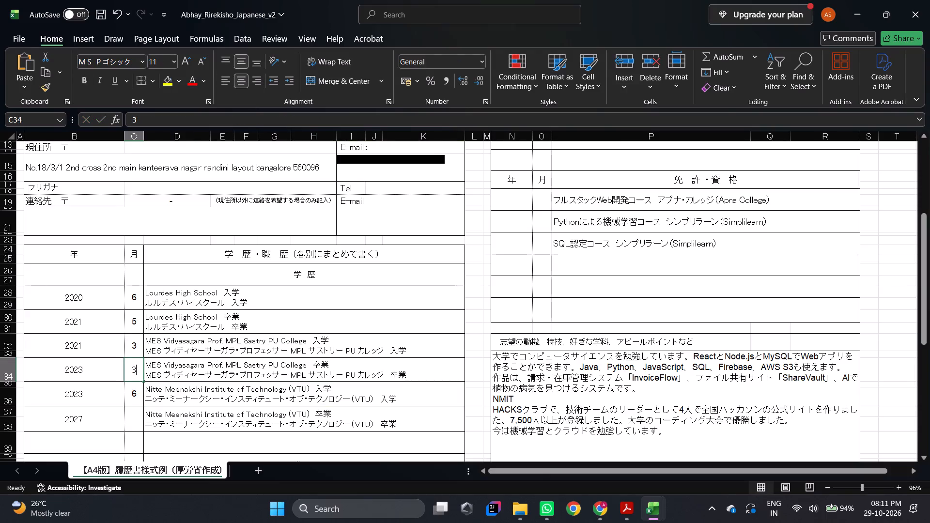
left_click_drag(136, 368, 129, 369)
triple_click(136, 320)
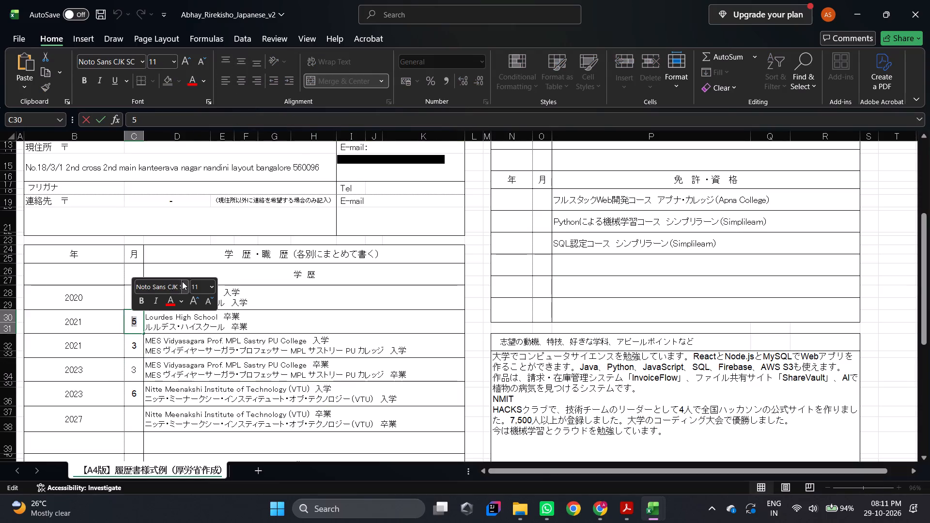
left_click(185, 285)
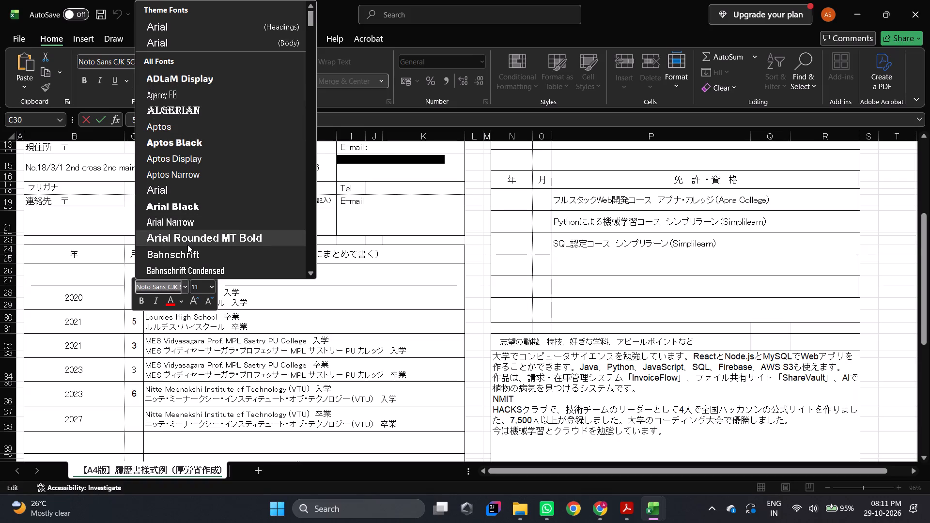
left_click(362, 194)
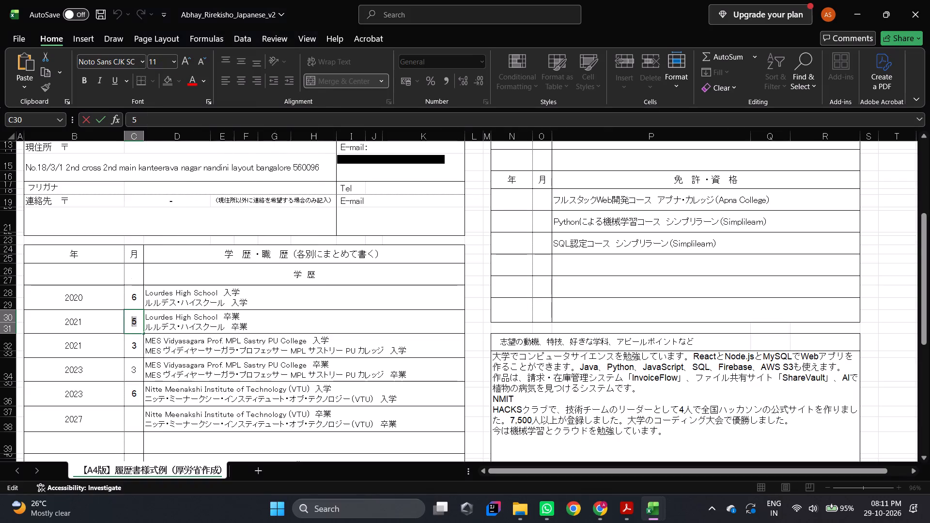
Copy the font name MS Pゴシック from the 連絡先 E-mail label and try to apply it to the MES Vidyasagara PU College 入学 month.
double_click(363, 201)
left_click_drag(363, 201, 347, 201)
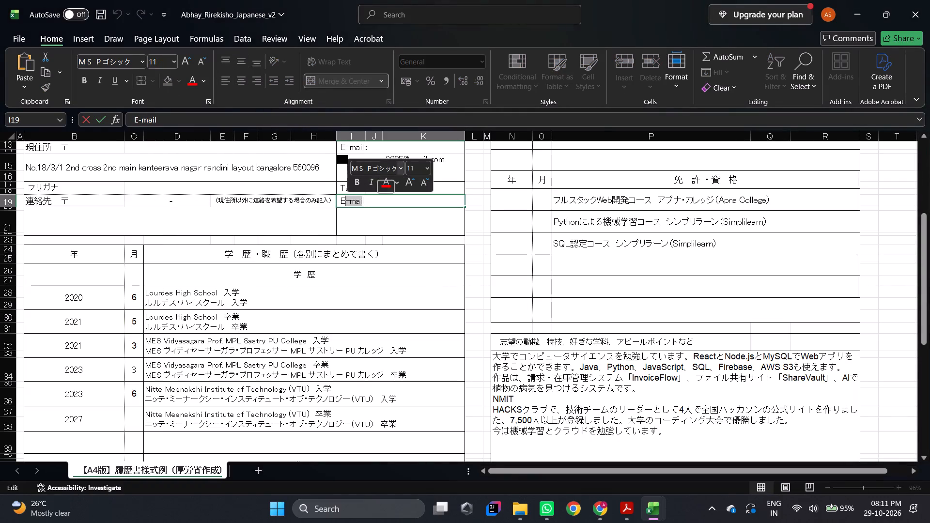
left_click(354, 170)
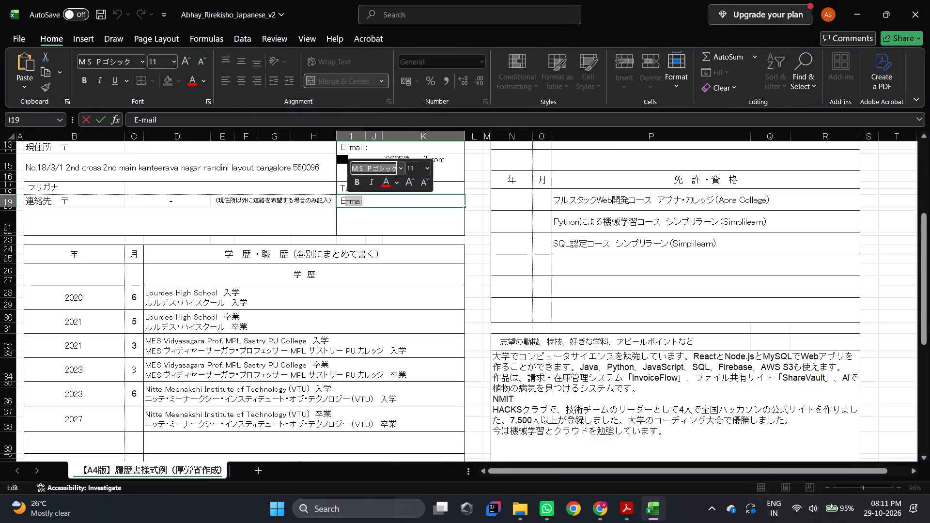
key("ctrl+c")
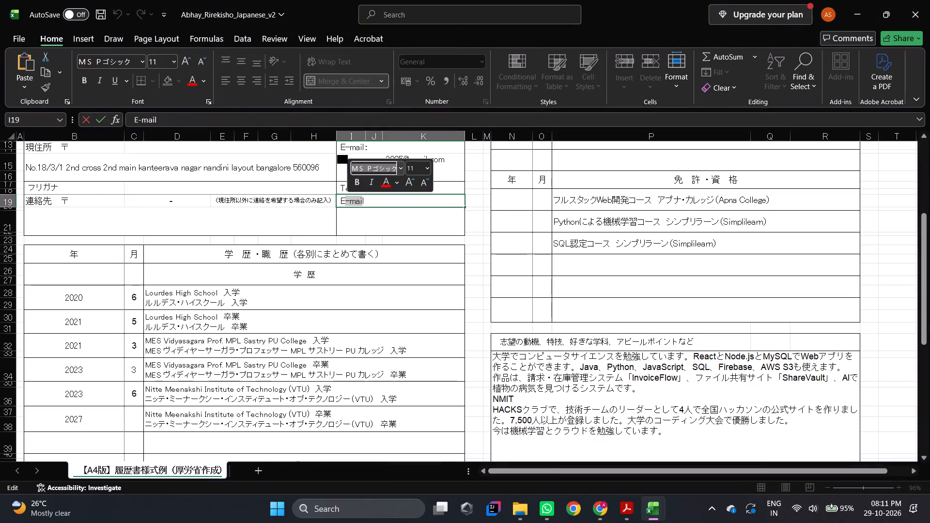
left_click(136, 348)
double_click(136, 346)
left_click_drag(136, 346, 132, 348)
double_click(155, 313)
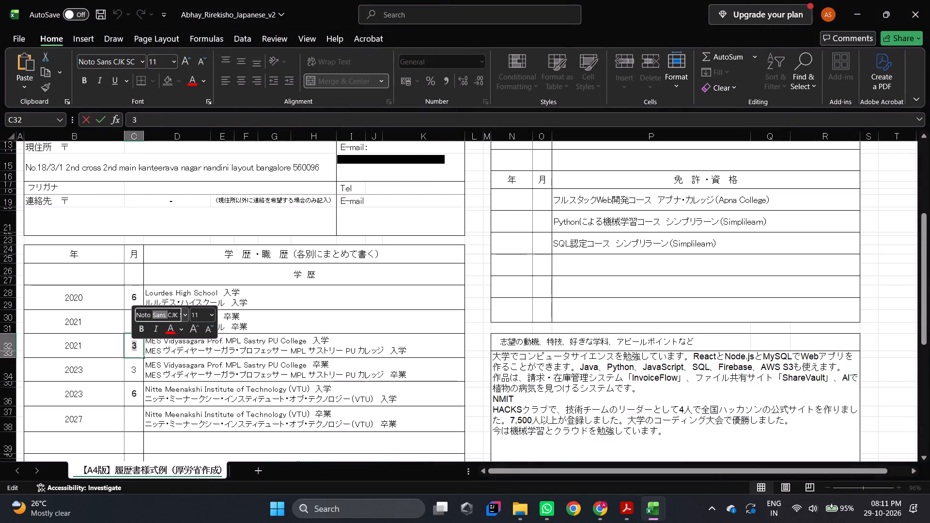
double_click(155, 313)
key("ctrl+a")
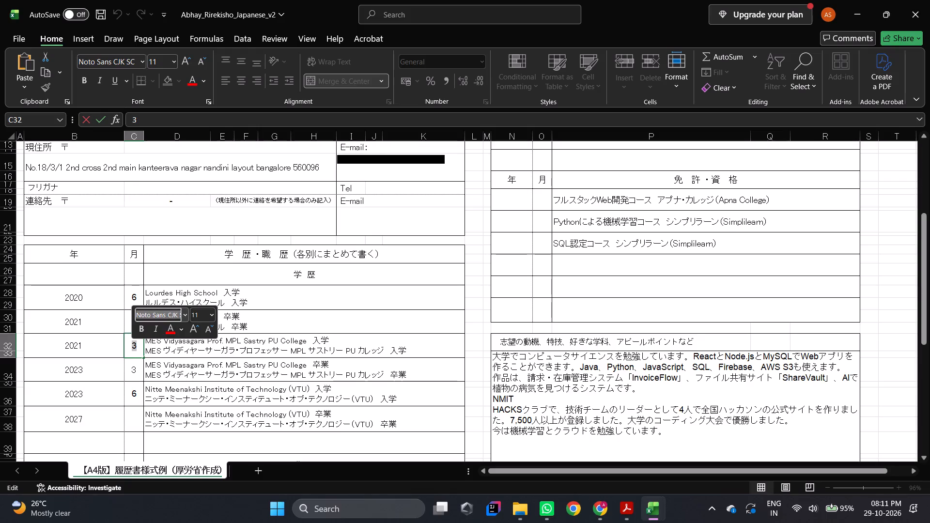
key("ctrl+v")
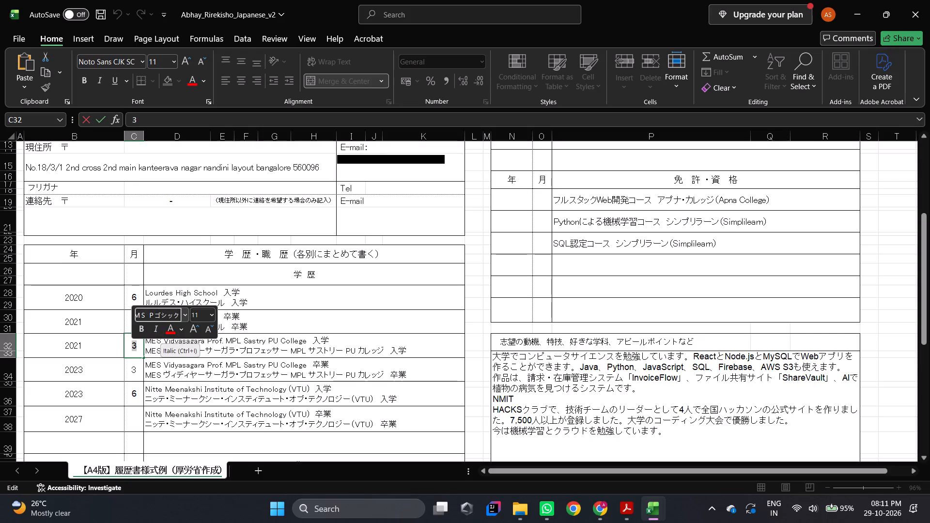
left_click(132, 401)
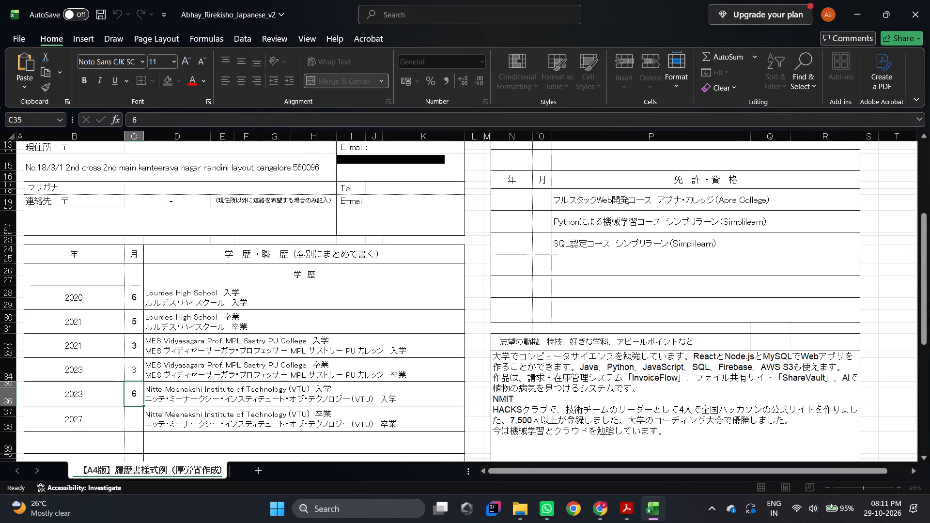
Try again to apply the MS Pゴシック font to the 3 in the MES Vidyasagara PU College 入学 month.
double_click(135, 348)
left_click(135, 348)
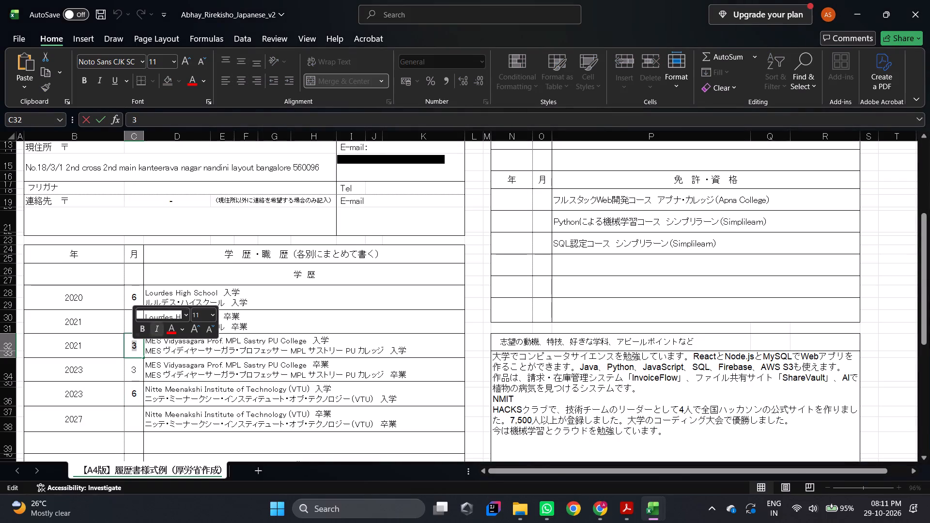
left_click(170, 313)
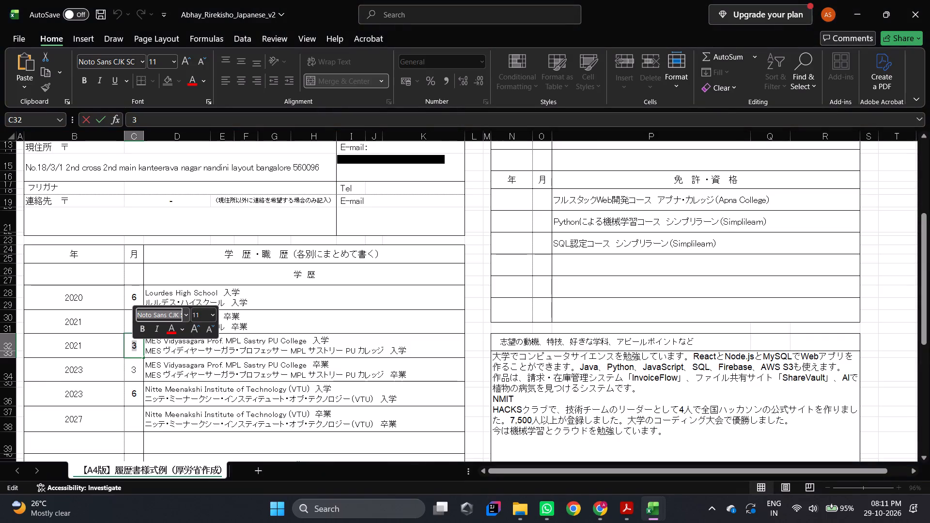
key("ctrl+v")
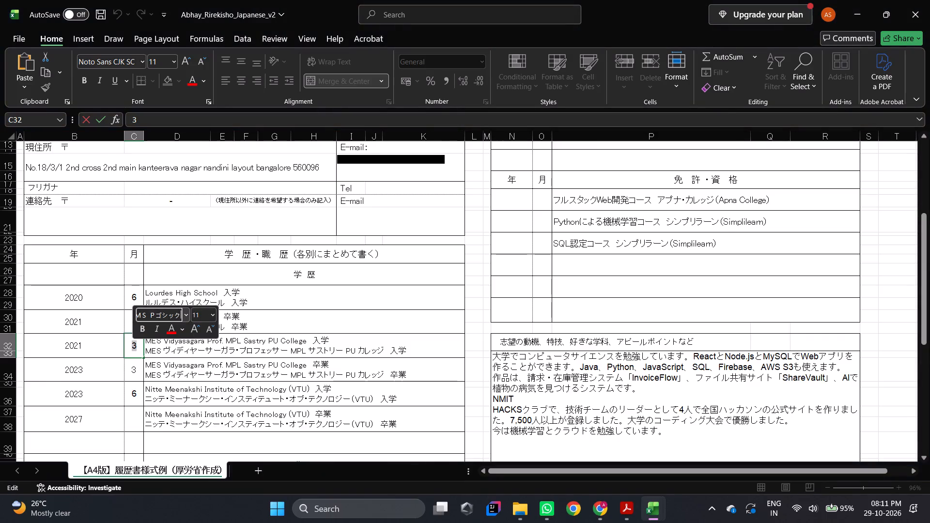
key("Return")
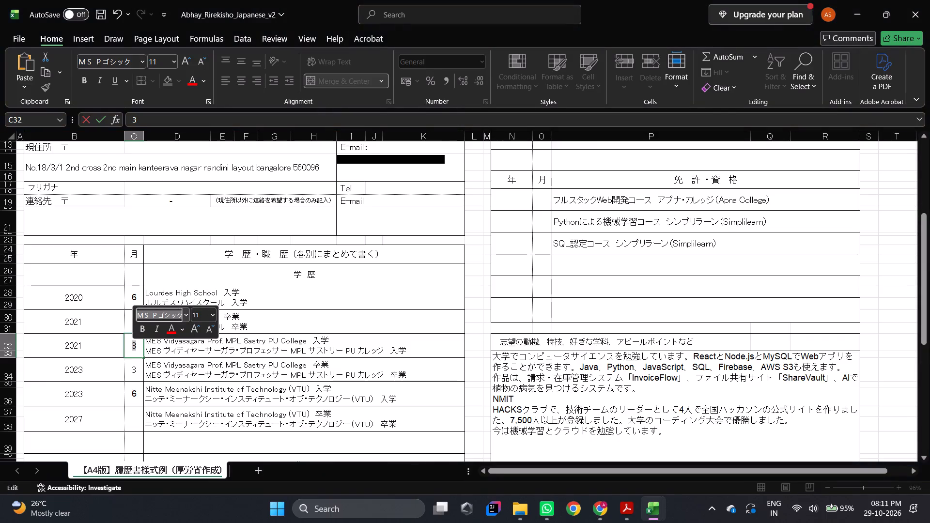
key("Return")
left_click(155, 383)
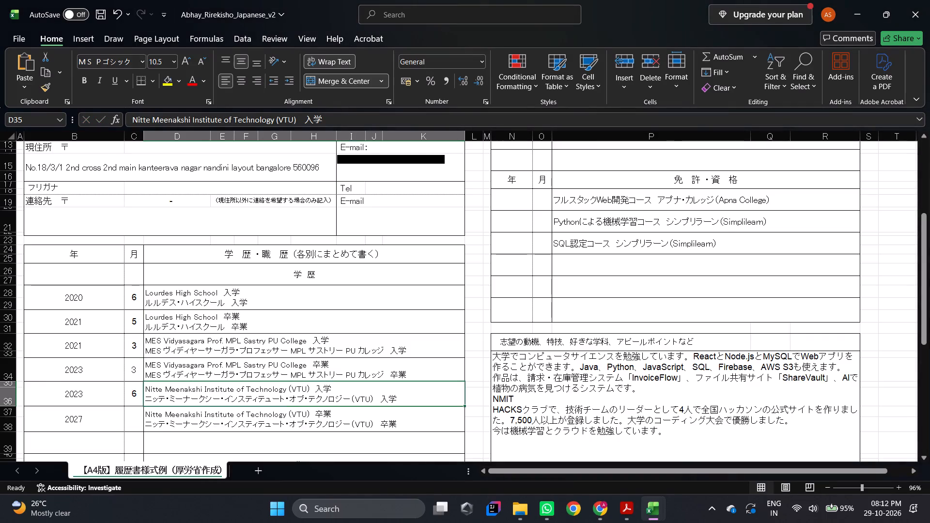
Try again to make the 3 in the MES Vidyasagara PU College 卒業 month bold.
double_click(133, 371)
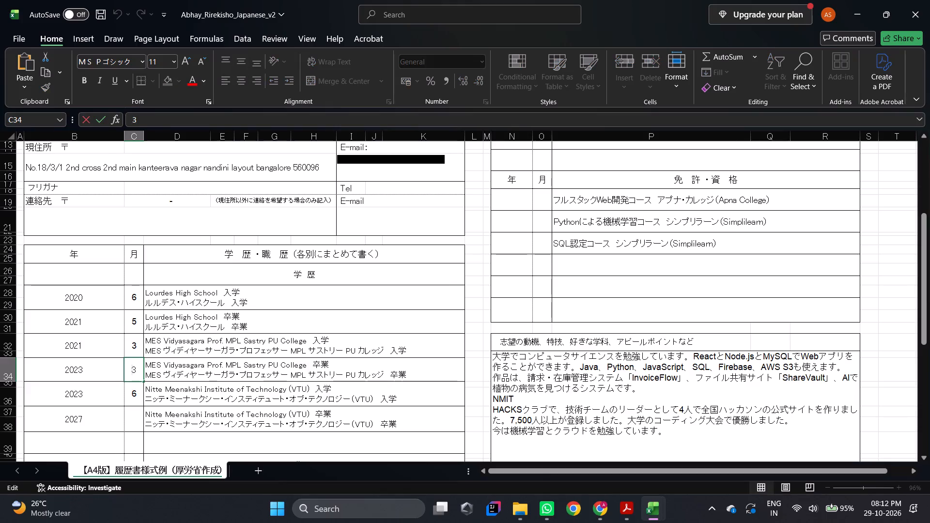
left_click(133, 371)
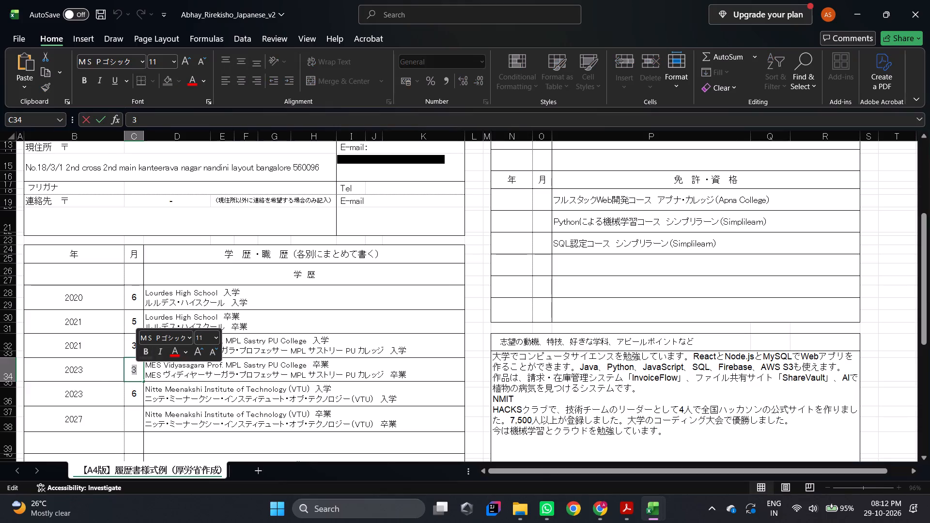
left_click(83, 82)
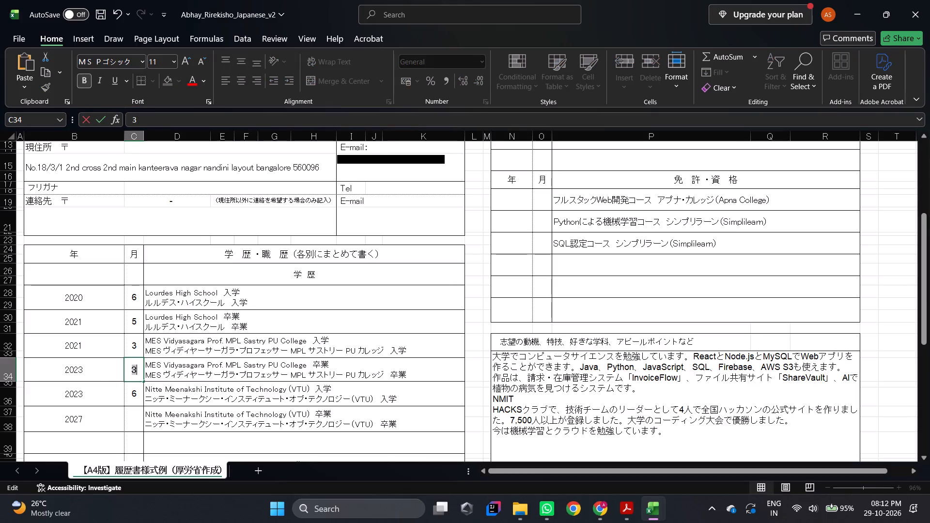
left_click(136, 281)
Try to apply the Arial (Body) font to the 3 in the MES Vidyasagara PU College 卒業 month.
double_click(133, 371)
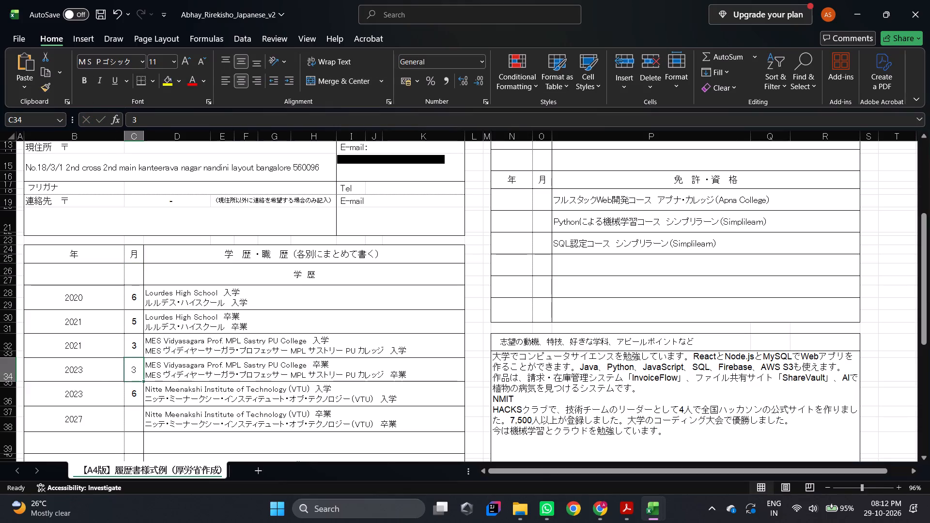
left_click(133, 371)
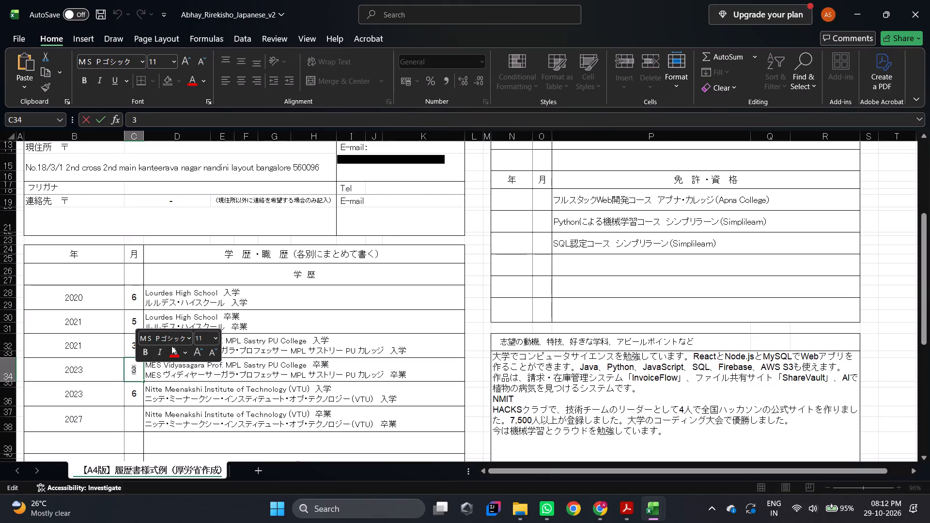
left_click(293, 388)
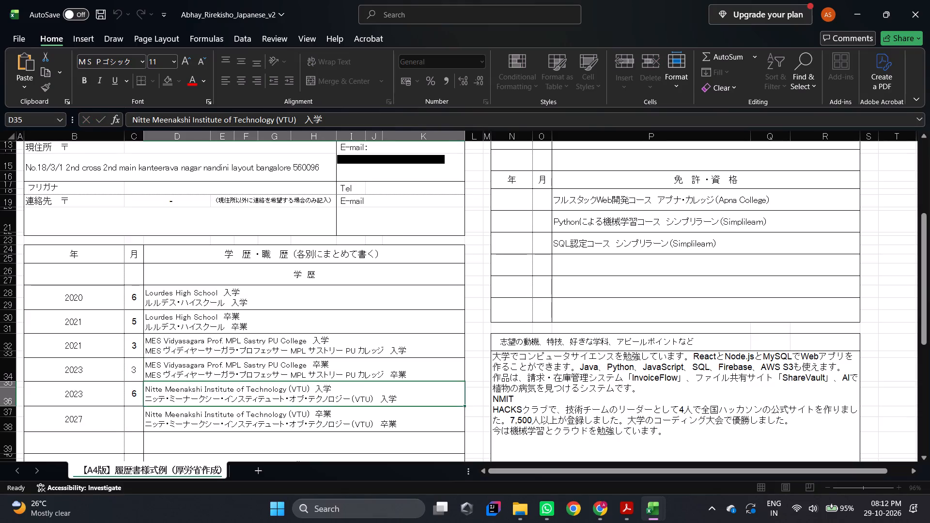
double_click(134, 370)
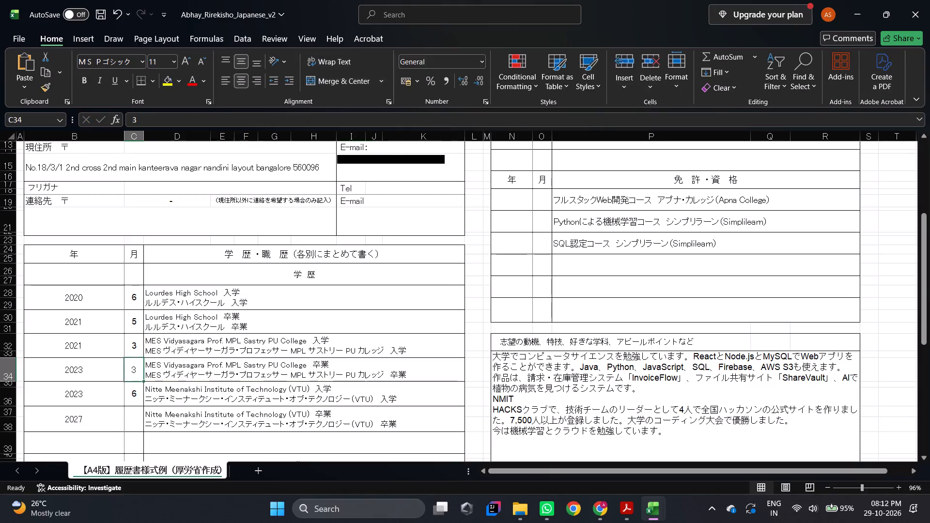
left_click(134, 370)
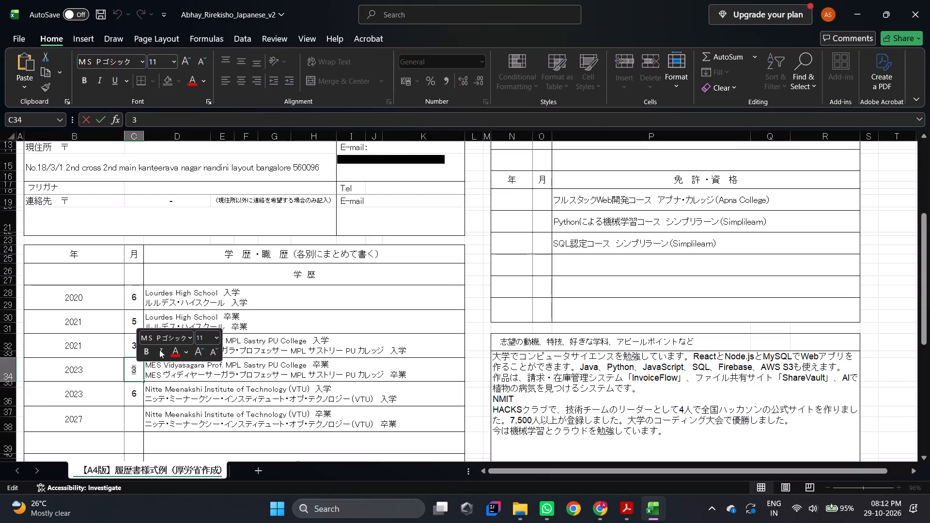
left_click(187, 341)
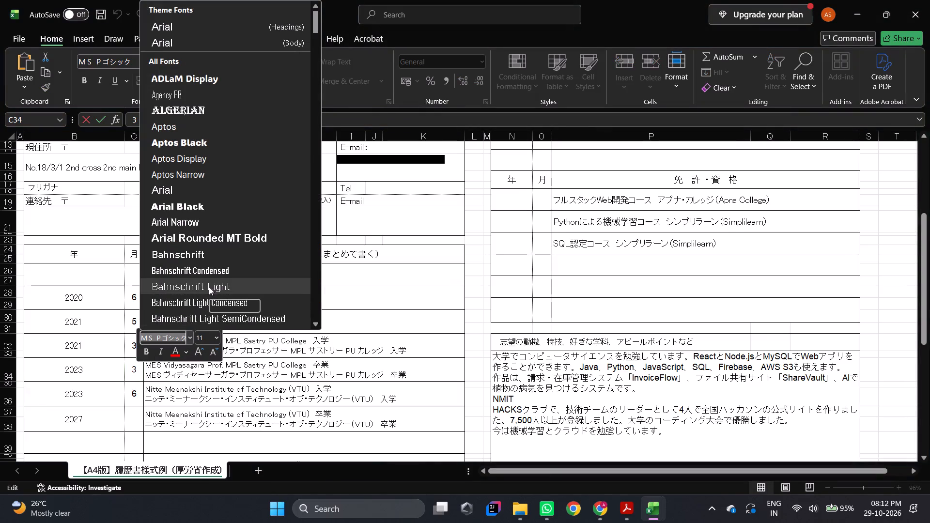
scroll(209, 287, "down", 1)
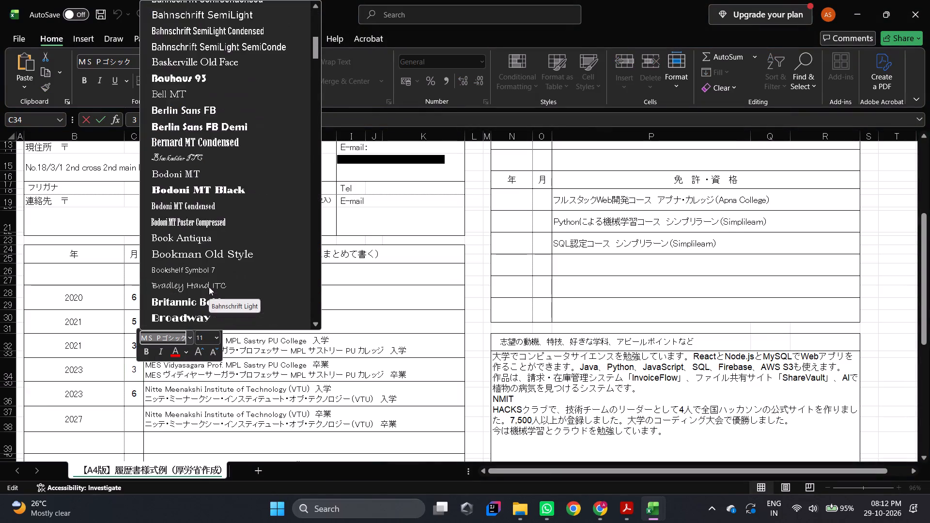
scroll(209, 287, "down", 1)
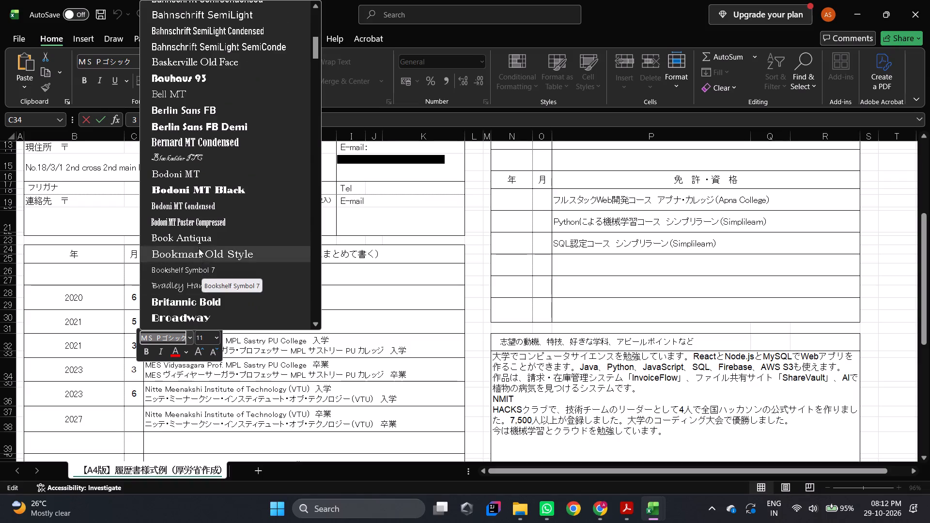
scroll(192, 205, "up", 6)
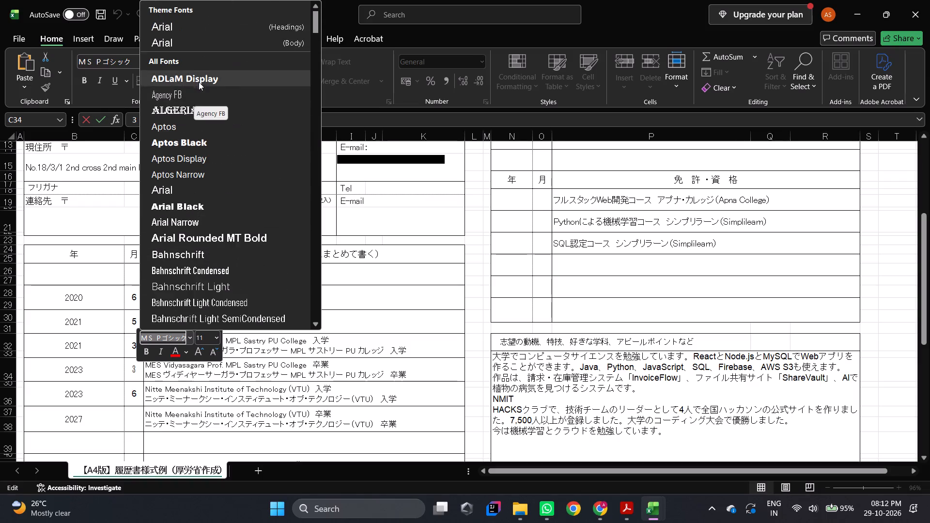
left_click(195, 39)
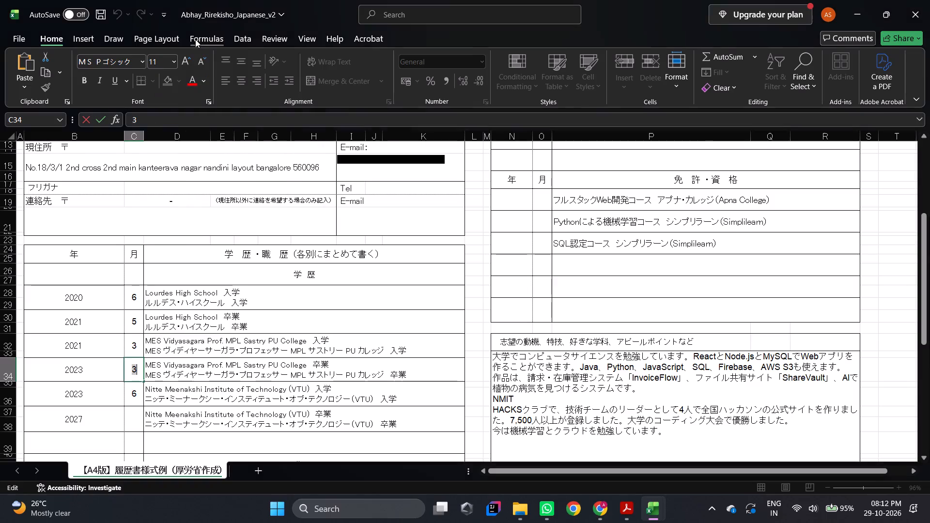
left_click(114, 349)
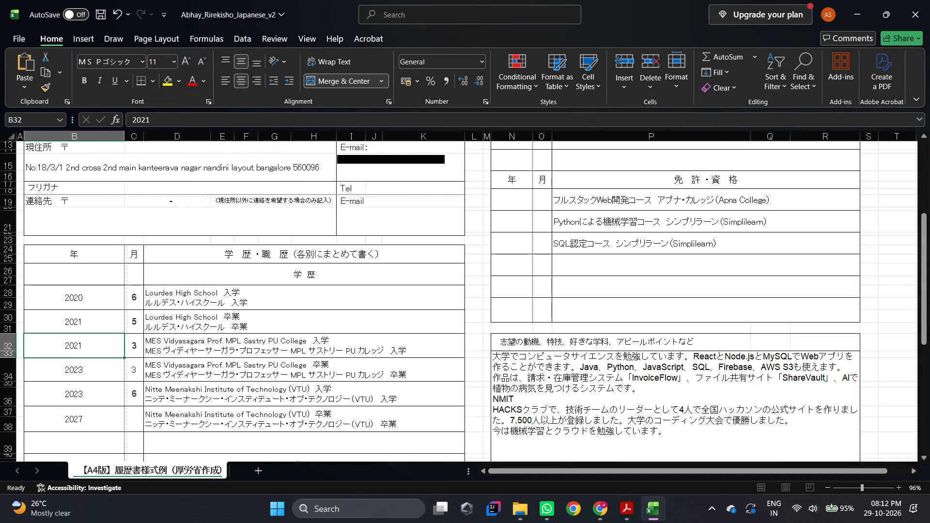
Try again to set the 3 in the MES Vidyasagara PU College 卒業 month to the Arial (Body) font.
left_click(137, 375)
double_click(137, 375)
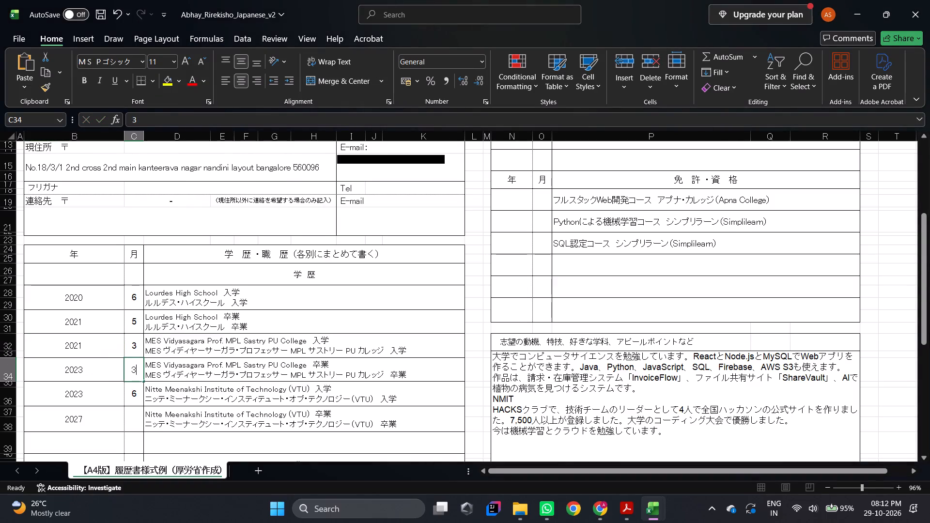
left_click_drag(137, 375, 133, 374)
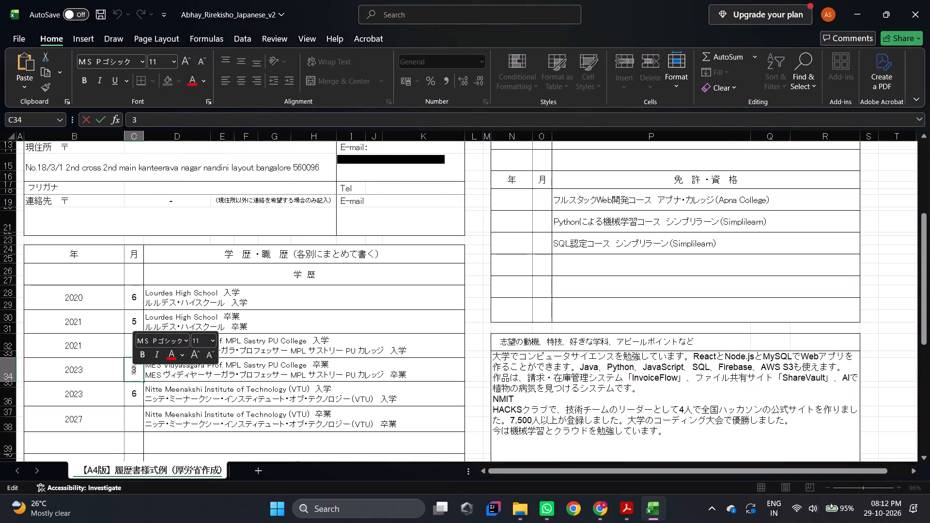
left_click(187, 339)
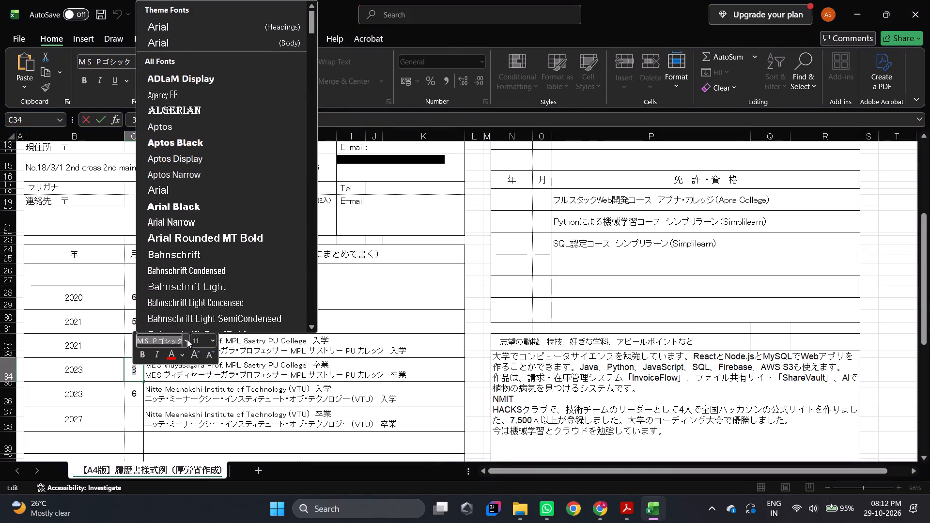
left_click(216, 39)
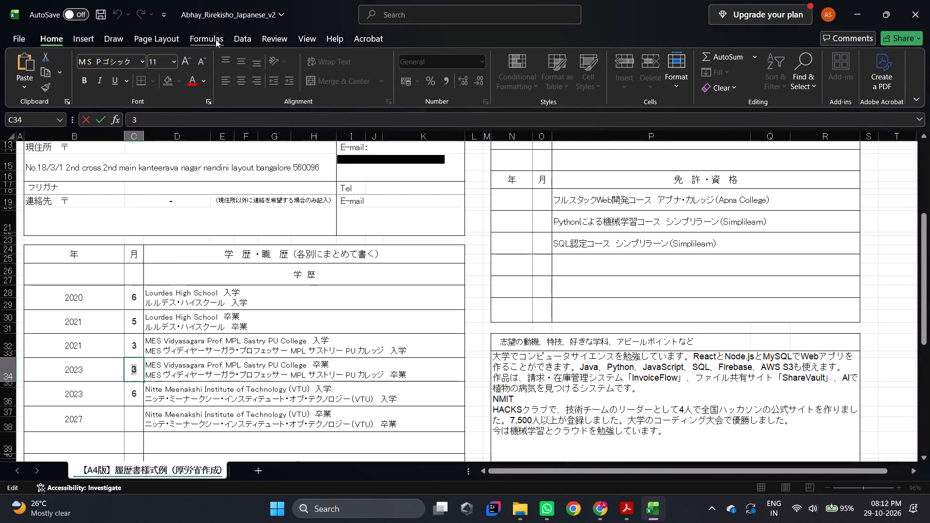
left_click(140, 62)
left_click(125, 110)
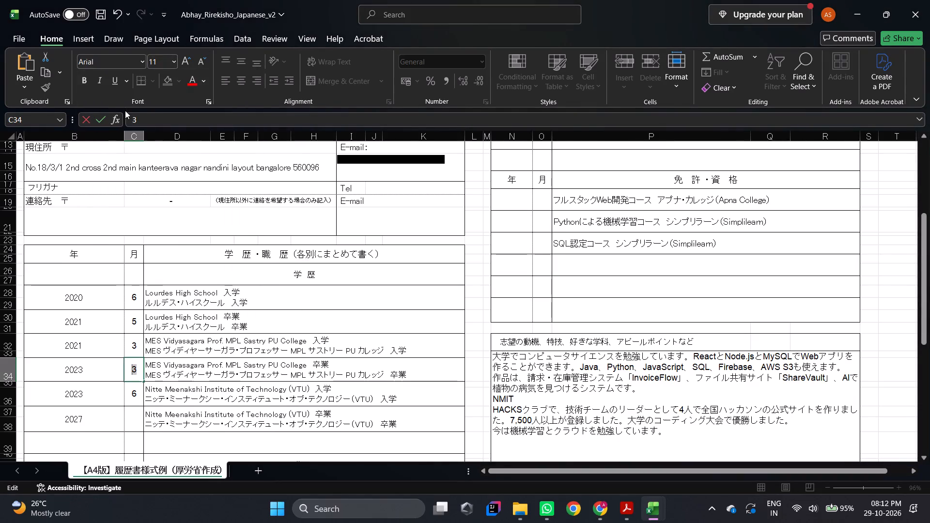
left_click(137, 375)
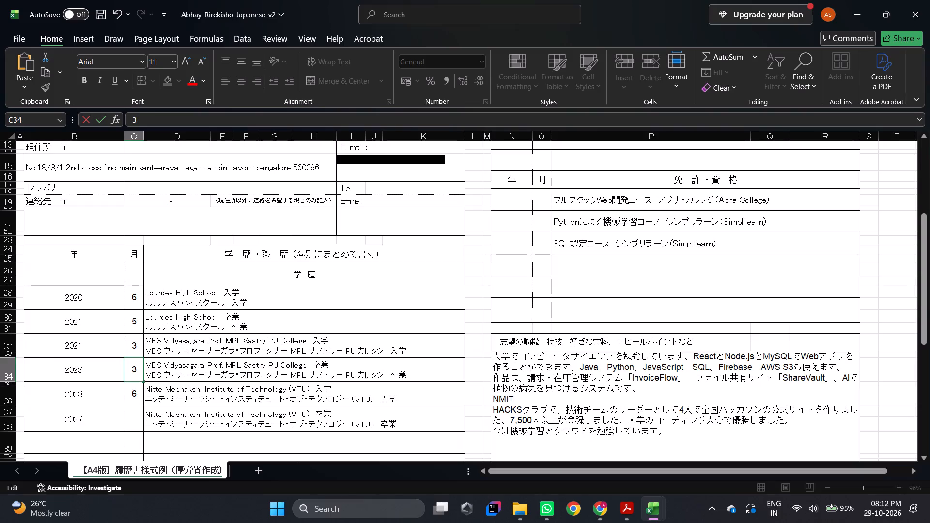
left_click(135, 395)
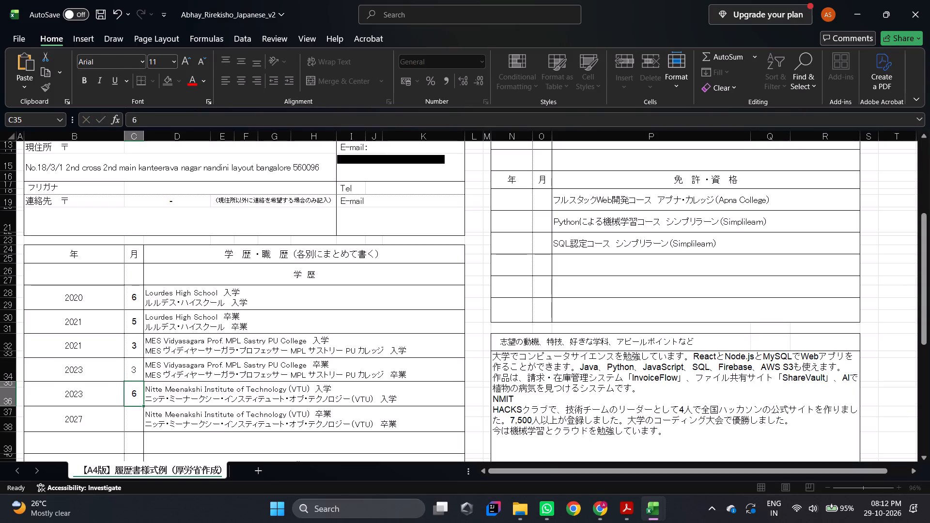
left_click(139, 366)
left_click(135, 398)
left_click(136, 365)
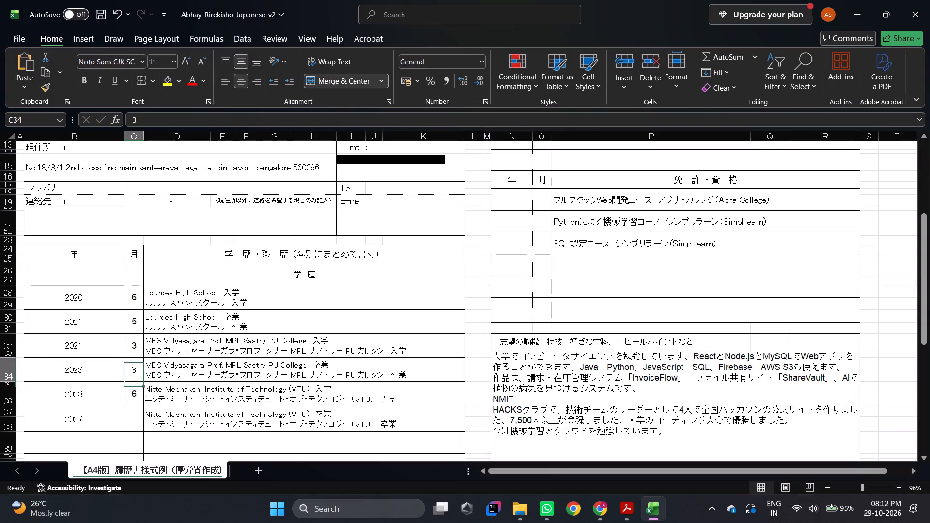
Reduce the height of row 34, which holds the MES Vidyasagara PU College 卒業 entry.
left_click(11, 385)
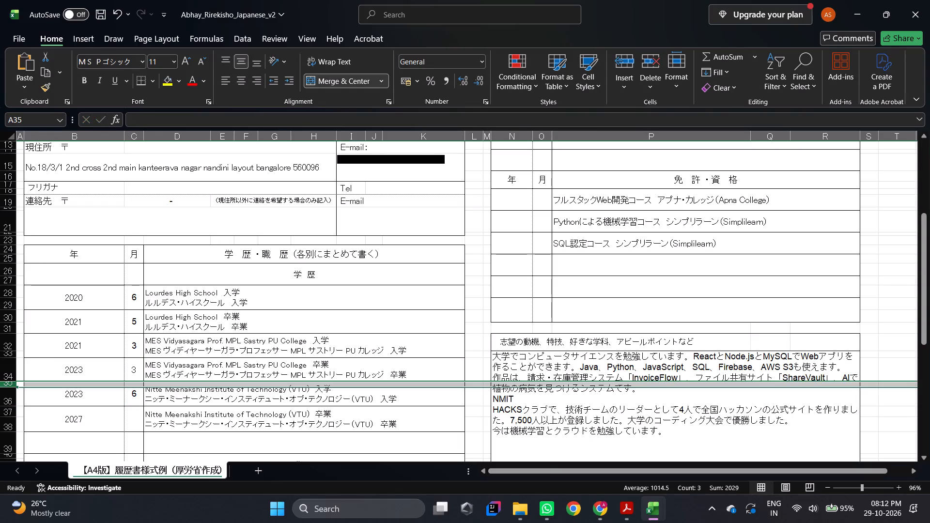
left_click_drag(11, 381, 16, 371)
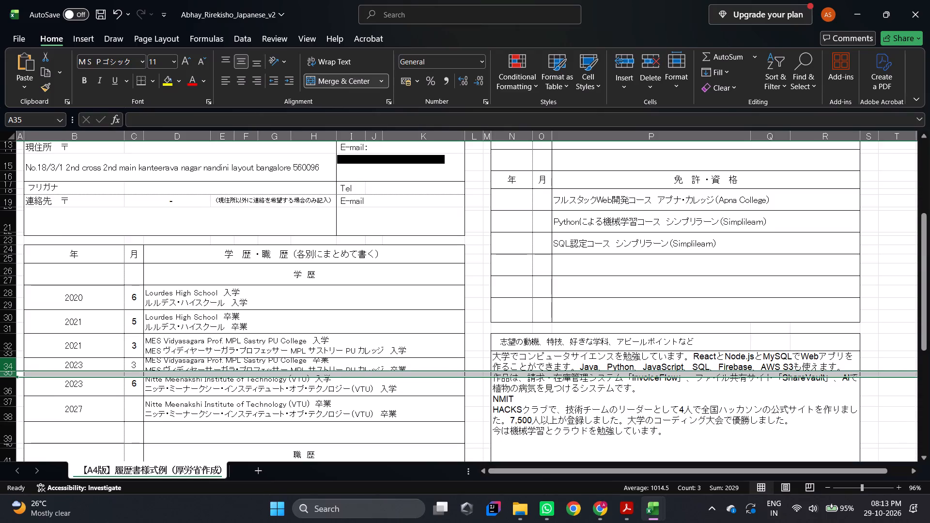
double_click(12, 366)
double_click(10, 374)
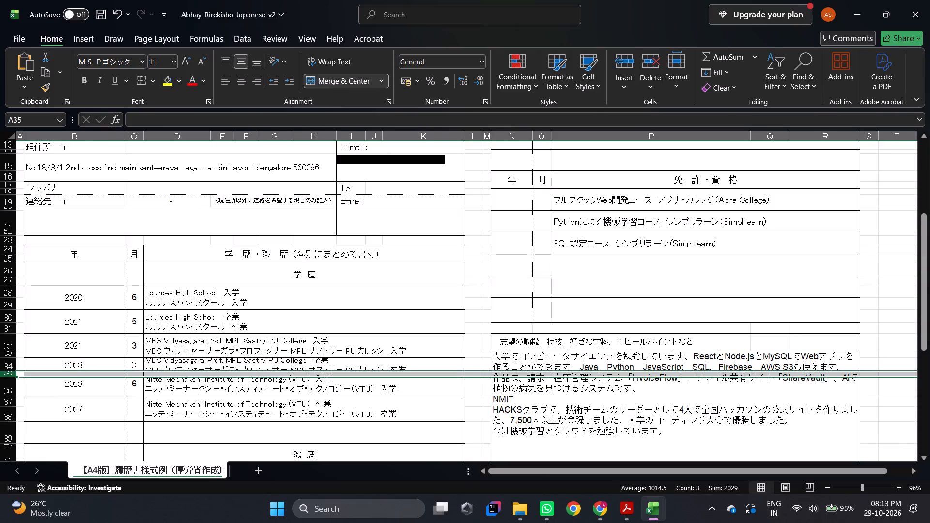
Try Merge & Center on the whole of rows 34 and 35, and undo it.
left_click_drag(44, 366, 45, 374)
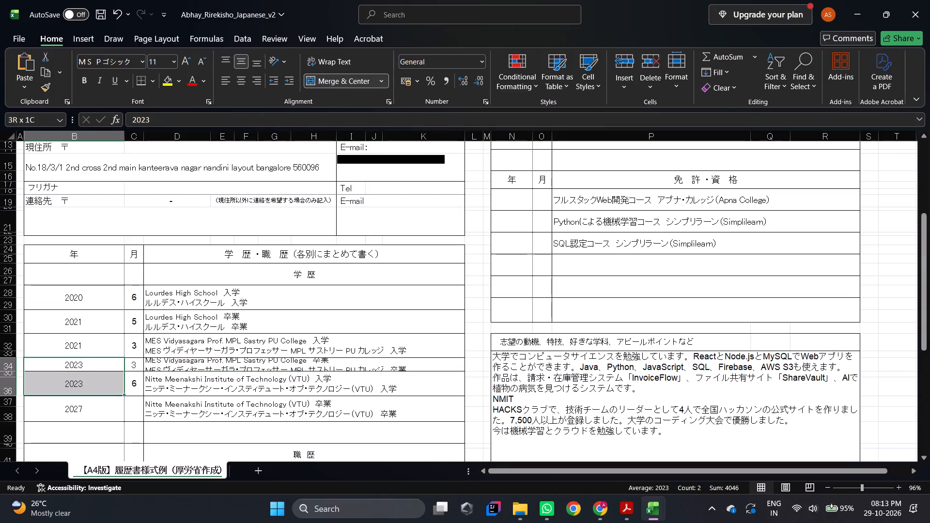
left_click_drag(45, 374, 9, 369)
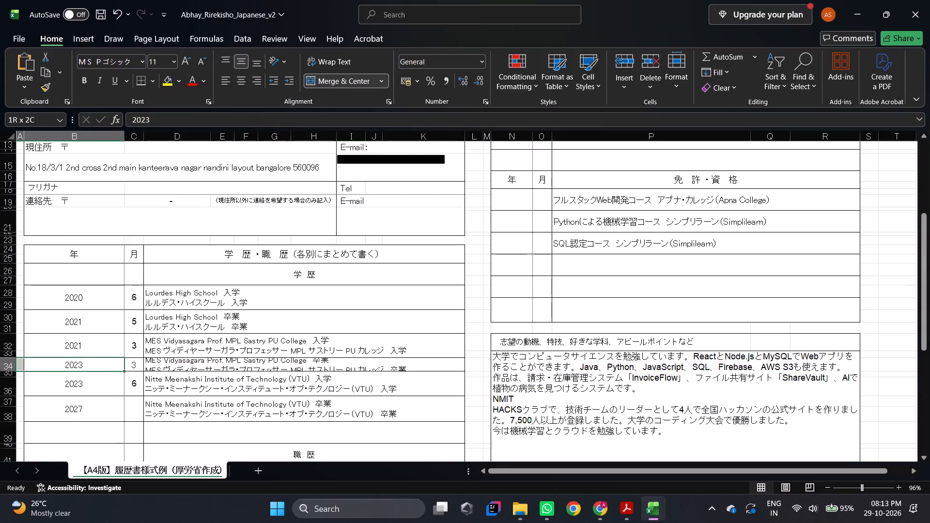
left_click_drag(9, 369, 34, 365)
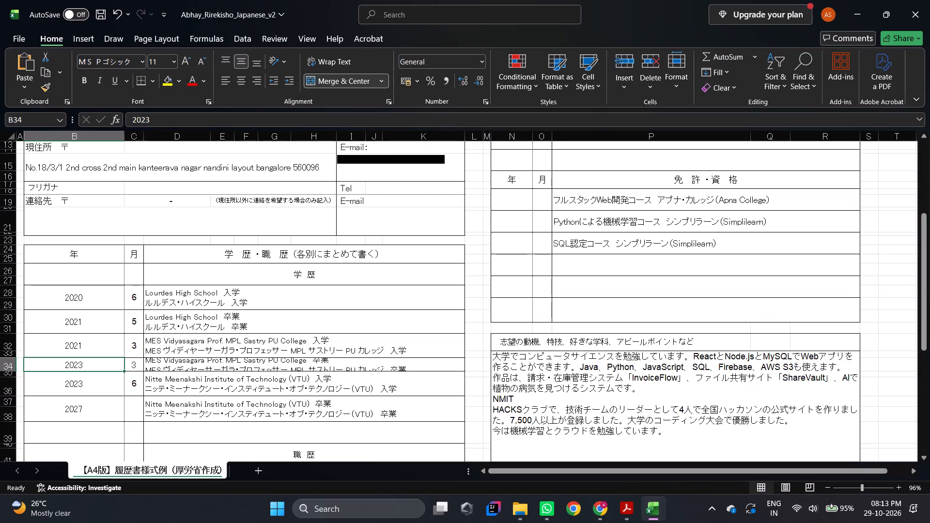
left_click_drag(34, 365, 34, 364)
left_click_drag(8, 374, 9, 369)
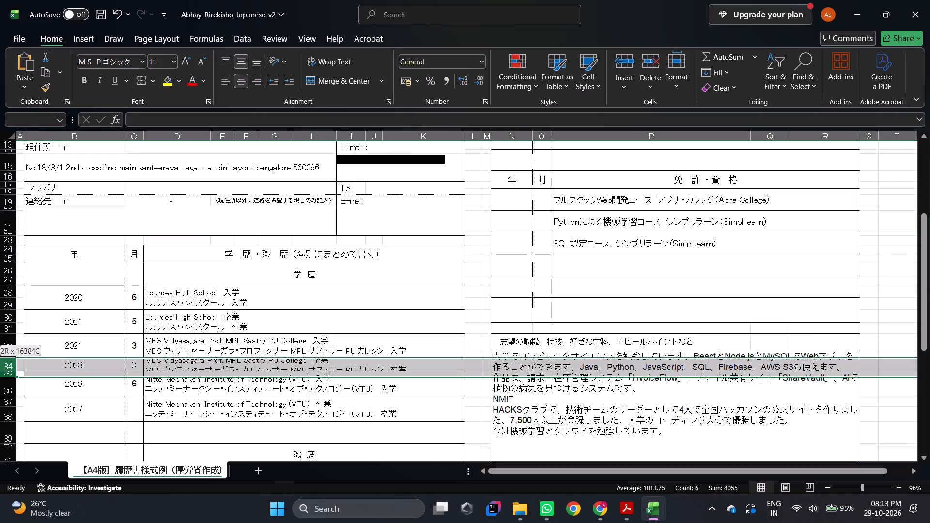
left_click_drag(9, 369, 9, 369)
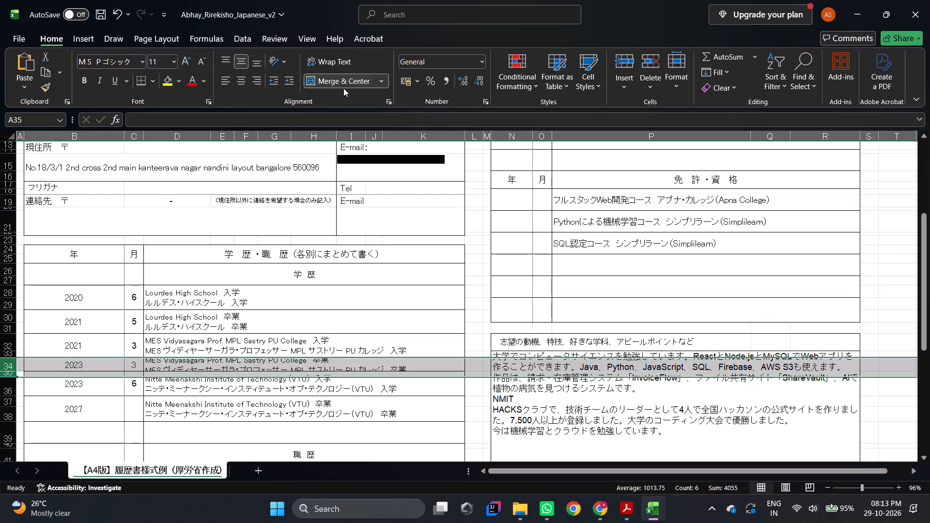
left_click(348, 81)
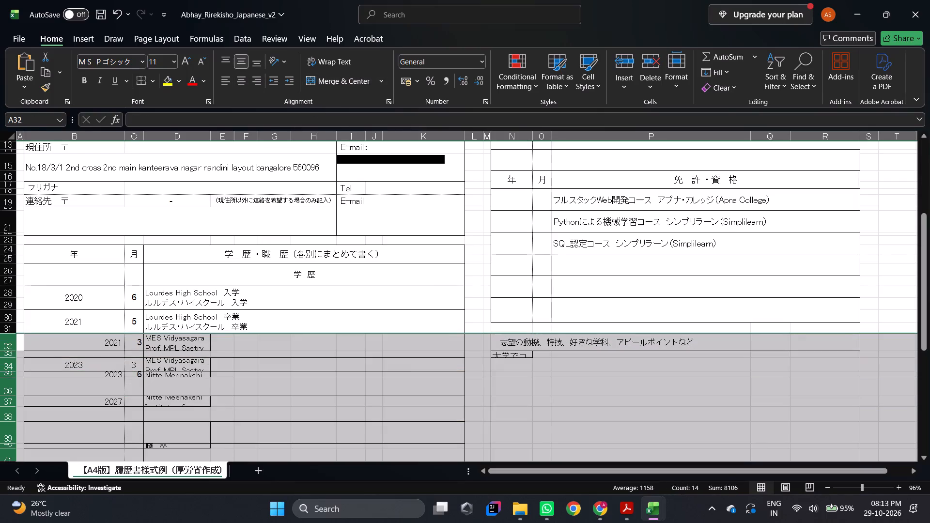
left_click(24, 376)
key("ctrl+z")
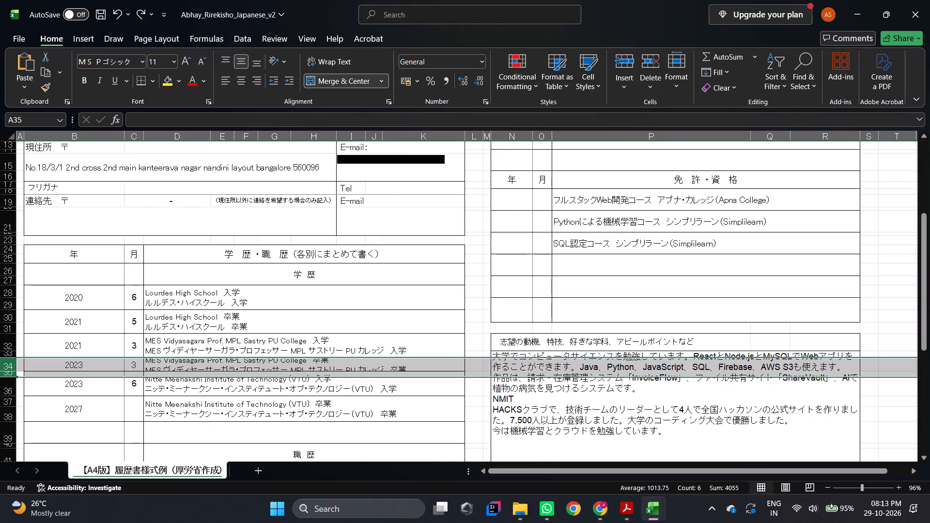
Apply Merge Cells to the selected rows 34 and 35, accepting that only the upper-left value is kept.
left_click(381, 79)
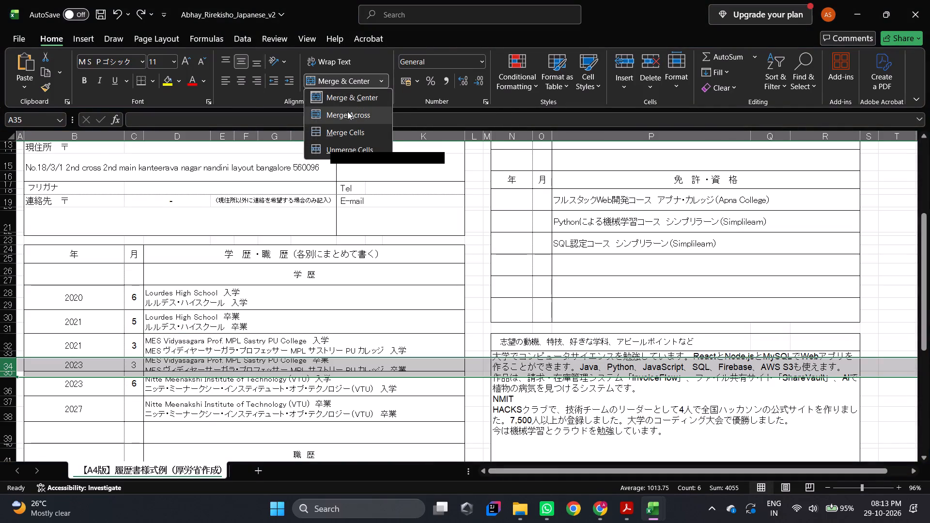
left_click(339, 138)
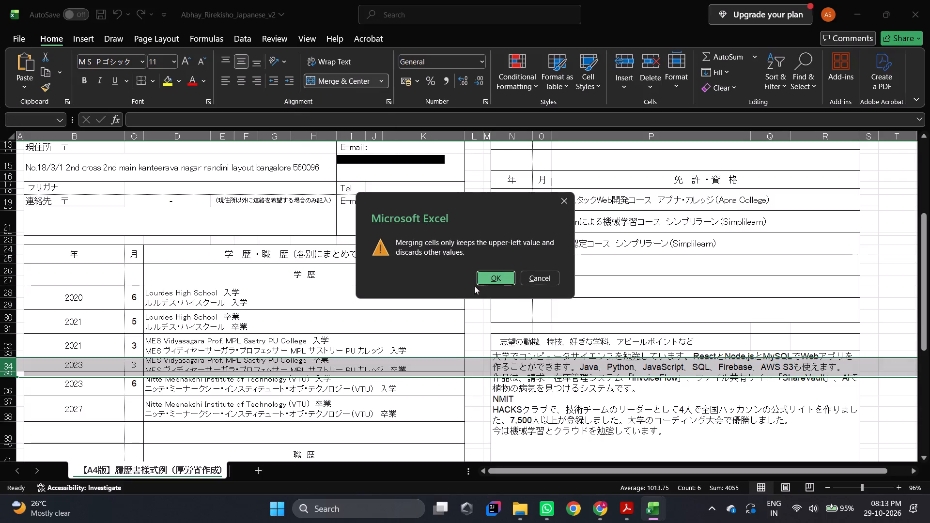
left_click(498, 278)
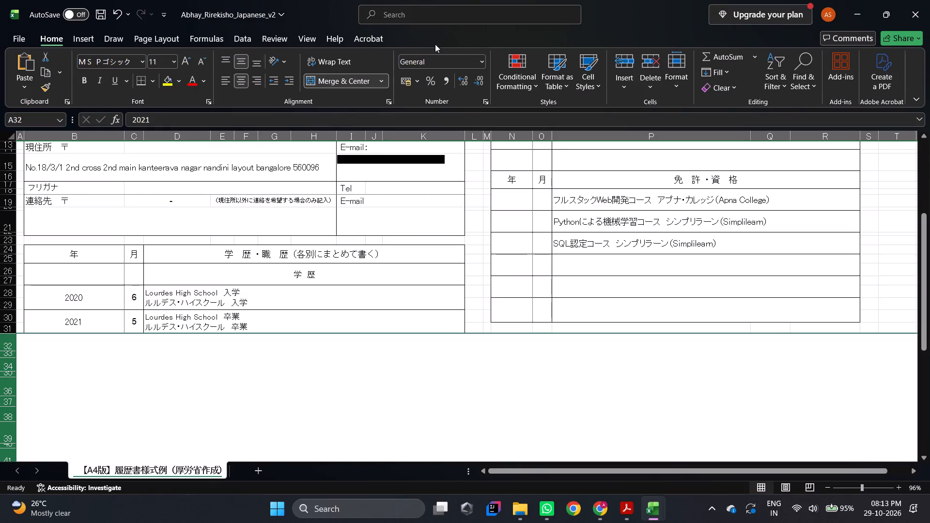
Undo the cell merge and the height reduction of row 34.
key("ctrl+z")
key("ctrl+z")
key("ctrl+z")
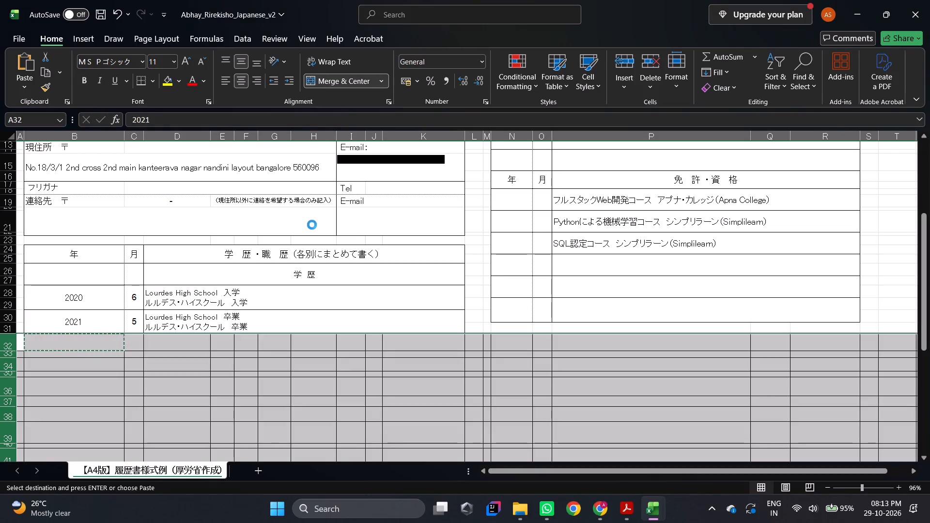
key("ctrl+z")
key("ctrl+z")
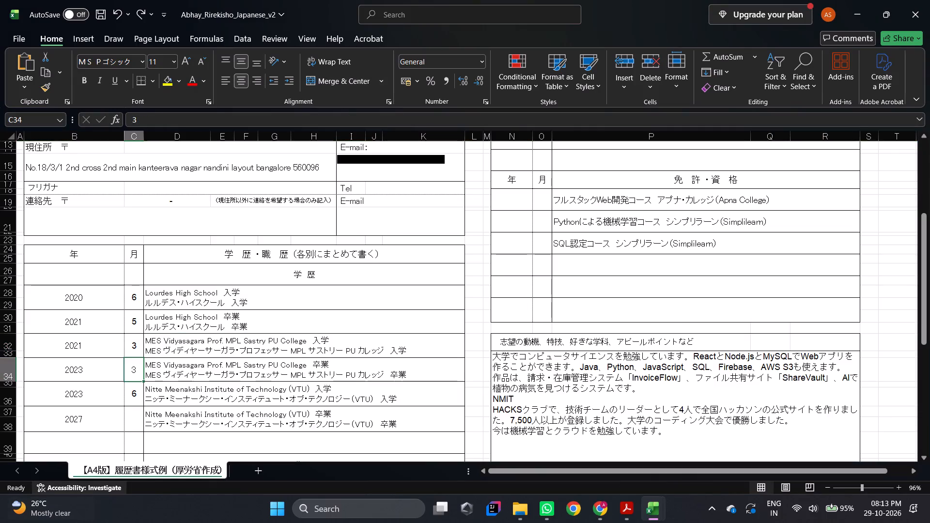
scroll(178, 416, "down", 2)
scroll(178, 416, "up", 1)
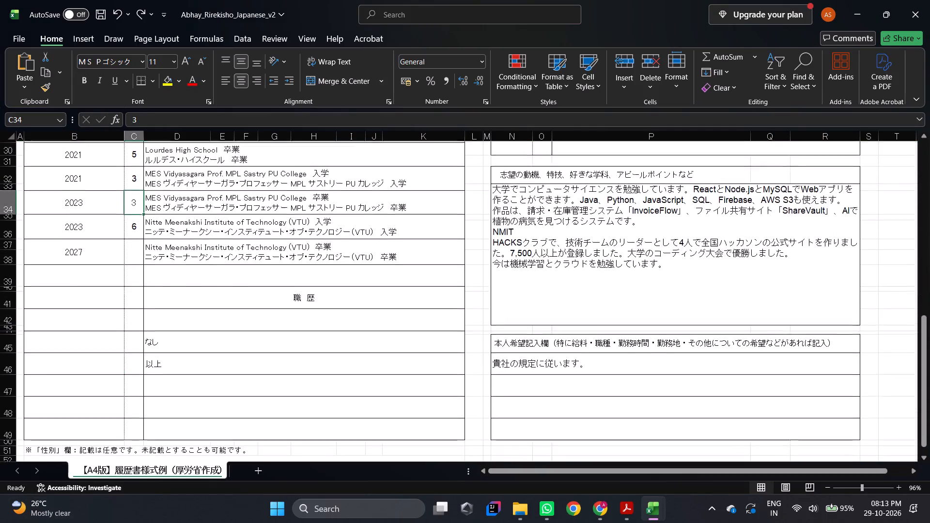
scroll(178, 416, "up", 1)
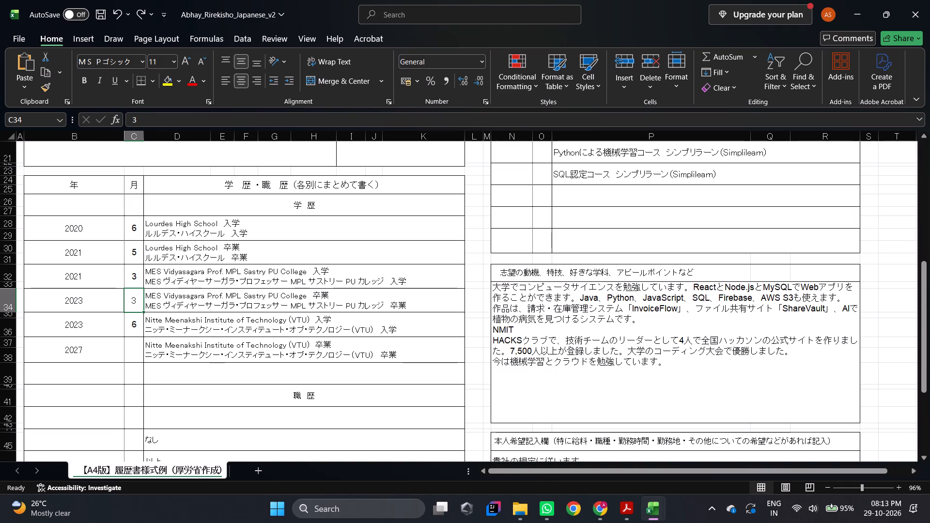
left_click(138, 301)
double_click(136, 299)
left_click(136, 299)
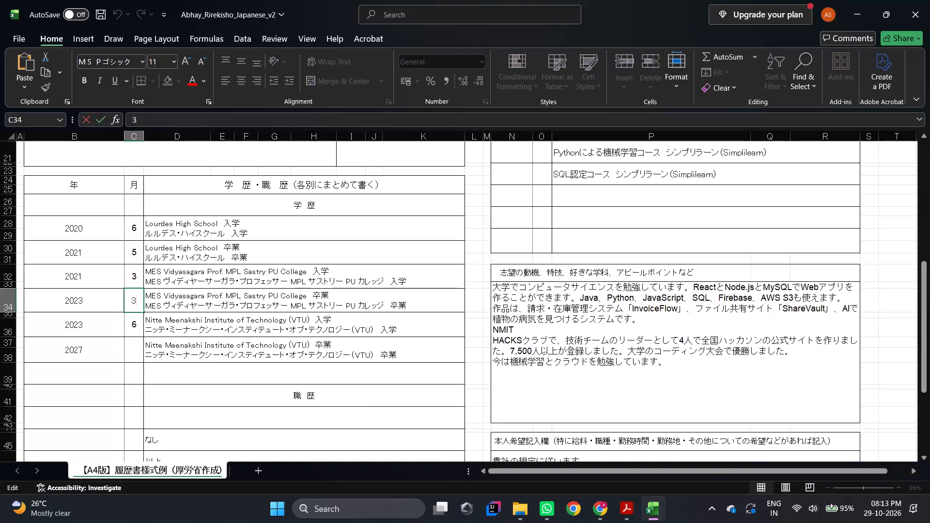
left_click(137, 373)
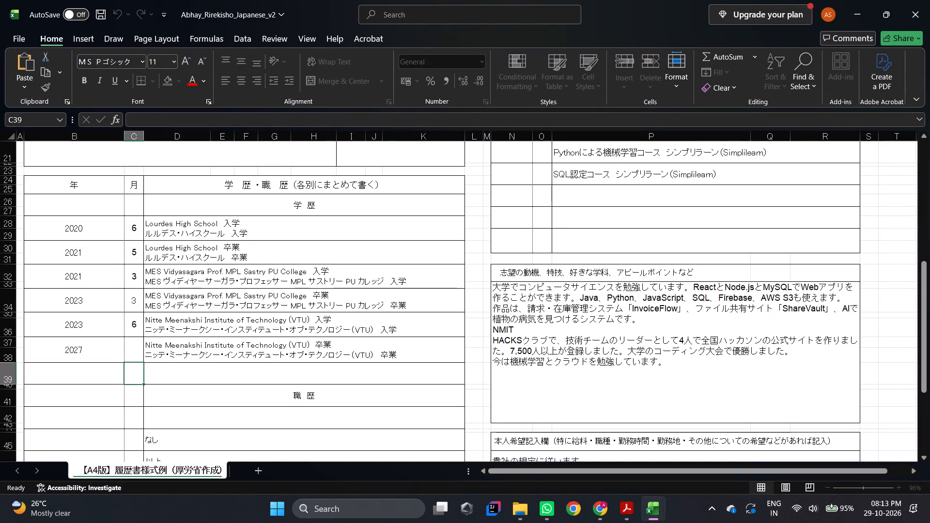
Set the month to 9 for the Nitte Meenakshi Institute of Technology 入学 entry and to 7 for its 卒業 entry.
left_click(137, 343)
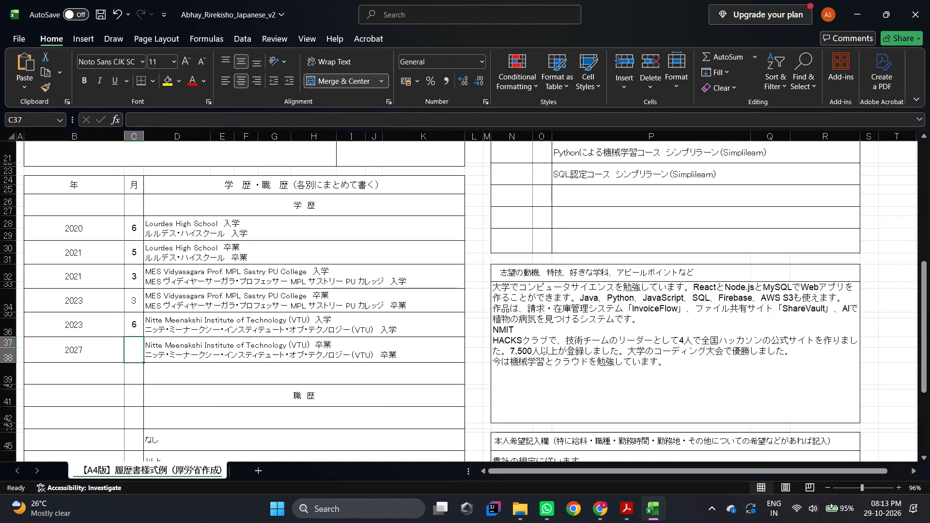
double_click(136, 326)
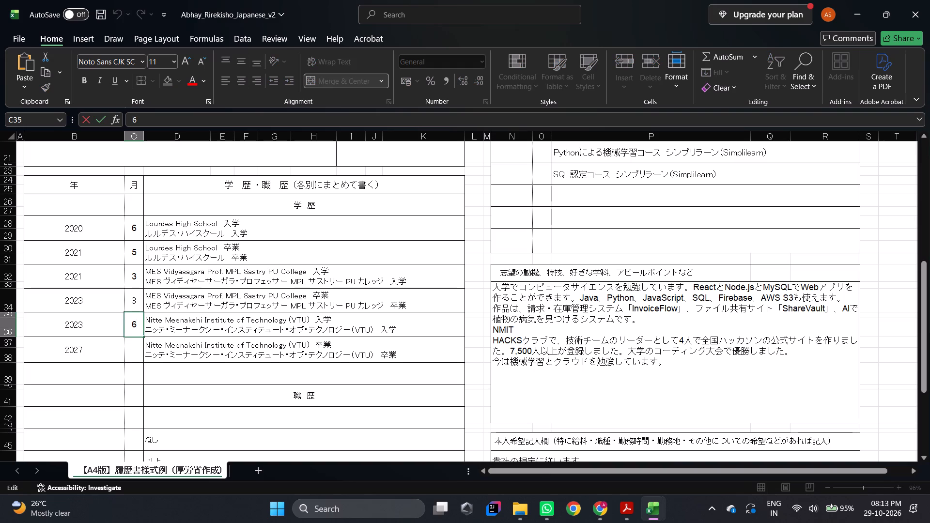
key("BackSpace")
key("9")
double_click(135, 349)
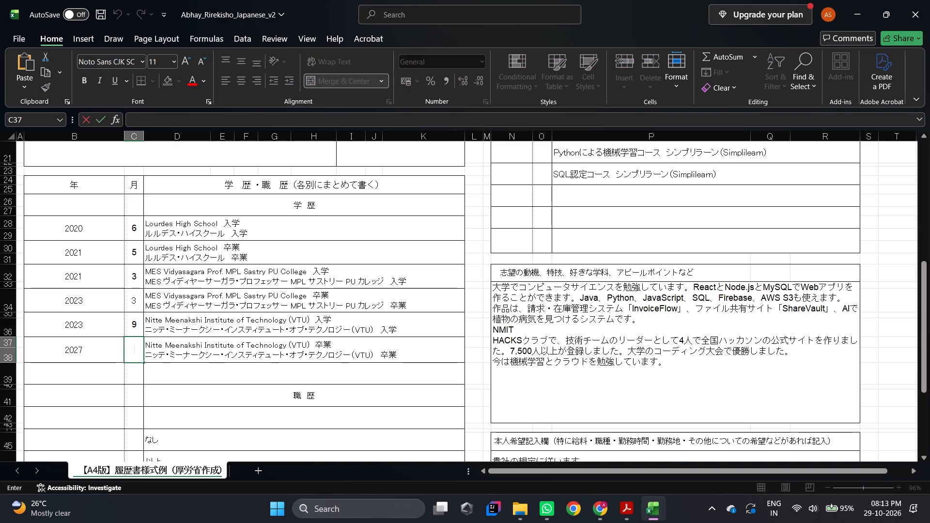
key("7")
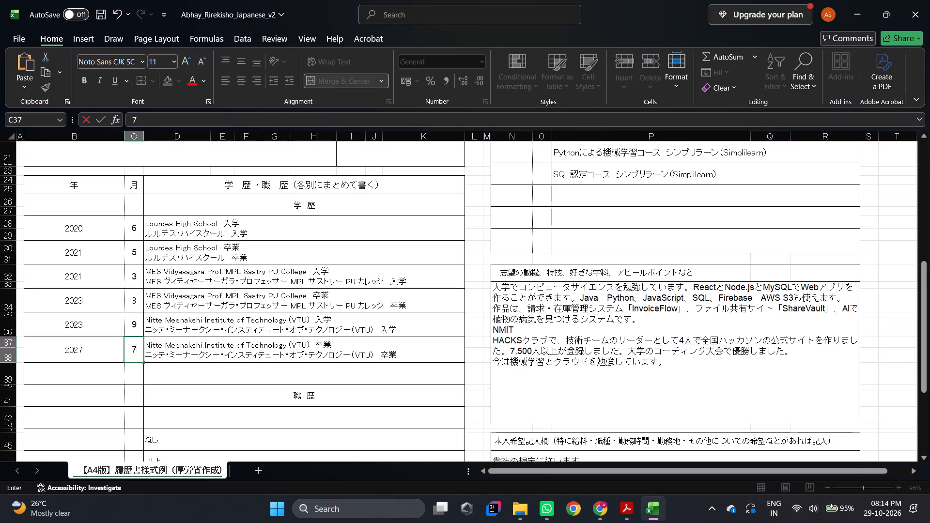
left_click(172, 377)
Review the v2 rirekisho's sections and compare its layout with the 記載例(Example) sheet of the 厚労省 workbook.
scroll(279, 413, "down", 1)
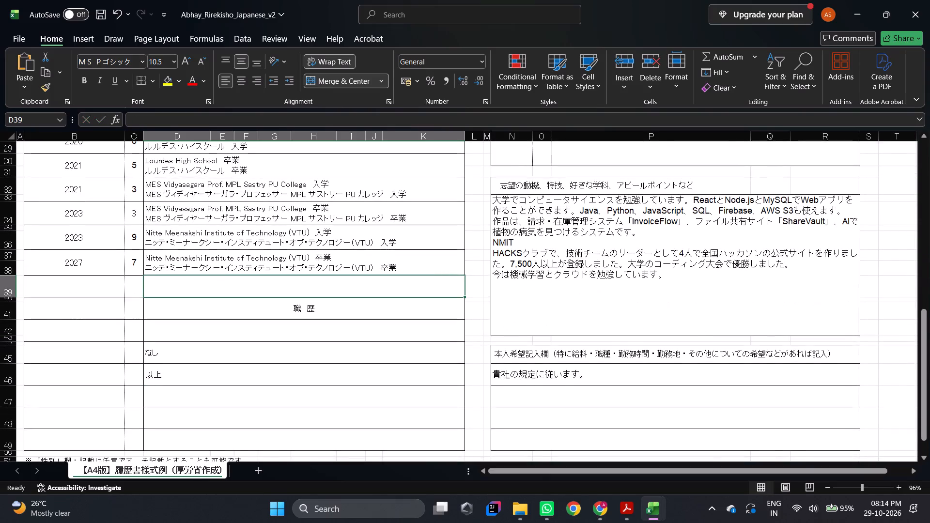
scroll(279, 413, "down", 1)
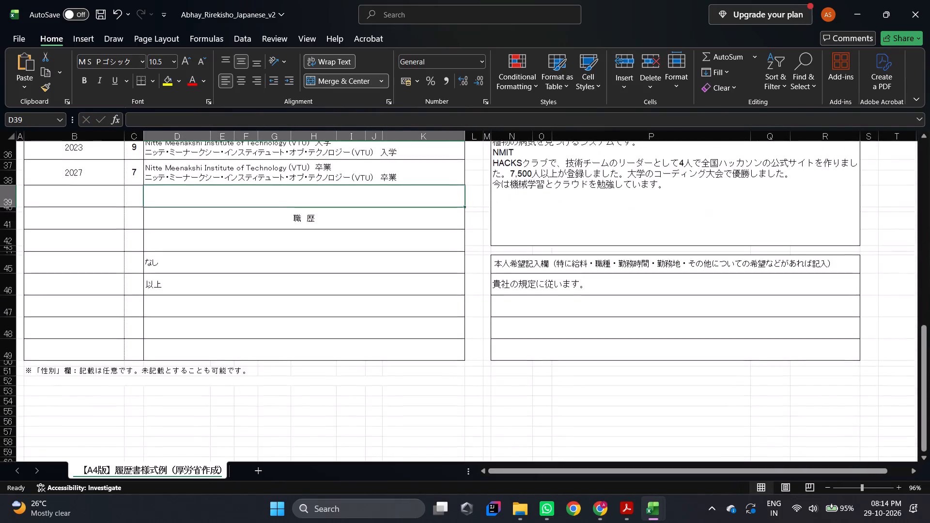
scroll(279, 413, "up", 3)
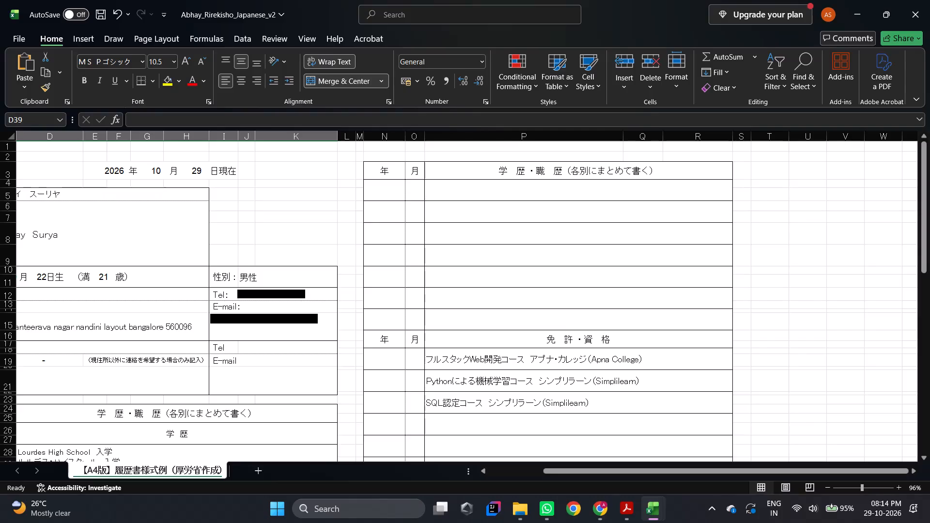
scroll(511, 342, "right", 5)
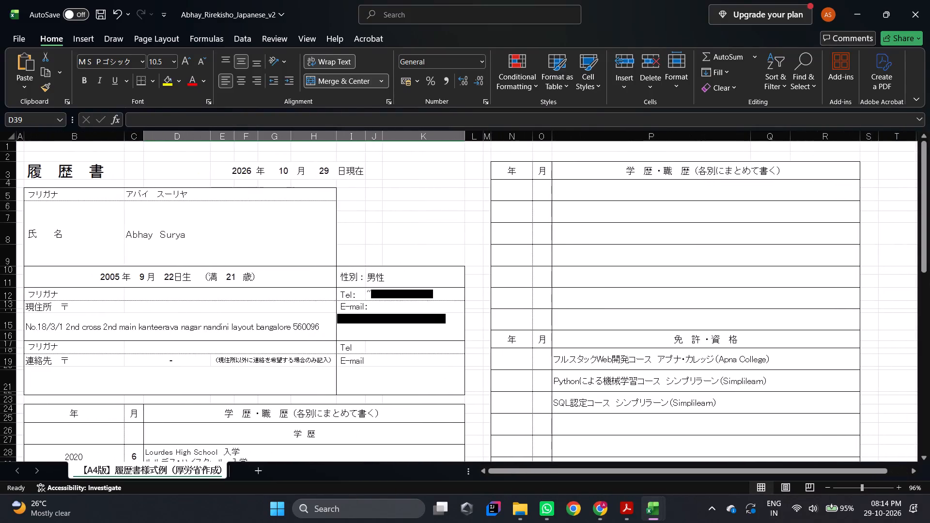
scroll(511, 342, "up", 2)
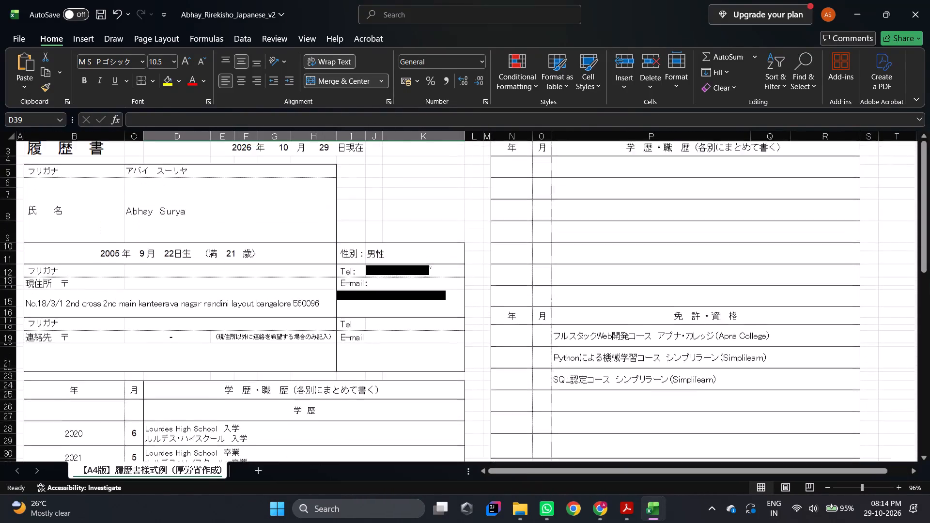
scroll(511, 342, "up", 1)
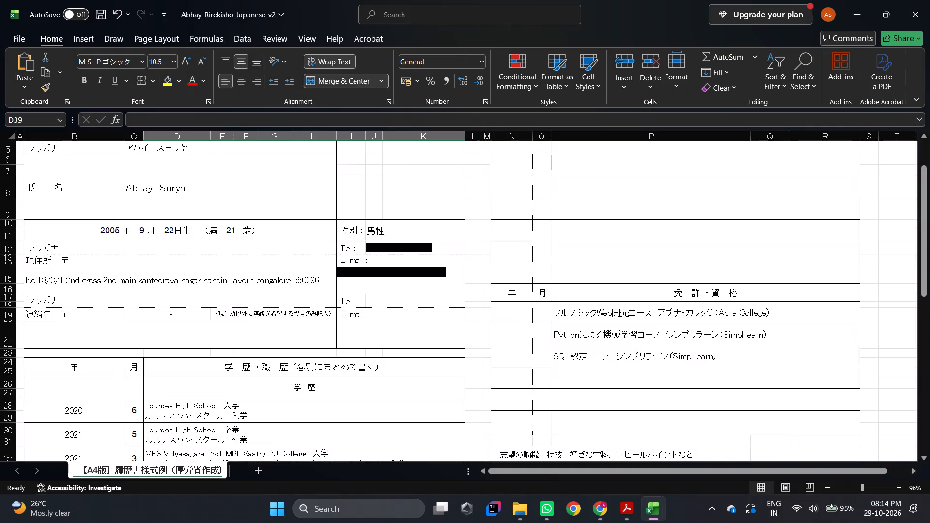
key("alt+Tab")
scroll(511, 342, "down", 1)
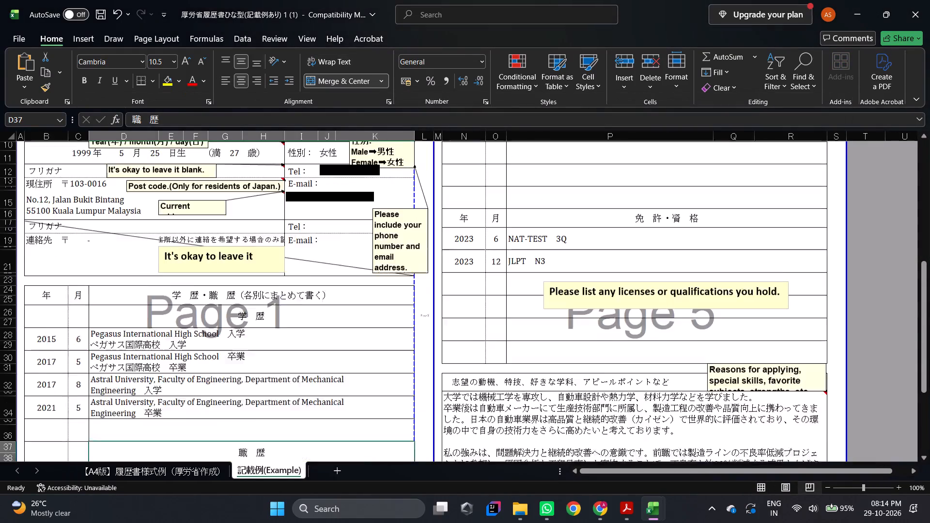
scroll(511, 342, "down", 1)
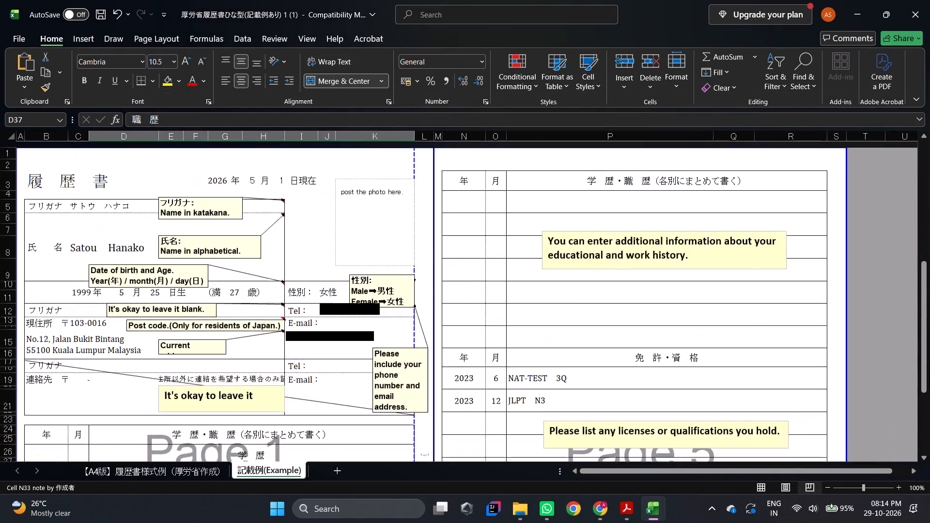
scroll(511, 342, "down", 1)
key("alt+Tab")
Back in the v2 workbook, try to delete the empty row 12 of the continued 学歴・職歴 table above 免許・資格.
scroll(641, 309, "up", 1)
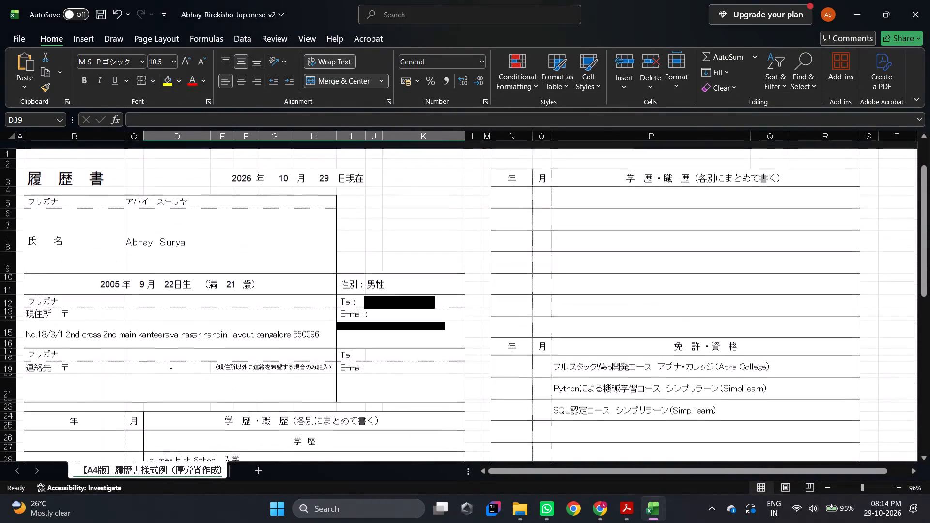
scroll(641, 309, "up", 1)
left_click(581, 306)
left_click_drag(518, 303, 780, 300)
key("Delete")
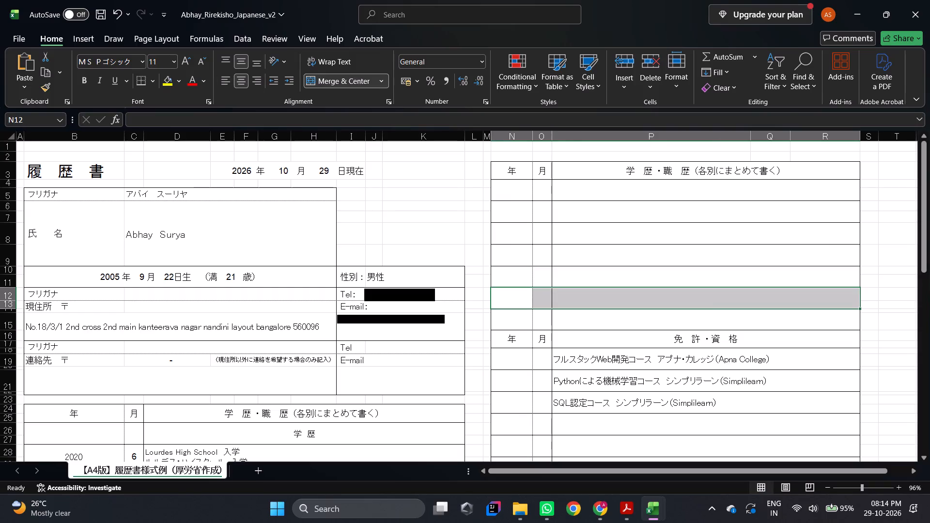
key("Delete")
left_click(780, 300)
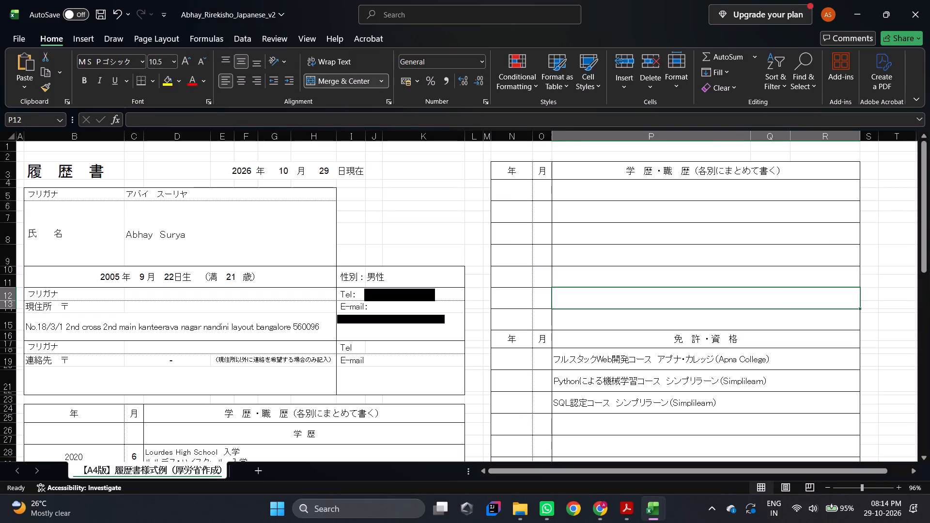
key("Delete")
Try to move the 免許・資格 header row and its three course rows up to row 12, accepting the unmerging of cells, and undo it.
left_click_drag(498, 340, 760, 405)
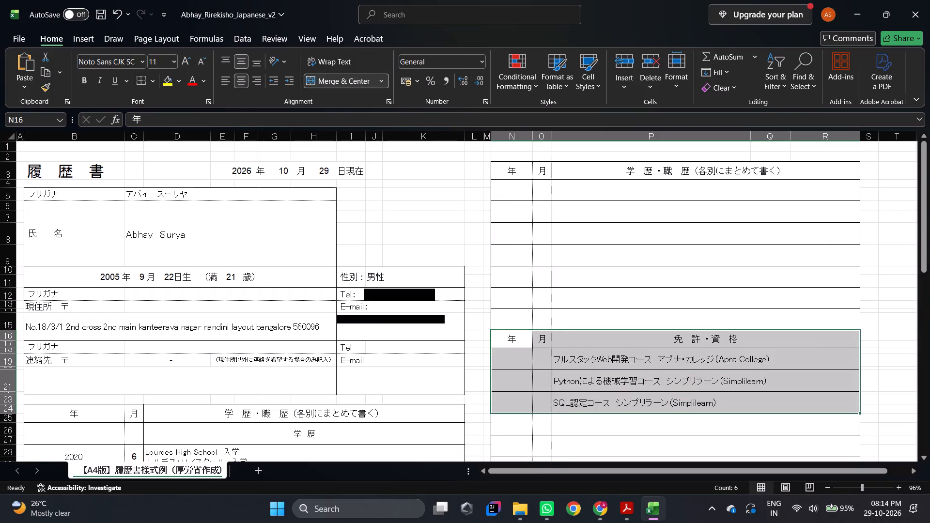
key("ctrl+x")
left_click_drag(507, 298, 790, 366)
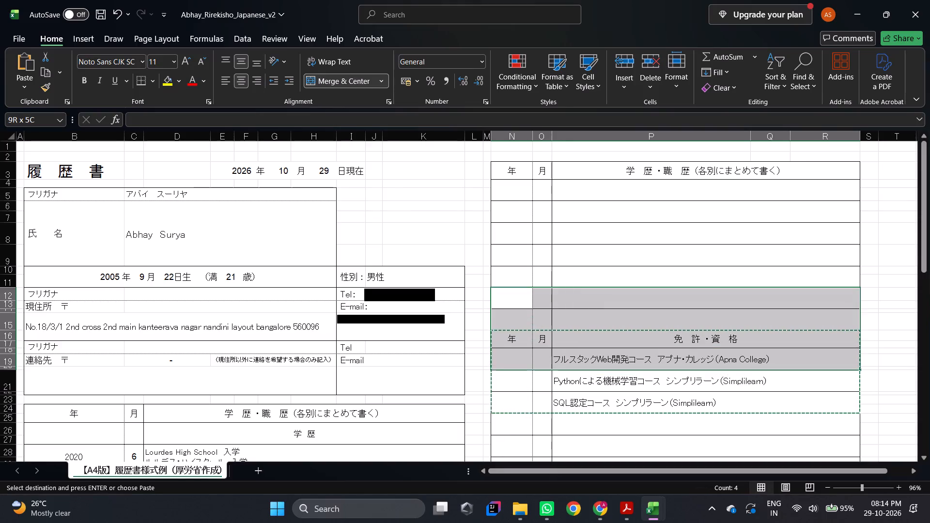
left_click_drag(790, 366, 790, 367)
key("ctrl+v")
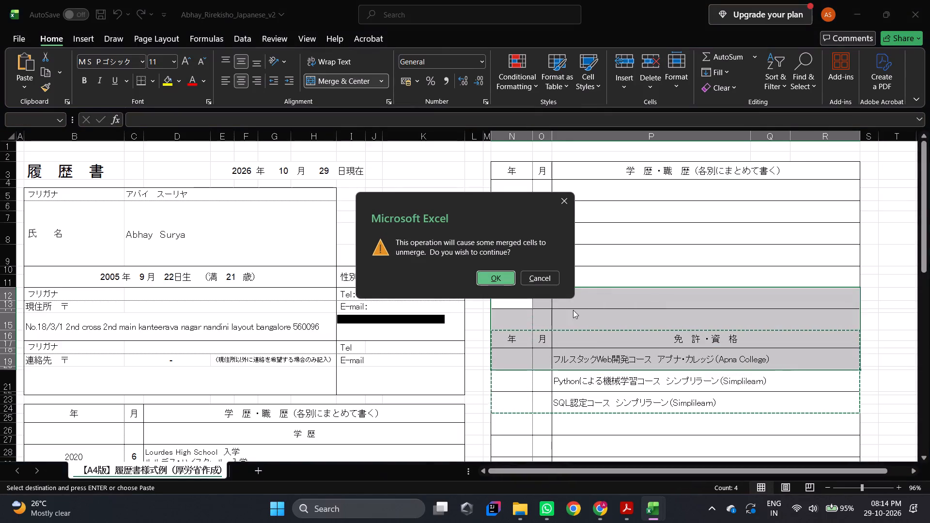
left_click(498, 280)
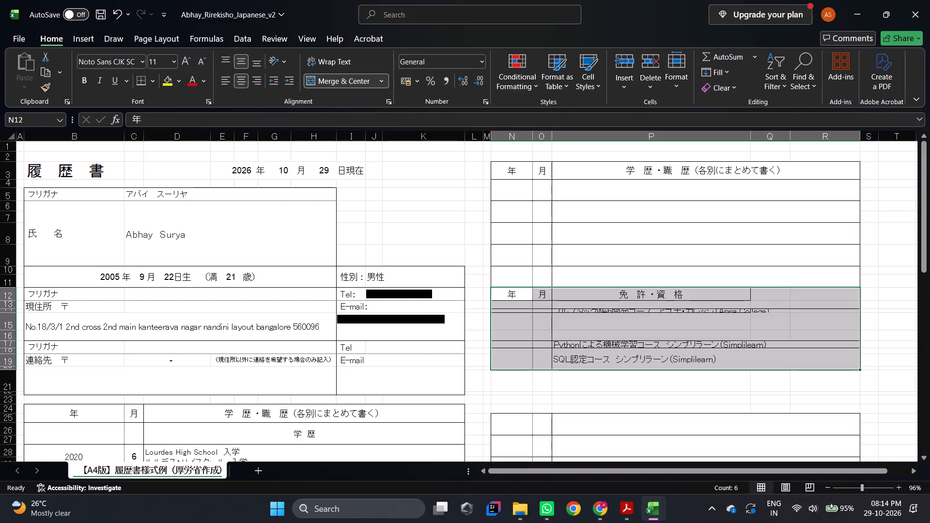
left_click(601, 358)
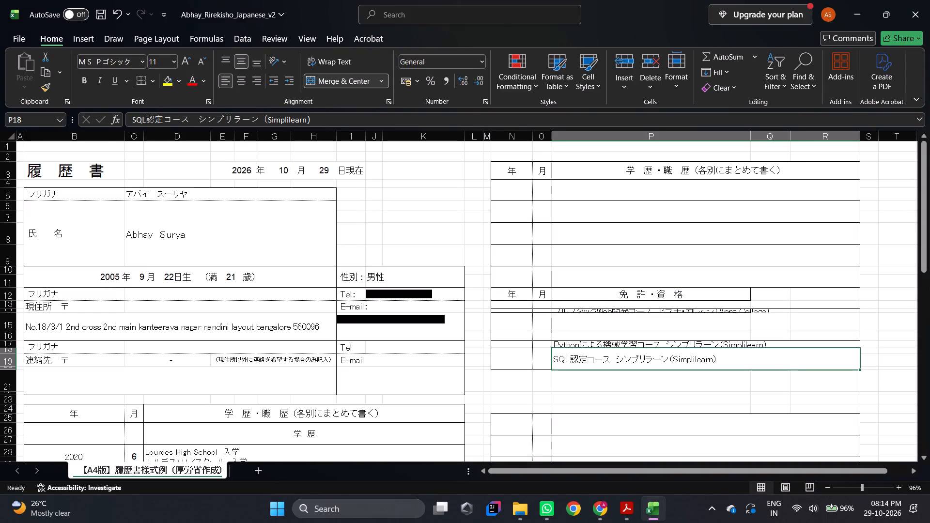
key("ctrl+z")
Copy the 免許・資格 heading text into the empty wide cell P12 of the continued 学歴・職歴 table.
left_click(575, 316)
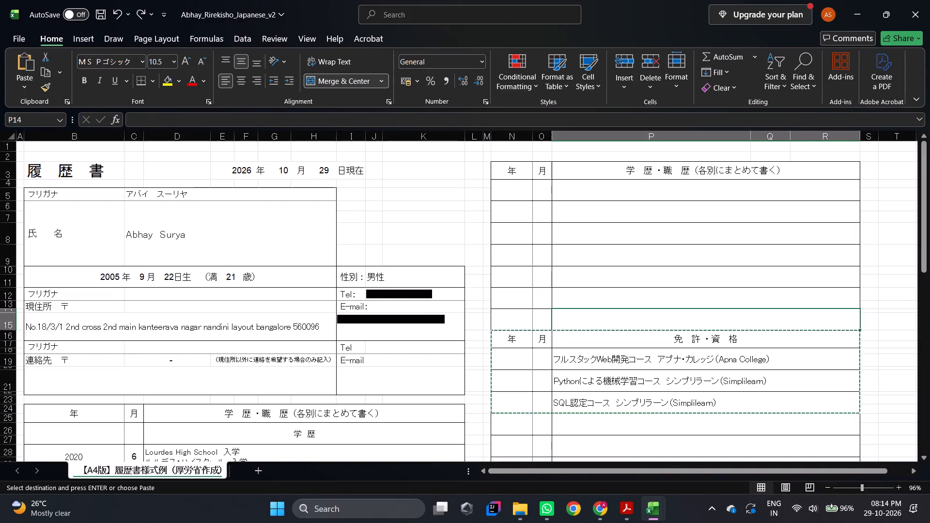
left_click(639, 251)
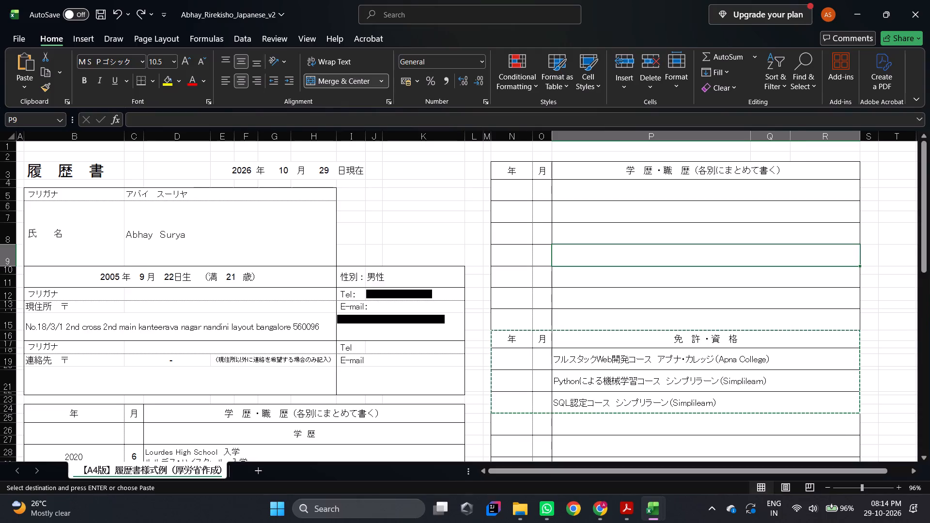
left_click(636, 307)
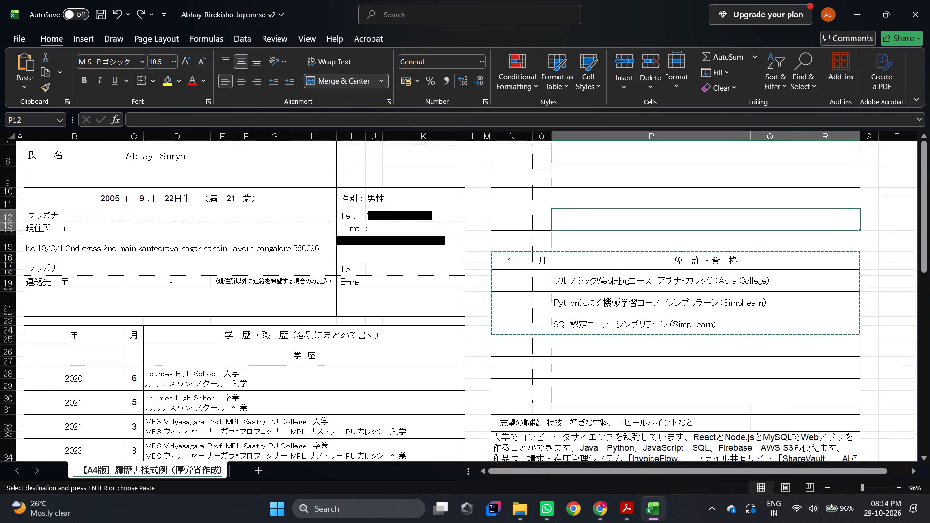
double_click(666, 318)
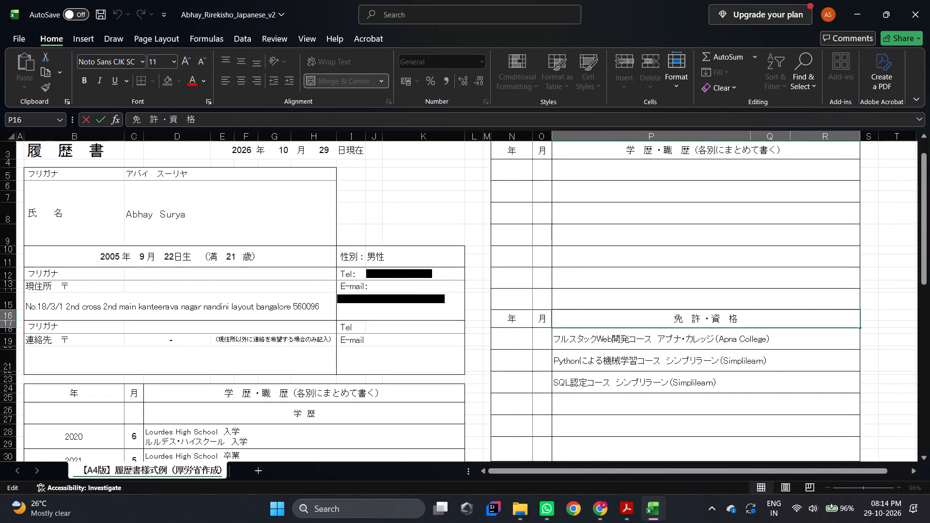
left_click_drag(671, 319, 756, 304)
key("ctrl+c")
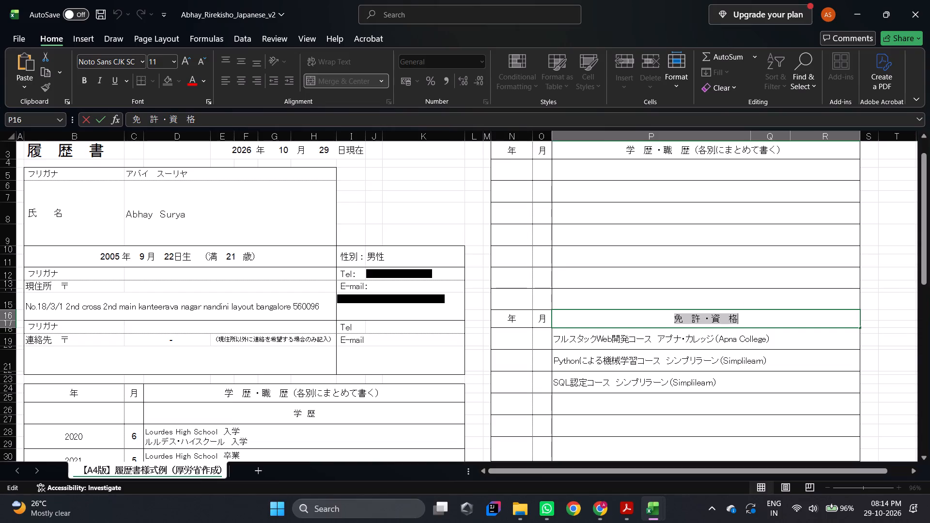
double_click(677, 277)
key("ctrl+v")
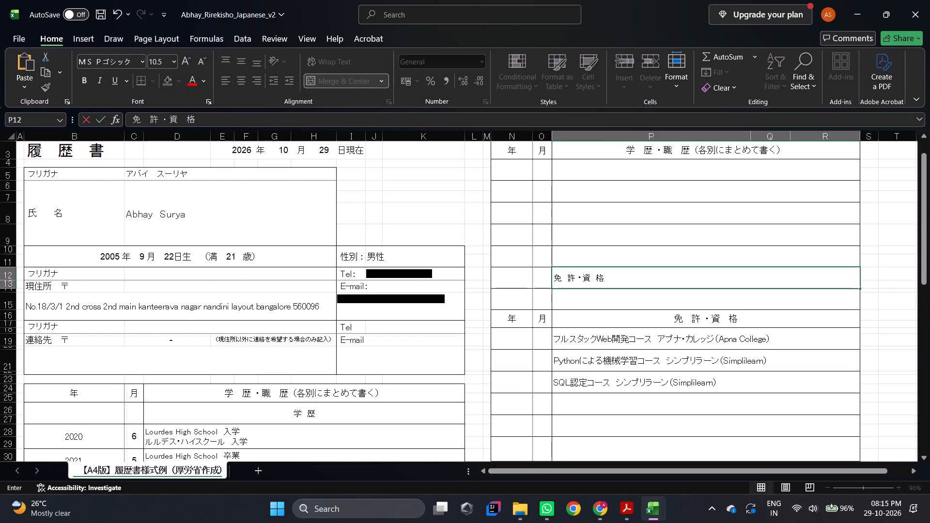
Copy the 年 heading from the 免許・資格 header row into cell N12.
double_click(509, 322)
left_click_drag(509, 322, 516, 323)
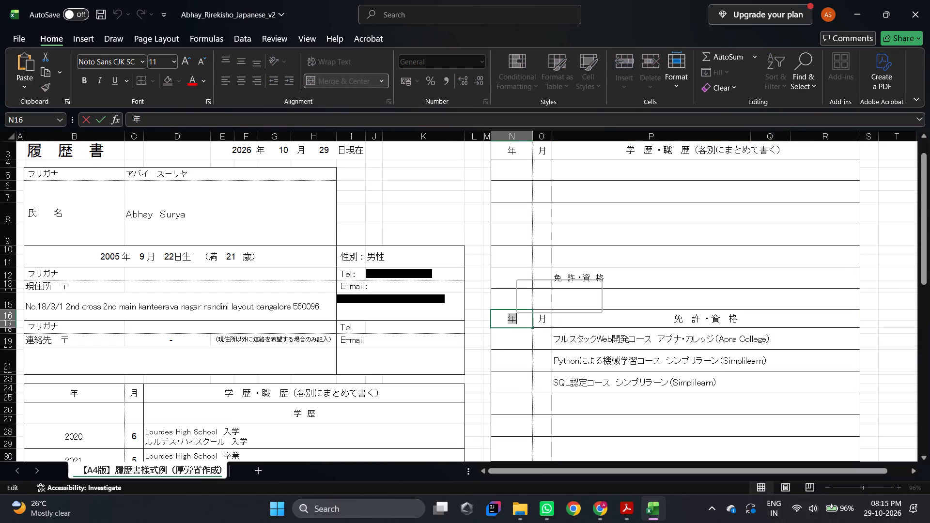
key("ctrl+c")
left_click(512, 271)
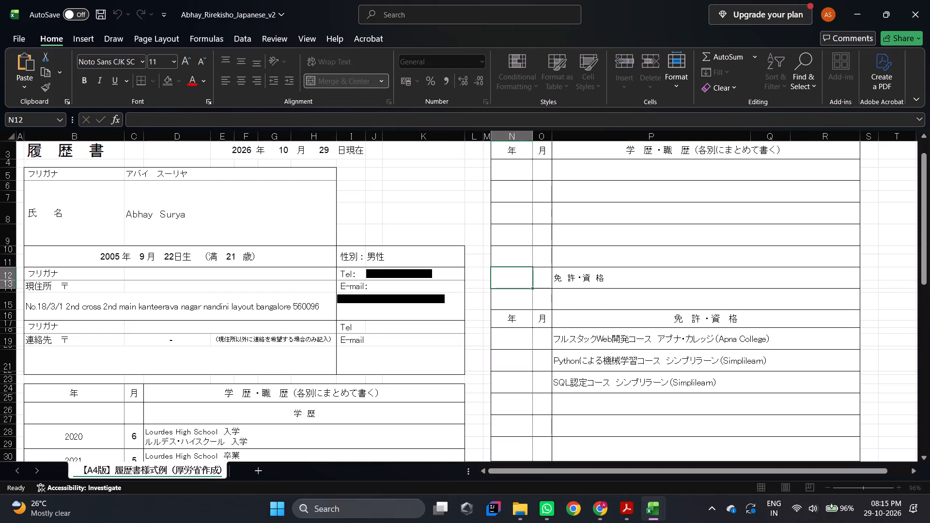
double_click(507, 277)
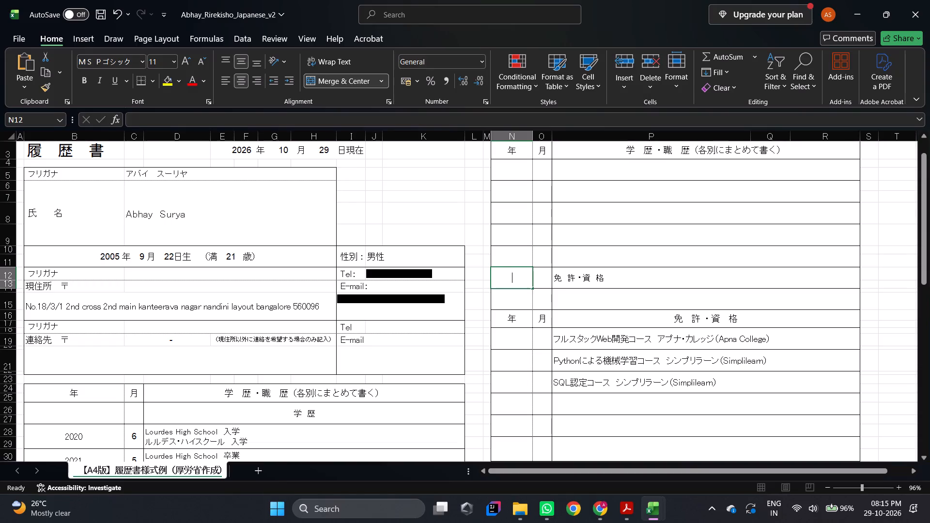
key("ctrl+v")
Copy the 月 heading from the old 免許・資格 header row (O16) into cell O12.
left_click(541, 317)
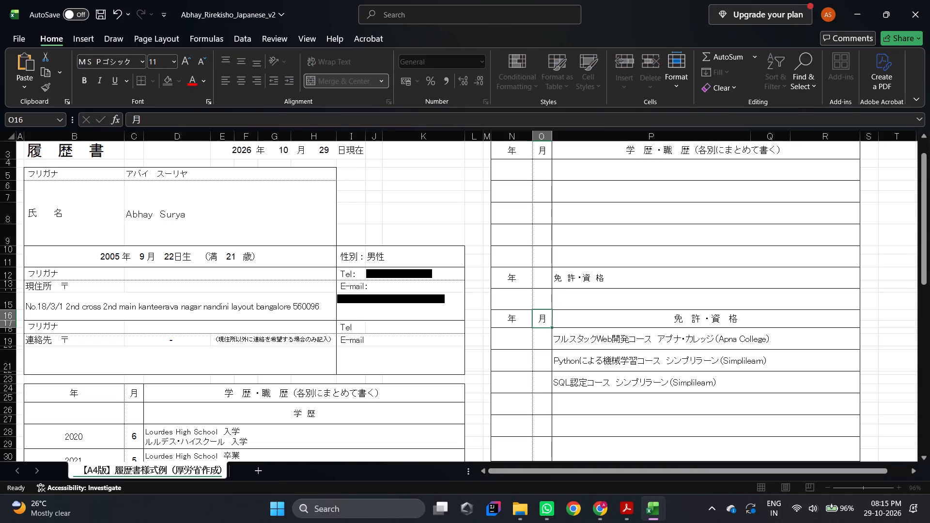
left_click_drag(544, 319, 536, 320)
left_click(536, 320)
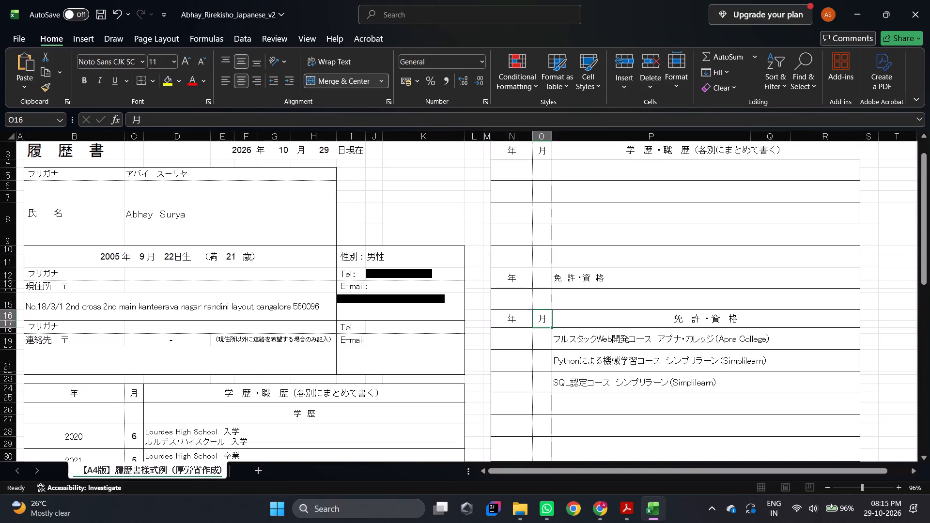
double_click(540, 320)
left_click_drag(540, 320, 543, 320)
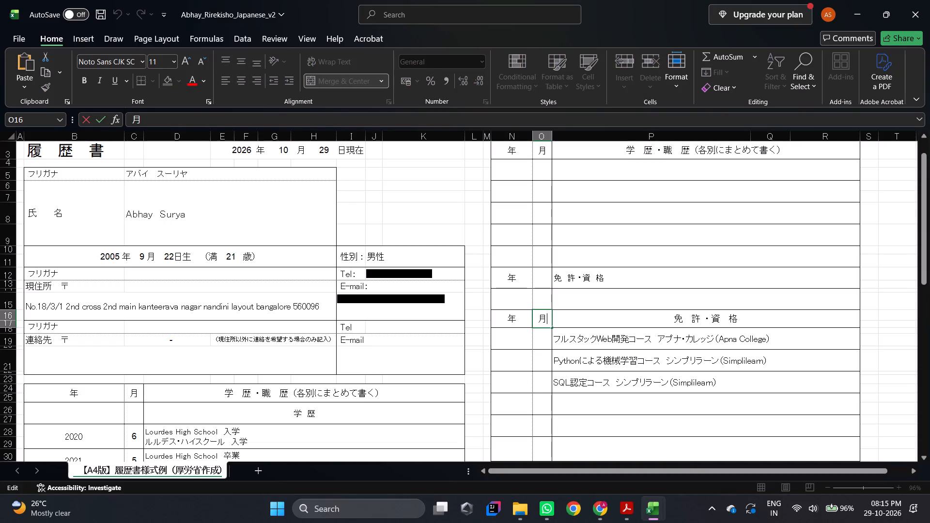
left_click_drag(543, 320, 544, 319)
key("ctrl+c")
double_click(542, 277)
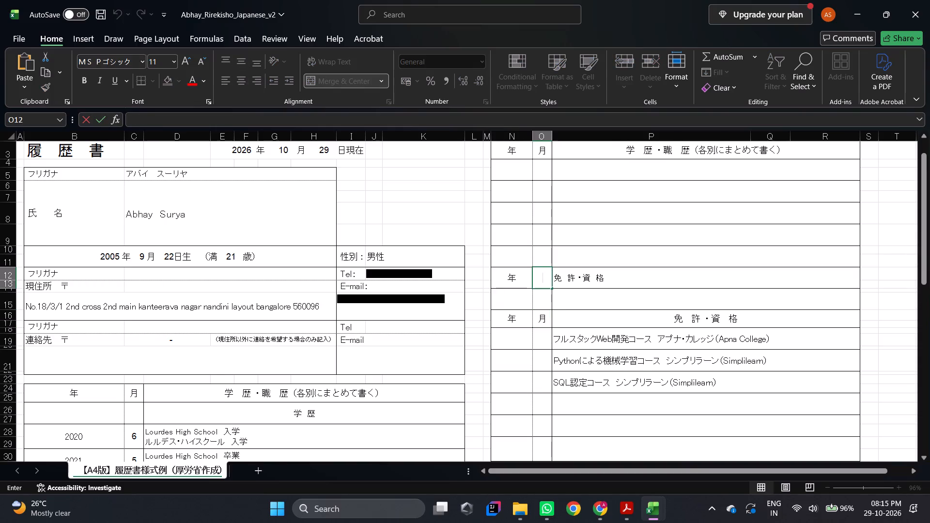
key("ctrl+v")
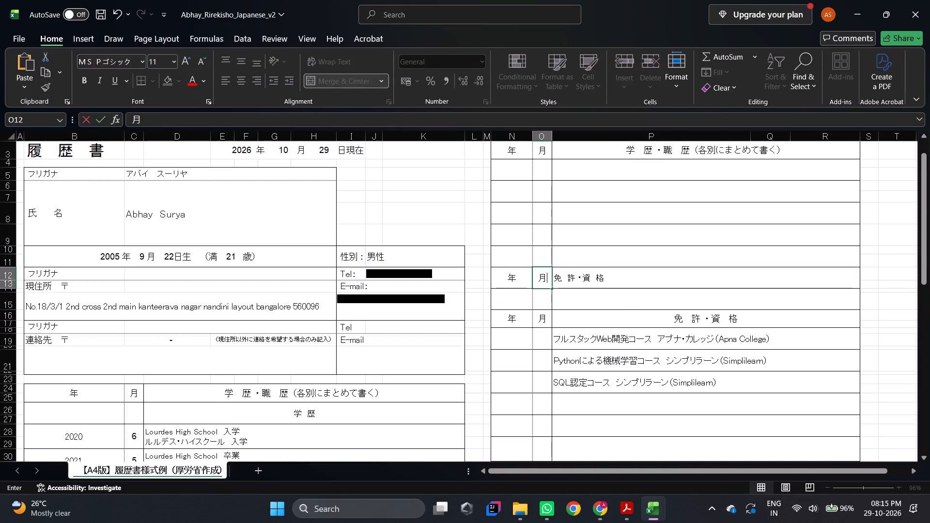
Clear the 年, 月 and 免許・資格 headings from the old header row 16 above the three courses.
double_click(506, 318)
left_click_drag(506, 318, 515, 320)
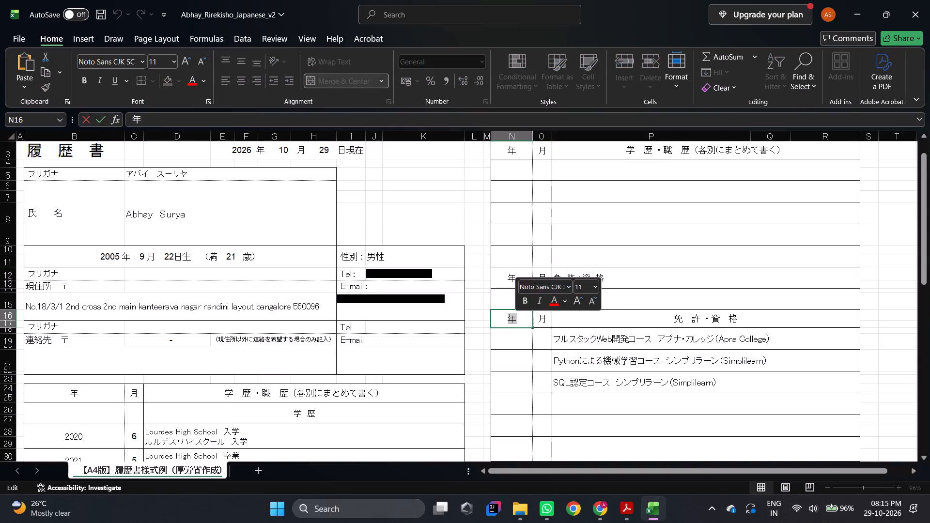
key("BackSpace")
double_click(540, 319)
left_click_drag(540, 319, 544, 320)
key("BackSpace")
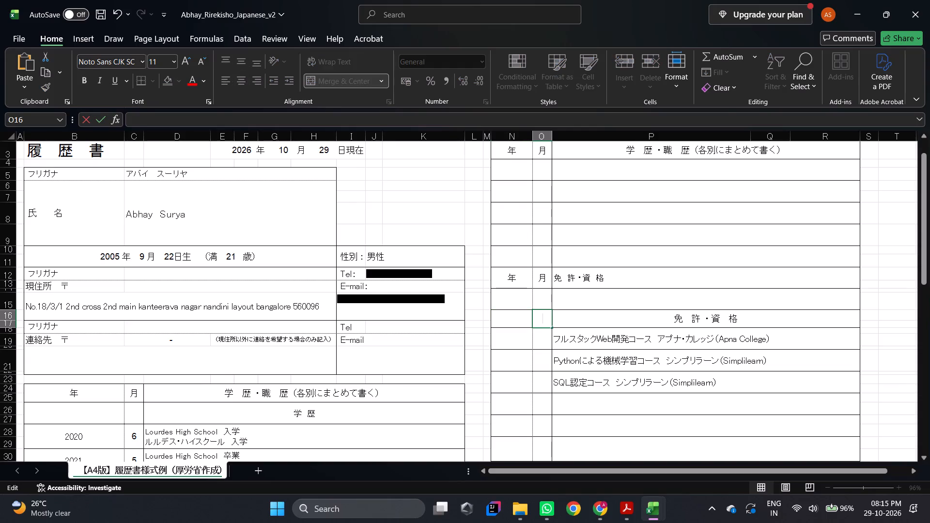
left_click(675, 318)
left_click_drag(675, 318, 731, 315)
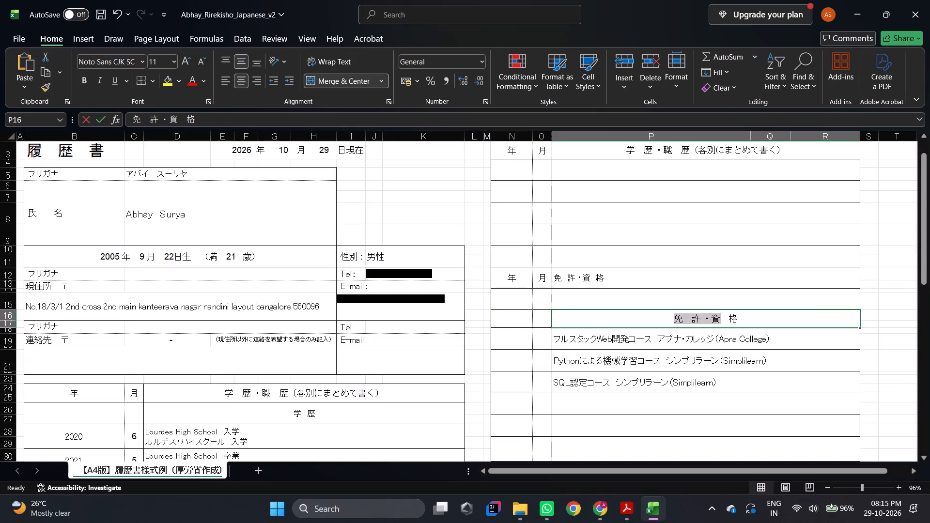
left_click_drag(731, 315, 739, 316)
key("BackSpace")
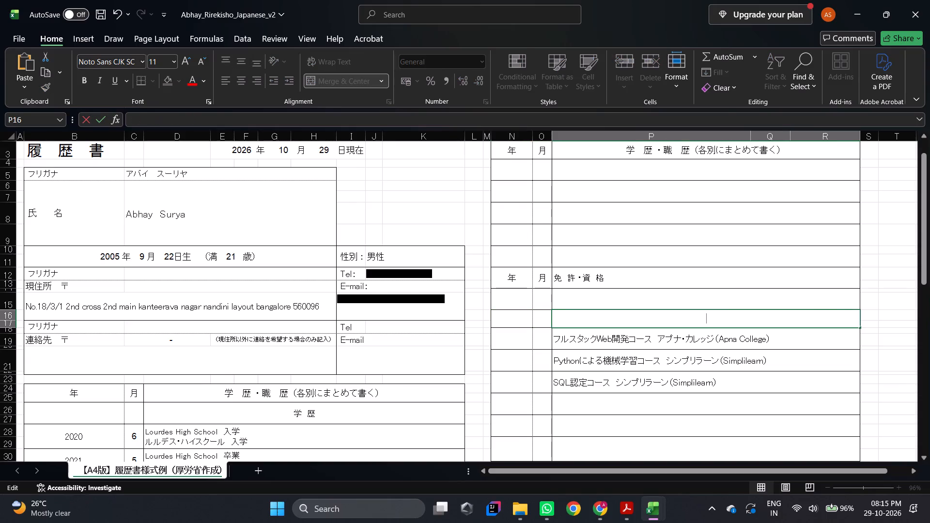
Increase the font size of the 免許・資格 heading text in P12 to 11.
double_click(611, 276)
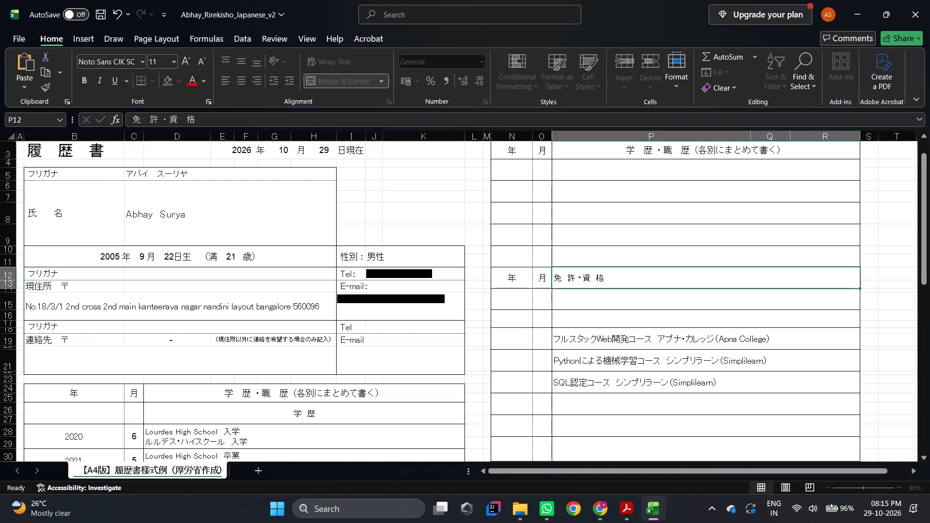
left_click_drag(611, 276, 535, 289)
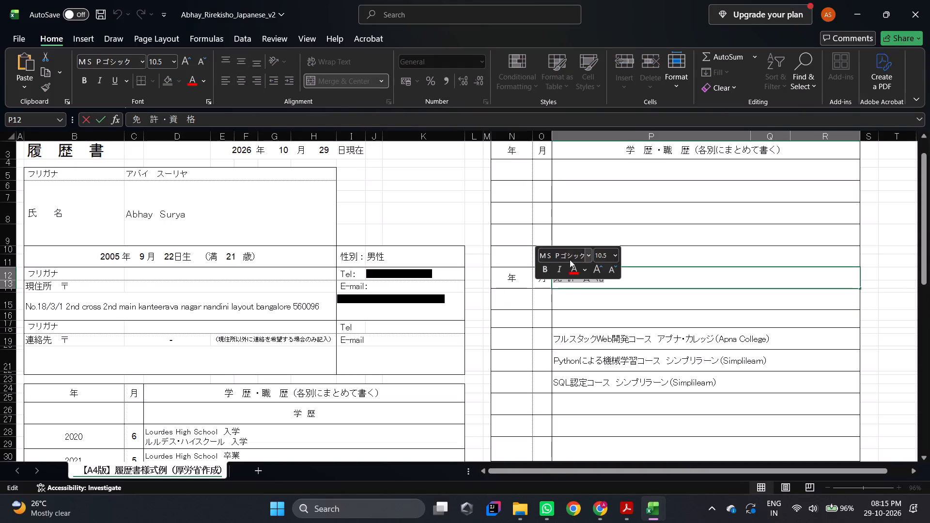
left_click(596, 268)
left_click(638, 297)
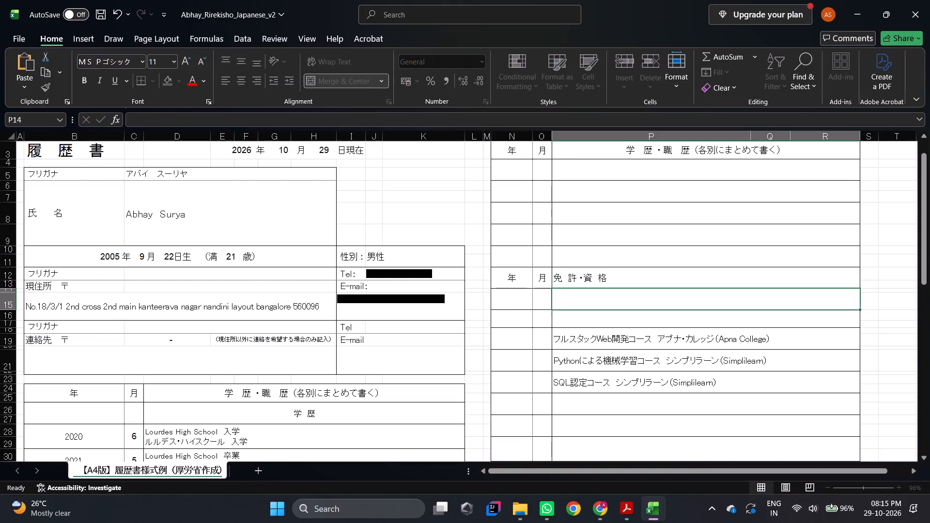
Center the 免許・資格 heading horizontally in the wide cell P12.
left_click(606, 277)
left_click_drag(606, 277, 555, 280)
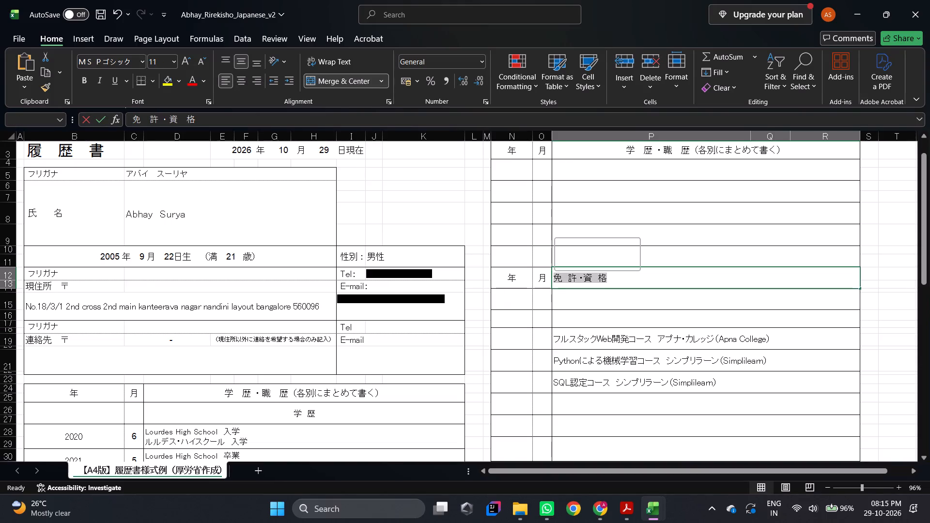
left_click(656, 320)
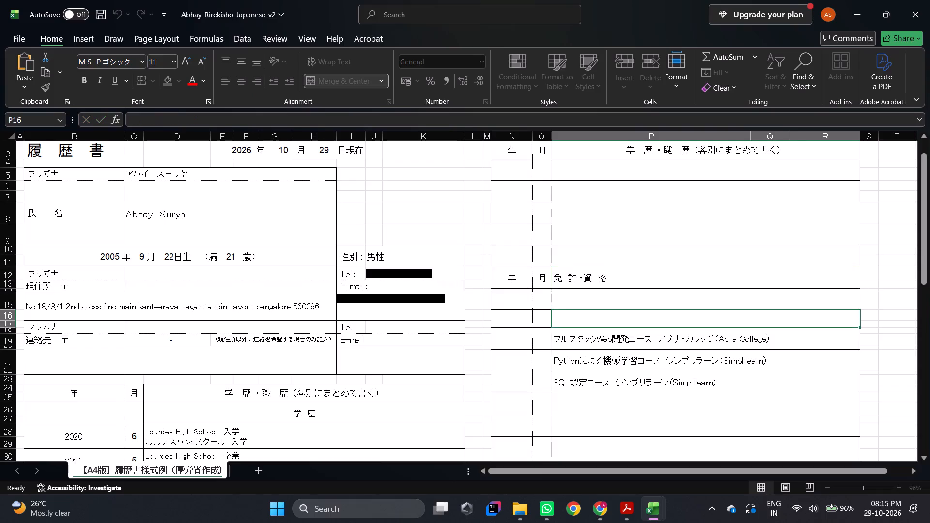
left_click(656, 284)
left_click(242, 85)
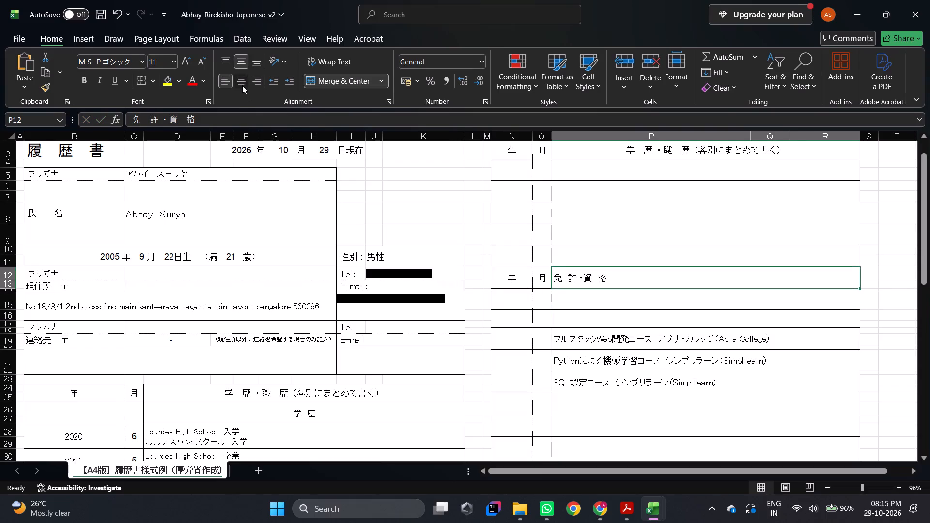
After checking the 厚労省 example, increase the 志望の動機、特技、好きな学科、アピールポイントなど heading in N32 to font size 11.
scroll(643, 333, "down", 2)
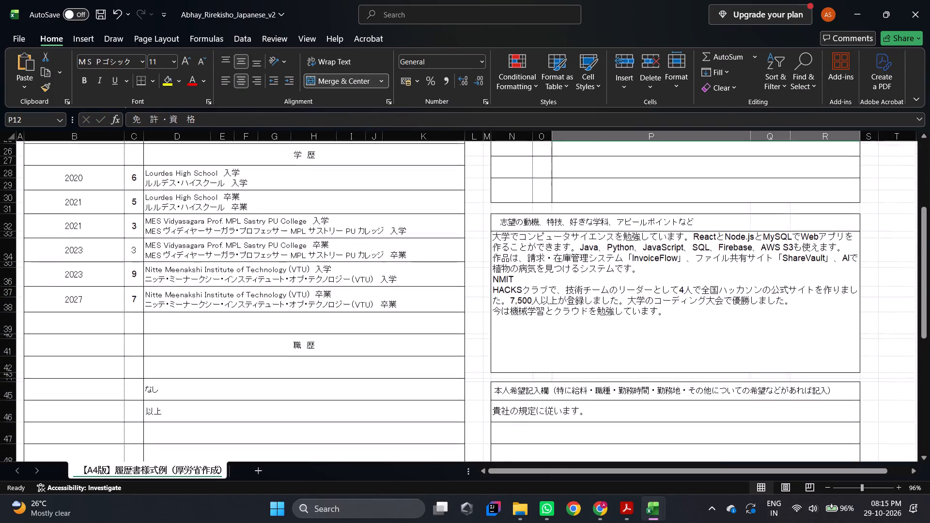
key("alt+Tab")
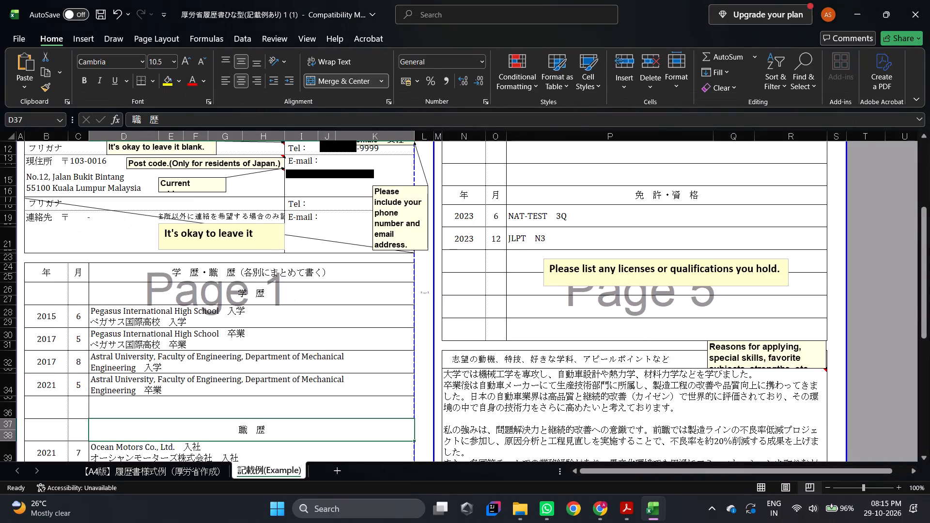
key("alt+Tab")
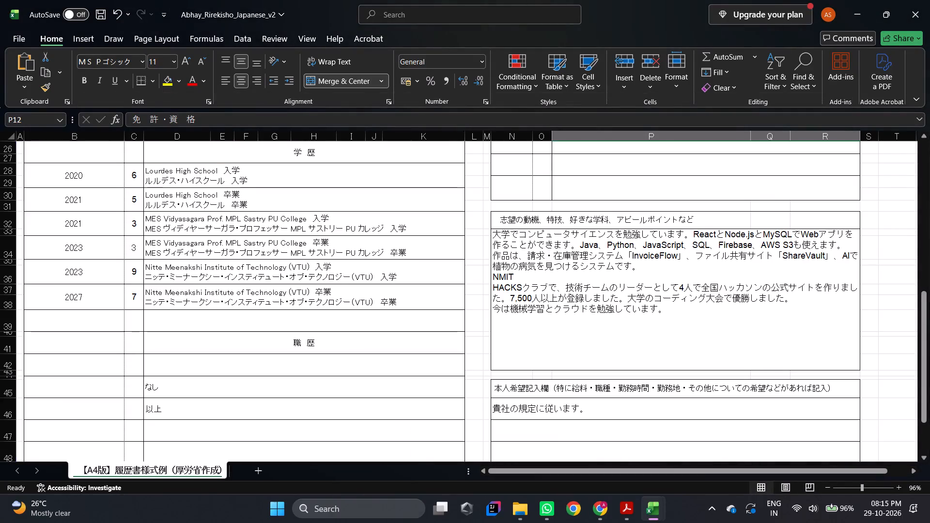
double_click(502, 222)
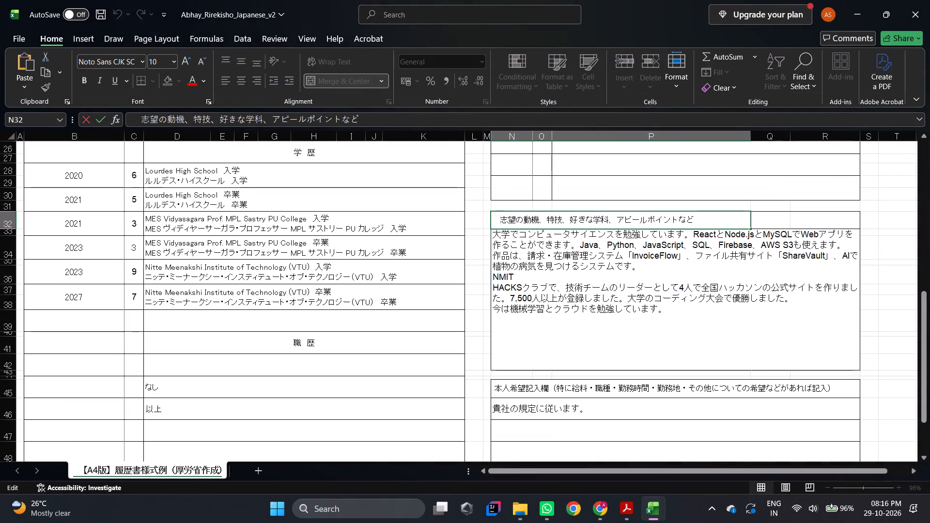
left_click_drag(502, 222, 698, 225)
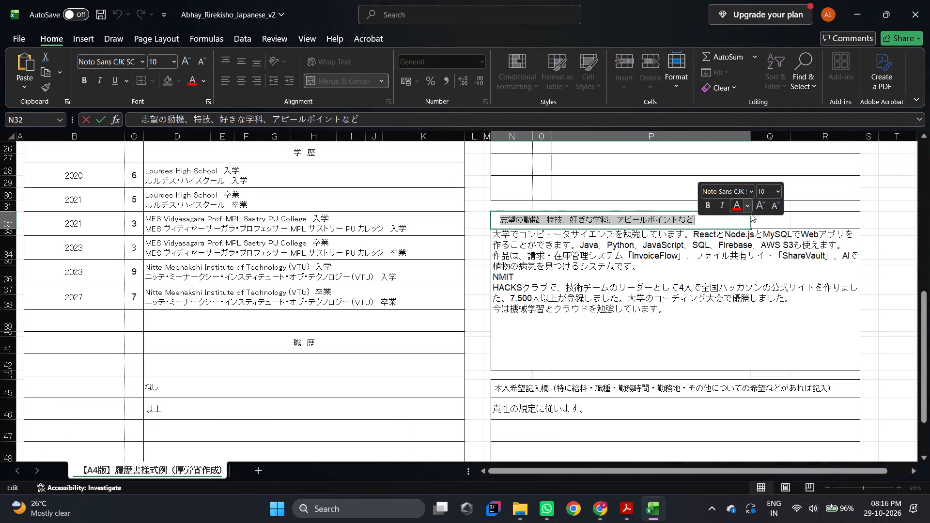
left_click(759, 206)
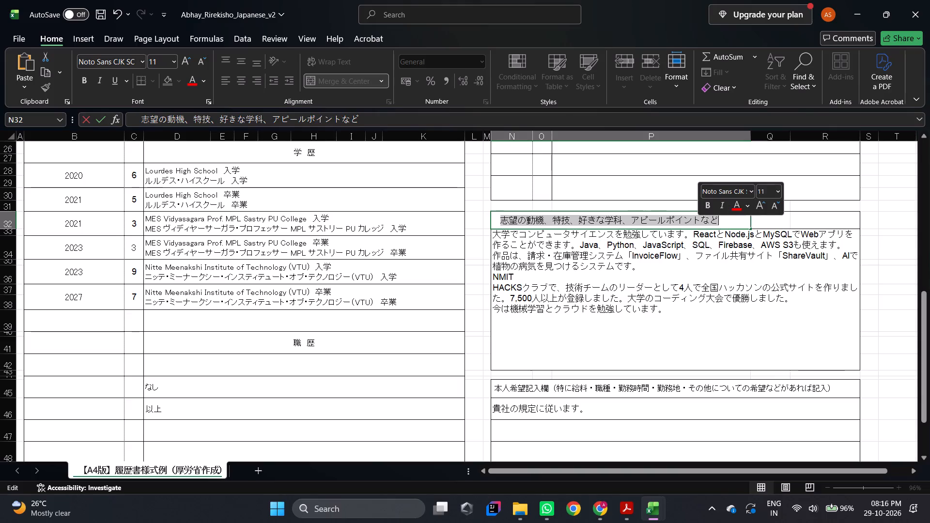
left_click(682, 270)
Compare the 志望の動機 heading with the 厚労省 example workbook and check which text formatting options could match it.
key("alt+Tab")
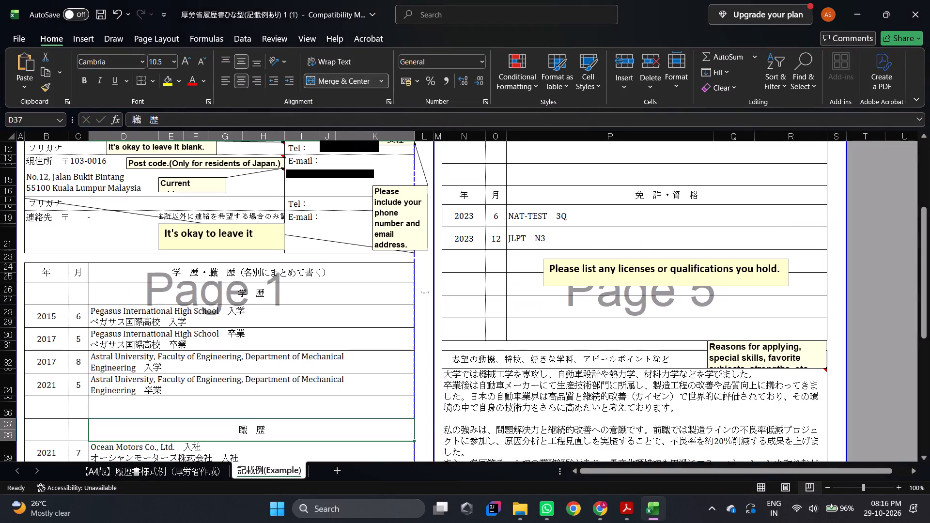
key("alt+Tab")
key("alt+Tab")
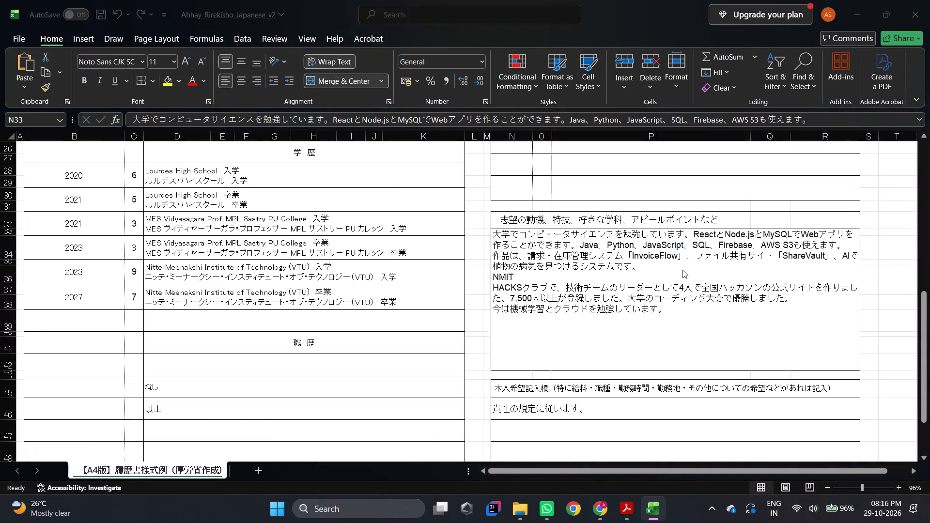
key("alt+Tab")
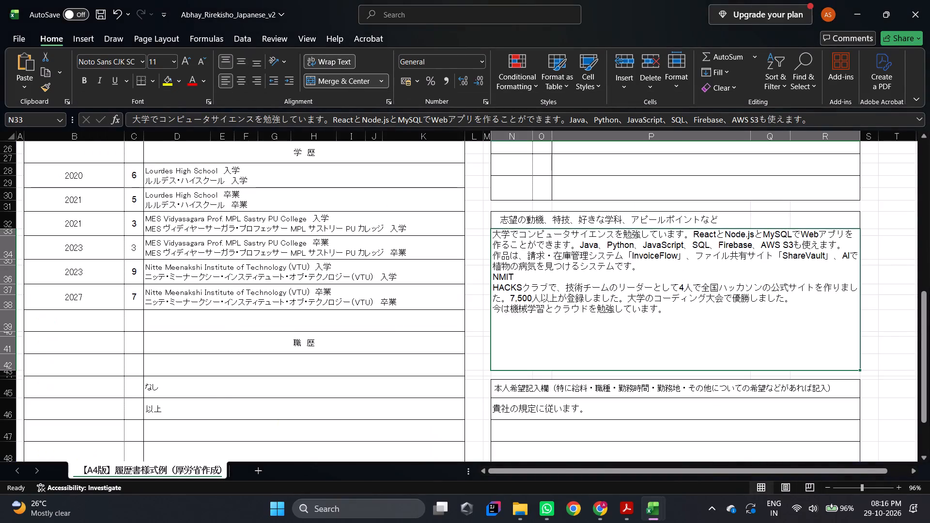
key("alt+Tab")
key("alt+Tab")
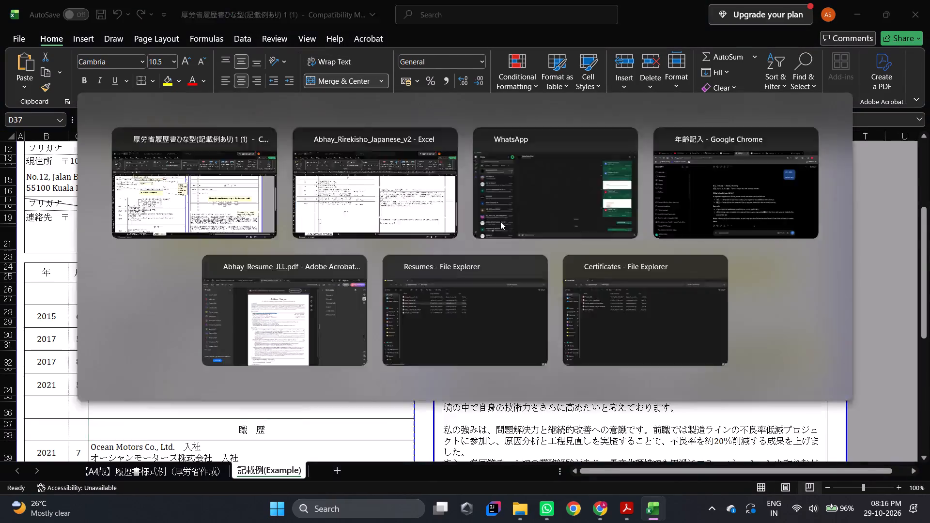
left_click(502, 219)
left_click_drag(502, 219, 697, 220)
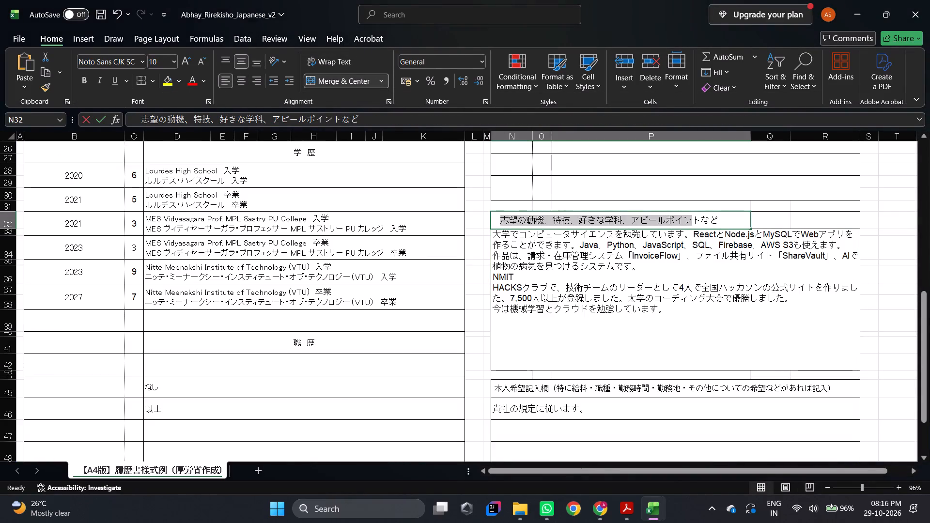
left_click_drag(697, 220, 716, 221)
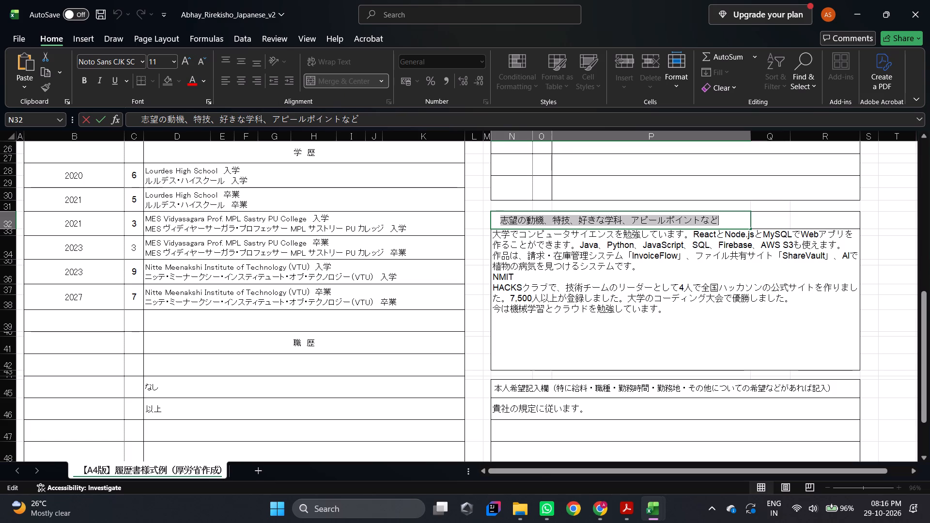
left_click(142, 62)
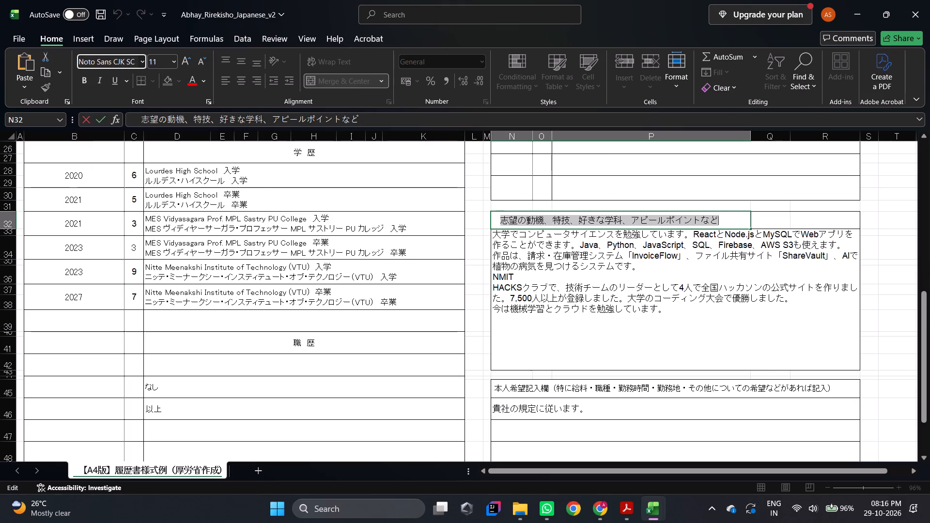
left_click(618, 224)
right_click(619, 221)
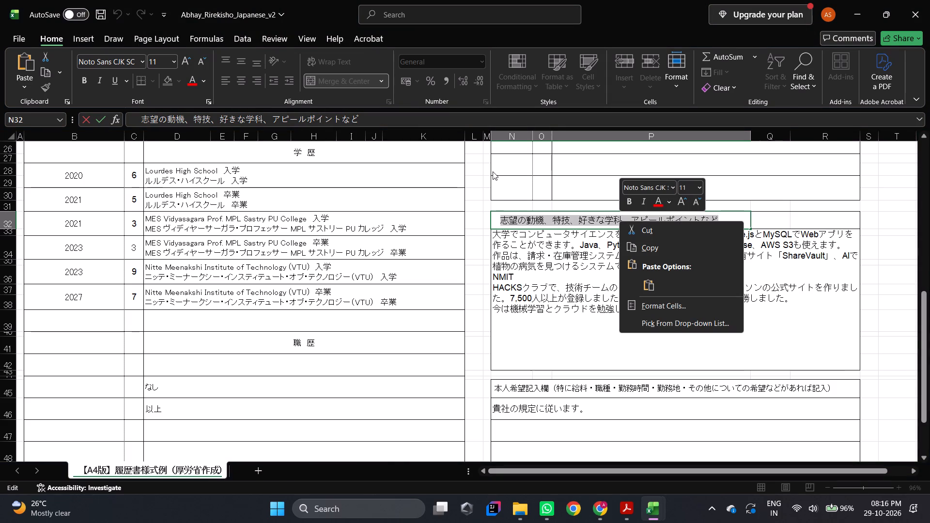
left_click(203, 81)
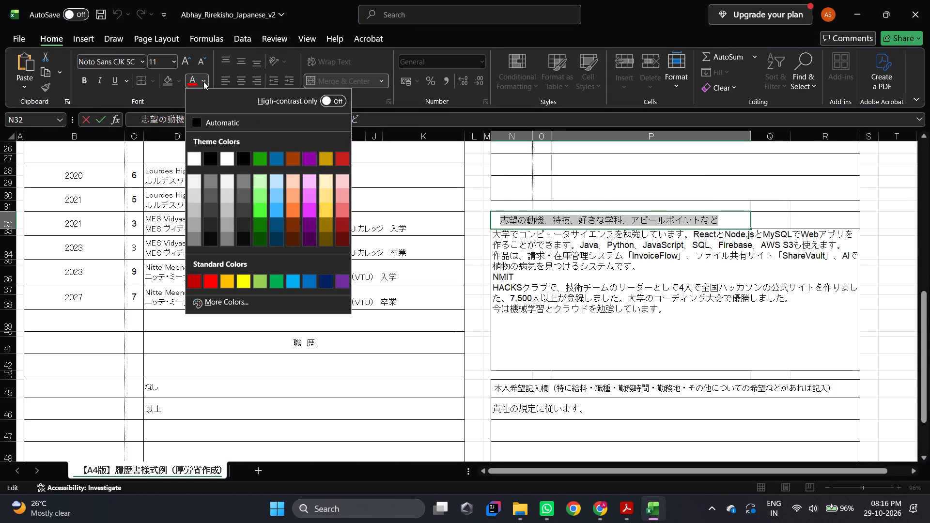
left_click(203, 81)
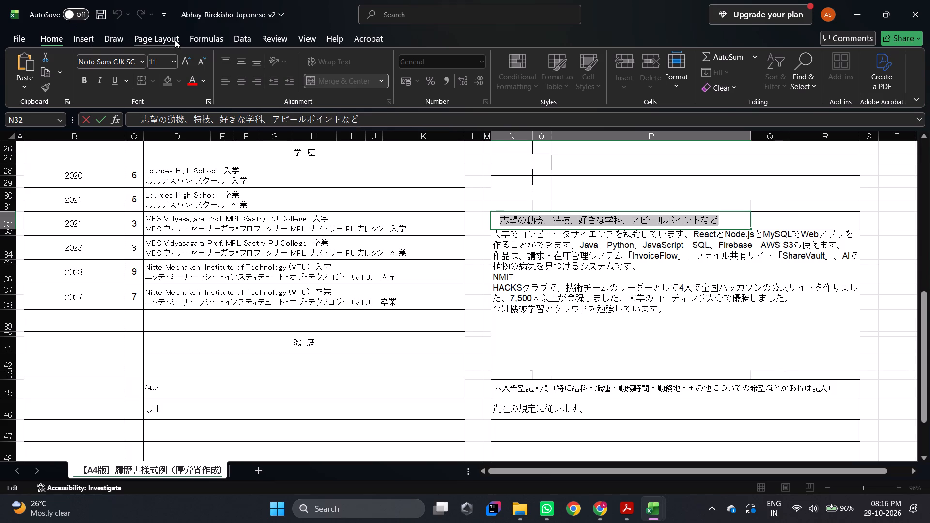
Space out the characters of 志望の動機 in the N32 heading, adding a space after its comma as well.
left_click(506, 223)
key("space")
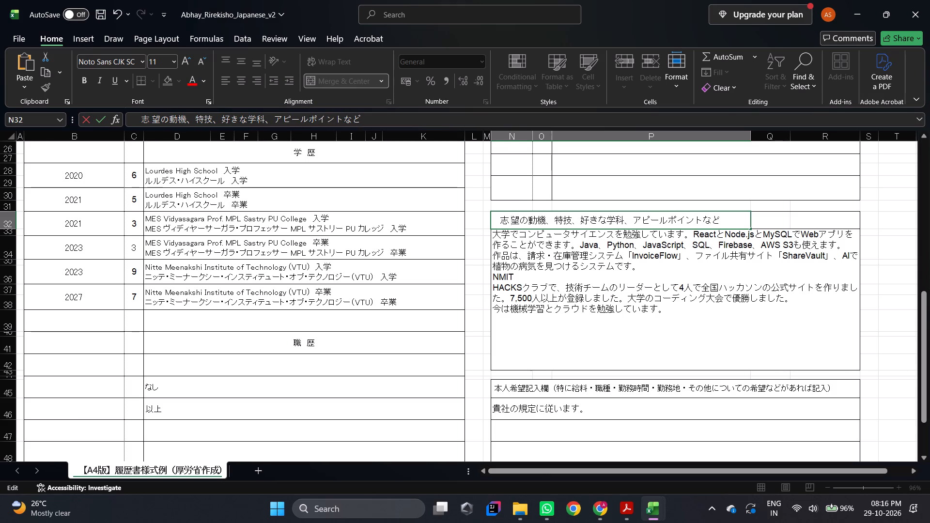
left_click(520, 221)
key("space")
key("space")
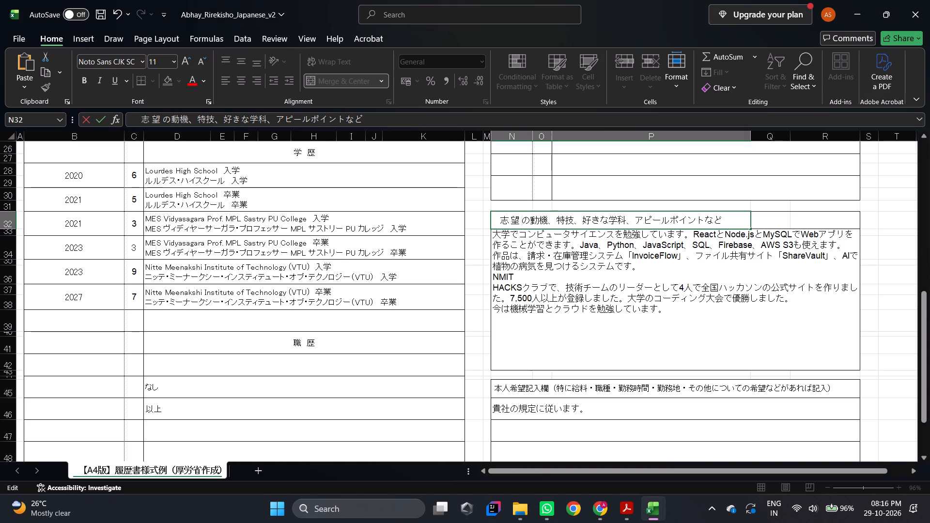
left_click(530, 221)
key("space")
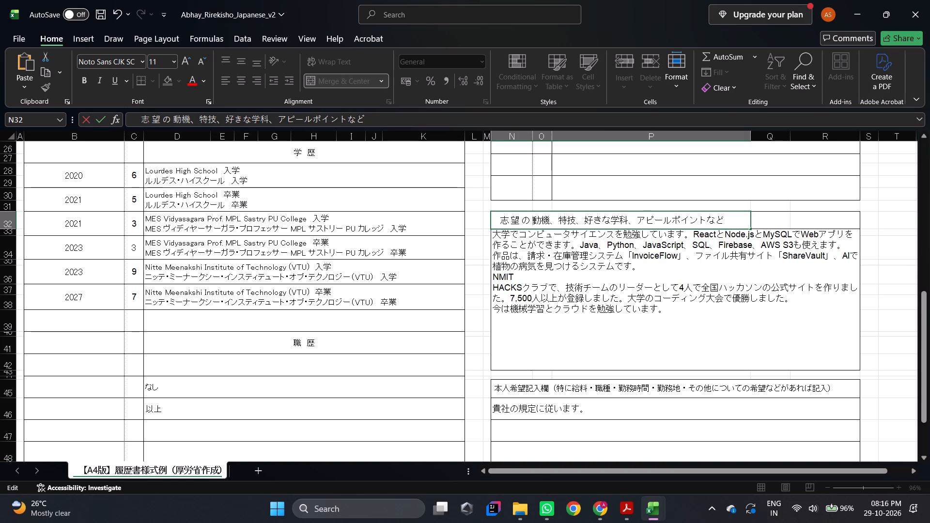
left_click(542, 222)
key("space")
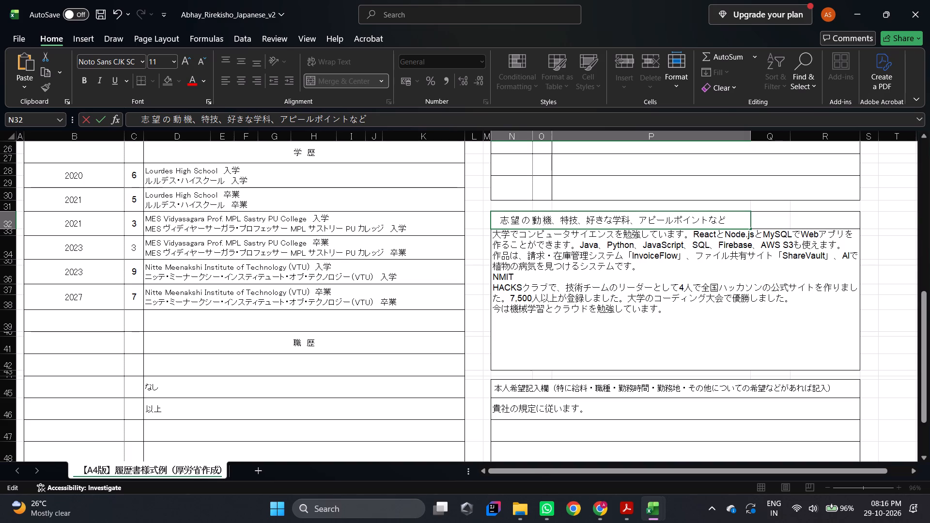
left_click(557, 222)
key("space")
key("space")
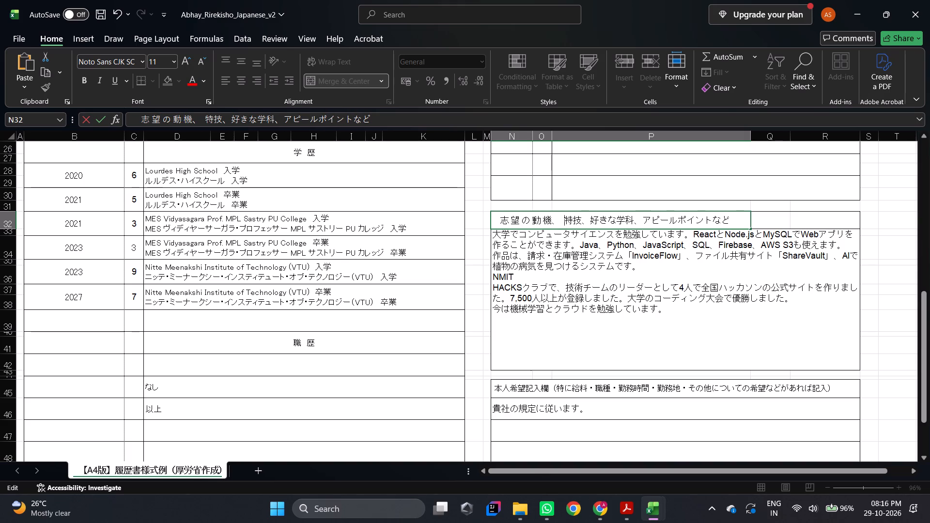
Space out the characters of 特技 and 好きな学科 in the N32 heading, leaving アピールポイントなど as it is.
left_click(573, 221)
key("space")
left_click(600, 220)
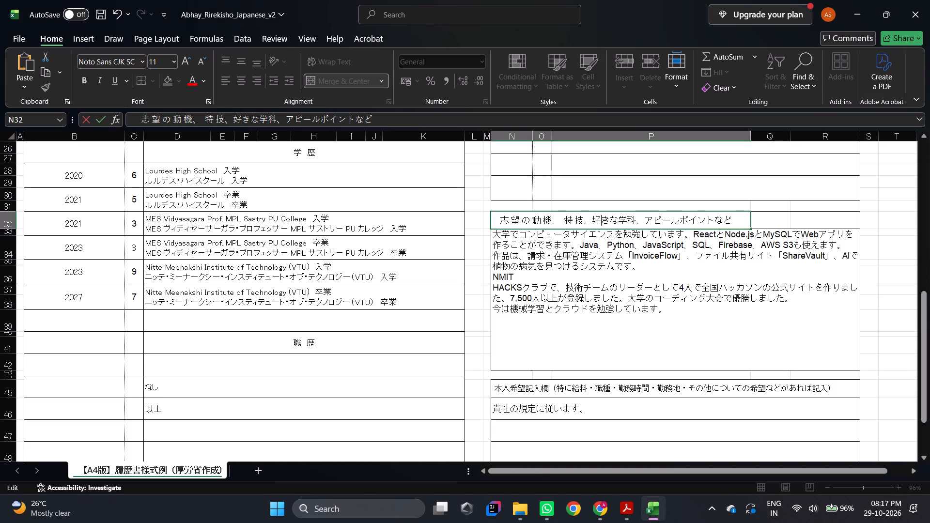
key("space")
key("Right")
key("space")
key("Right")
key("space")
key("Right")
key("space")
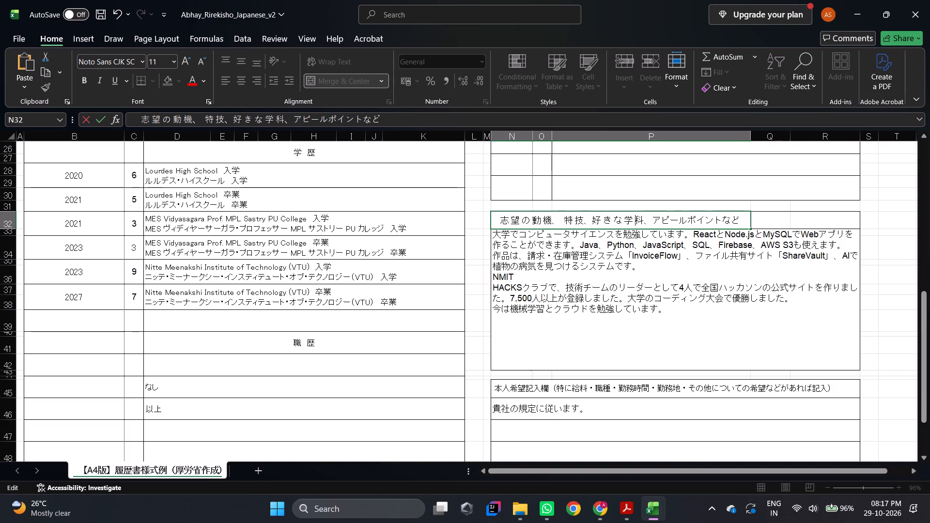
key("Right")
key("Right")
key("Right")
key("Right")
key("Right")
left_click(614, 308)
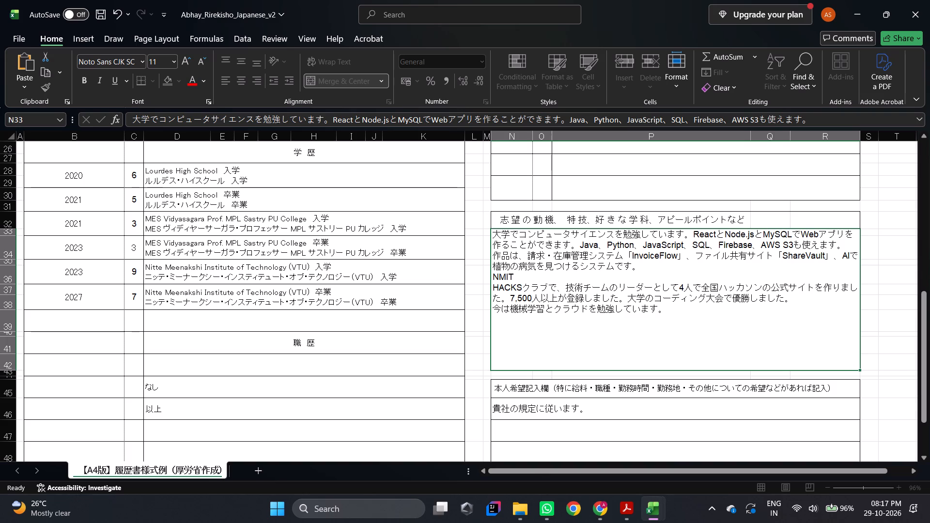
Increase the font size of the 職歴 heading text in D40 to 11.
double_click(315, 343)
left_click_drag(315, 343, 292, 347)
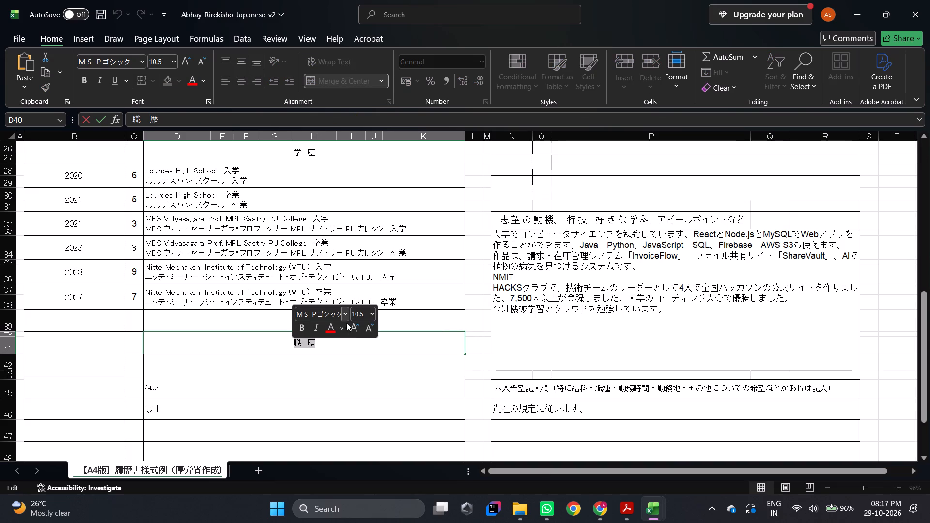
left_click(353, 327)
left_click(404, 371)
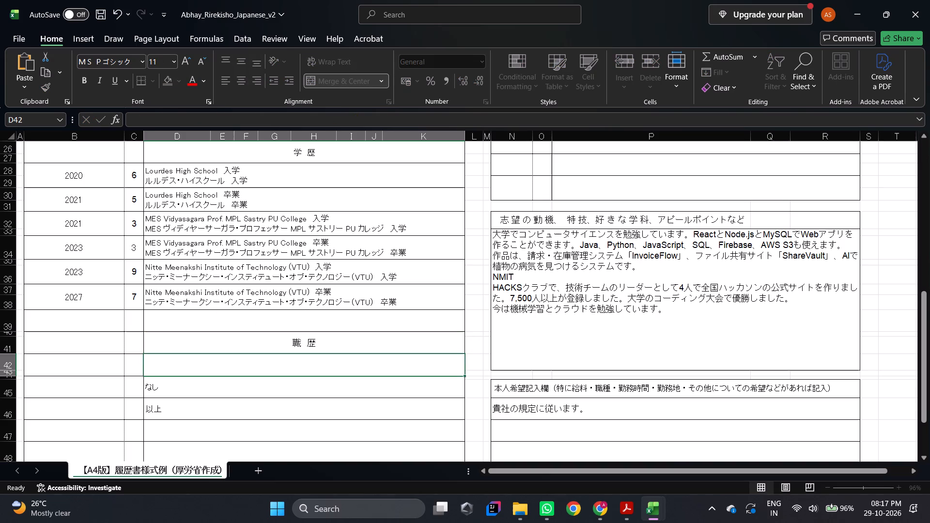
Increase the font size of the 学歴 heading text in D26 to 11.
scroll(646, 354, "up", 1)
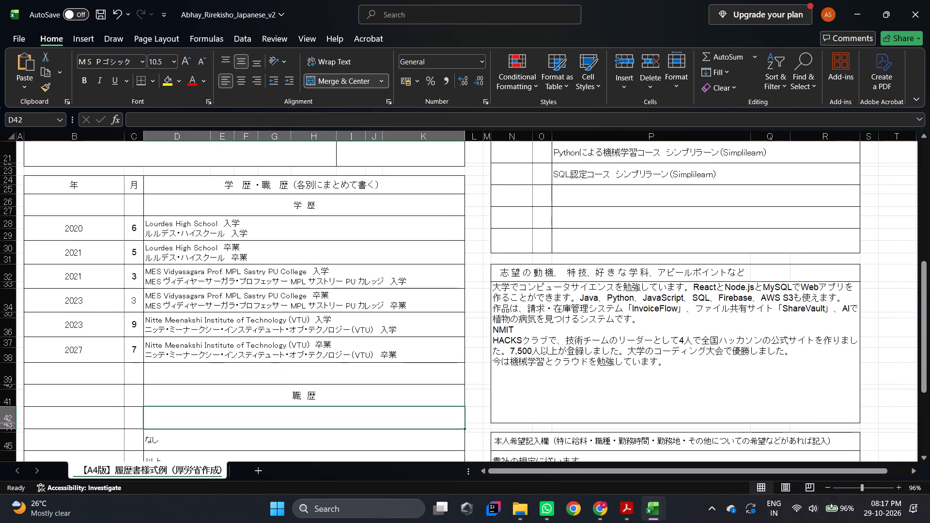
left_click(313, 210)
double_click(313, 210)
left_click_drag(313, 210, 291, 209)
left_click(346, 188)
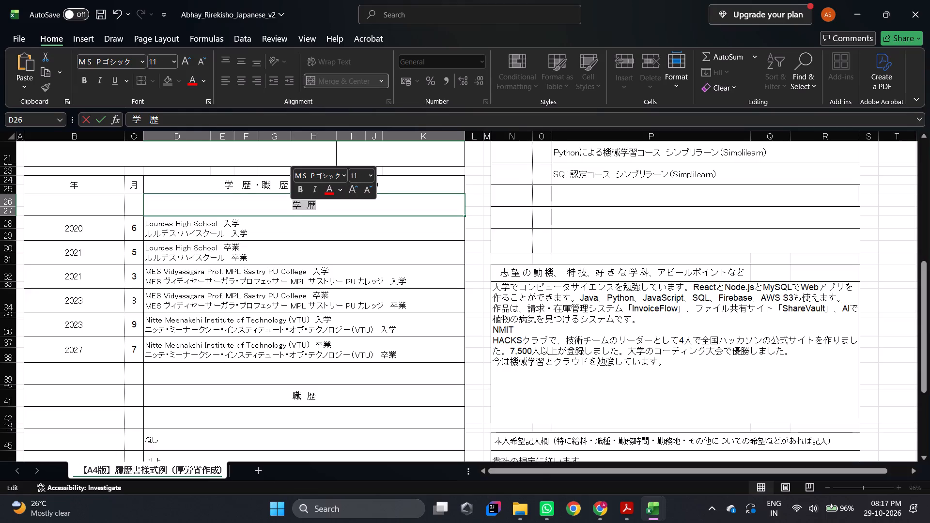
left_click(364, 235)
Compare the upper form, the 学歴・職歴 table and the 免許・資格 section with the 厚労省 example workbook.
scroll(586, 327, "up", 2)
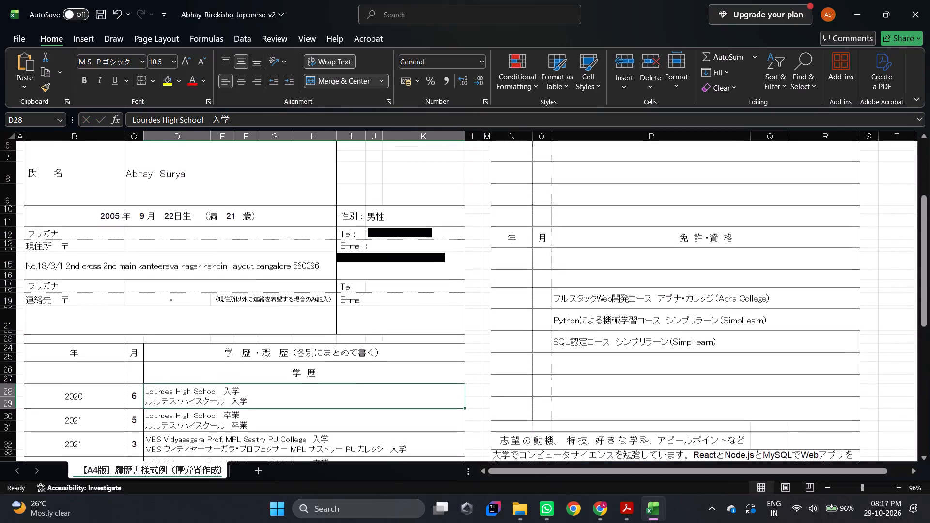
key("alt+Tab")
scroll(586, 327, "up", 1)
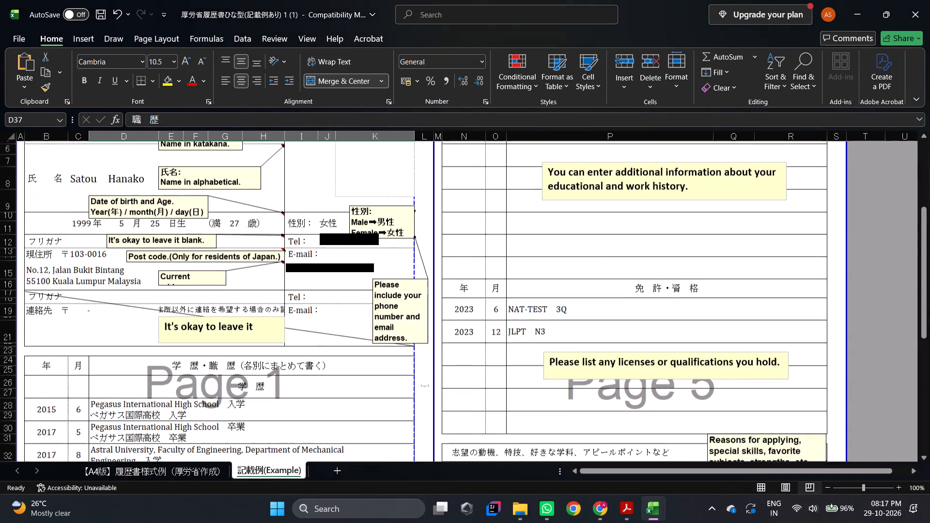
scroll(586, 327, "up", 2)
scroll(586, 327, "down", 2)
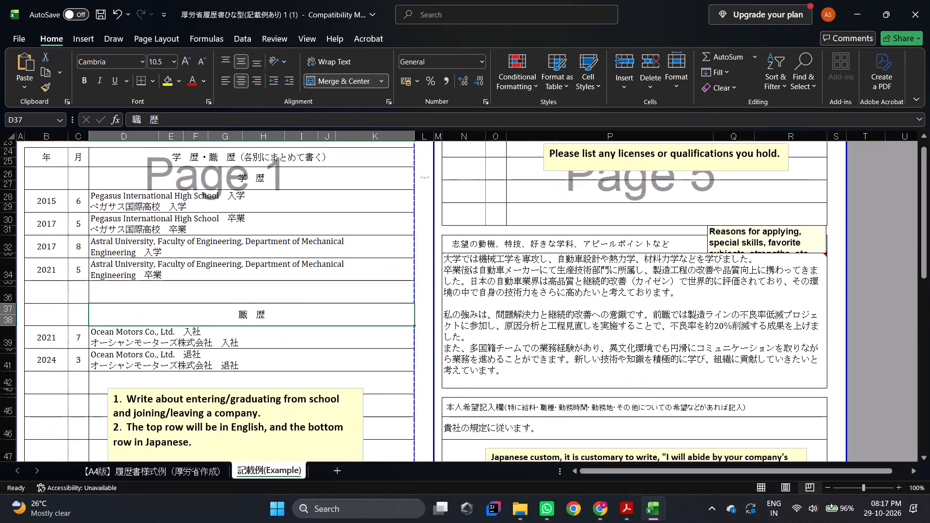
scroll(586, 327, "down", 1)
scroll(586, 327, "up", 1)
scroll(586, 327, "down", 1)
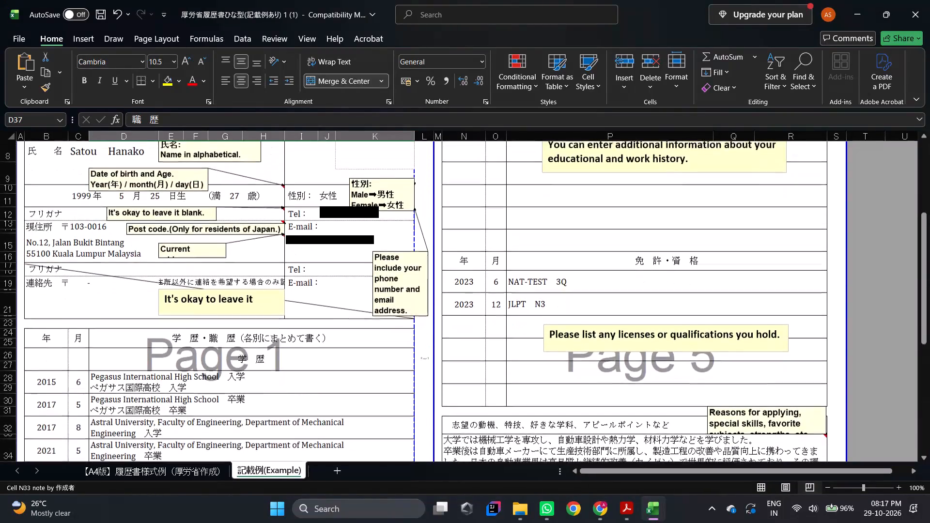
key("alt+Tab")
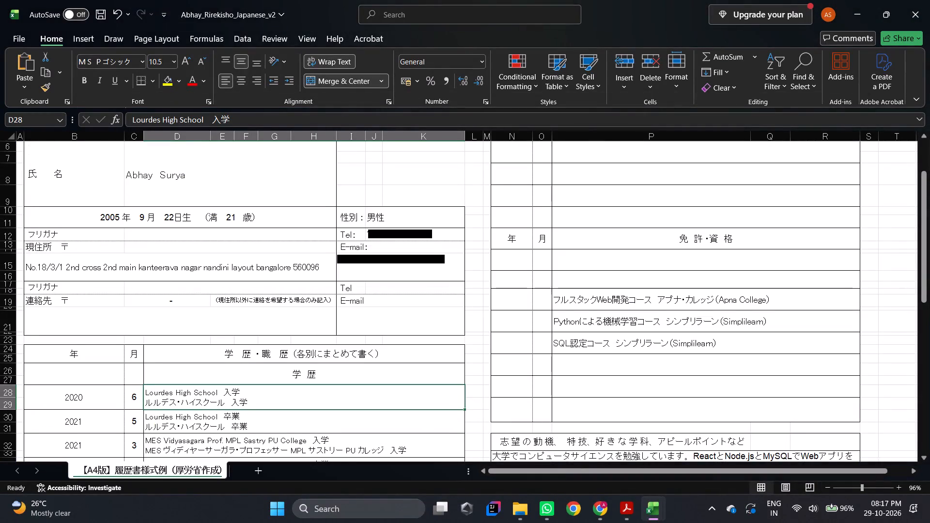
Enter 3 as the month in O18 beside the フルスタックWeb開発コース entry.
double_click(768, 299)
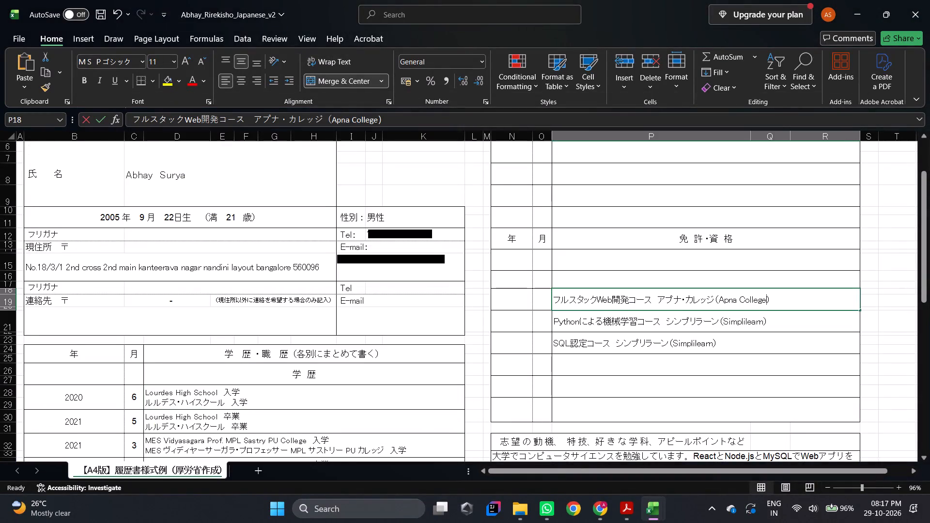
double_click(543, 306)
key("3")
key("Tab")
Clear the フルスタックWeb開発コース entry in P18 and the month beside it in O18.
key("r")
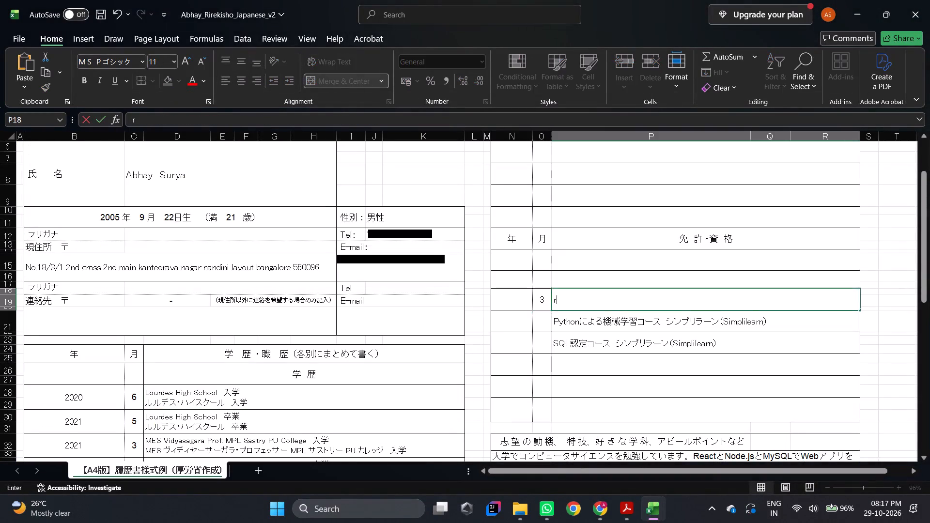
key("BackSpace")
key("BackSpace")
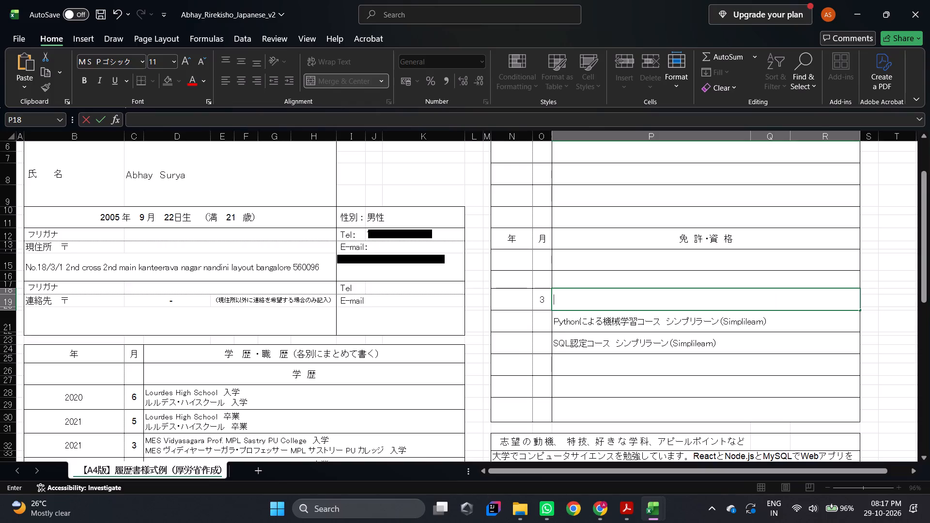
double_click(543, 306)
key("BackSpace")
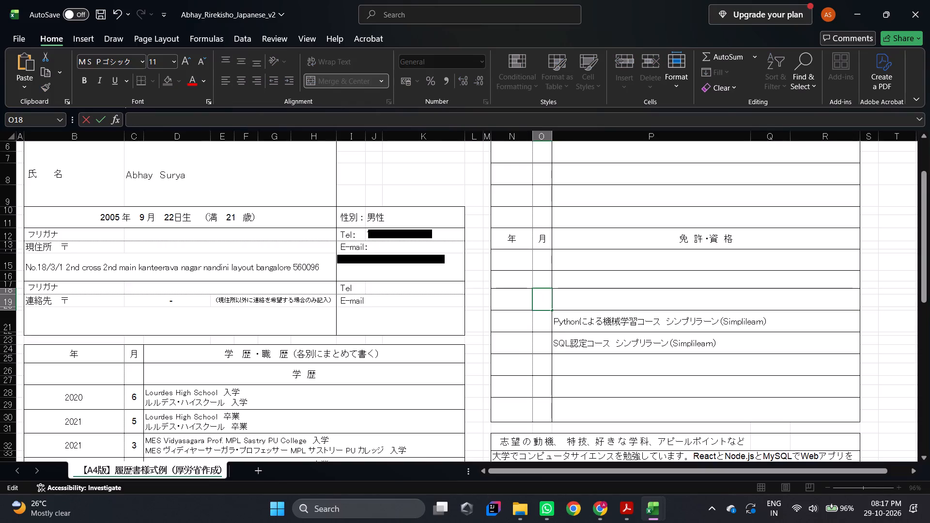
Make row 16, the second empty line of the 免許・資格 section, slightly taller.
left_click(591, 277)
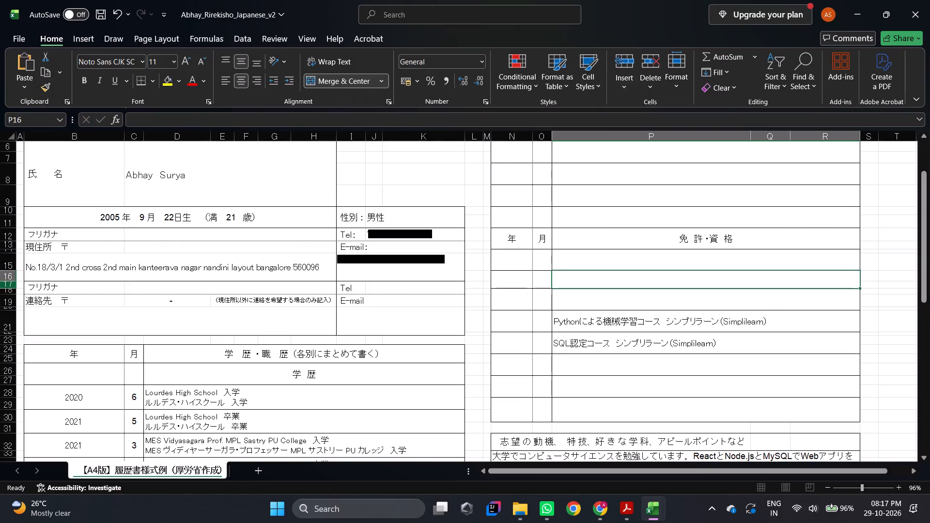
left_click_drag(9, 281, 9, 287)
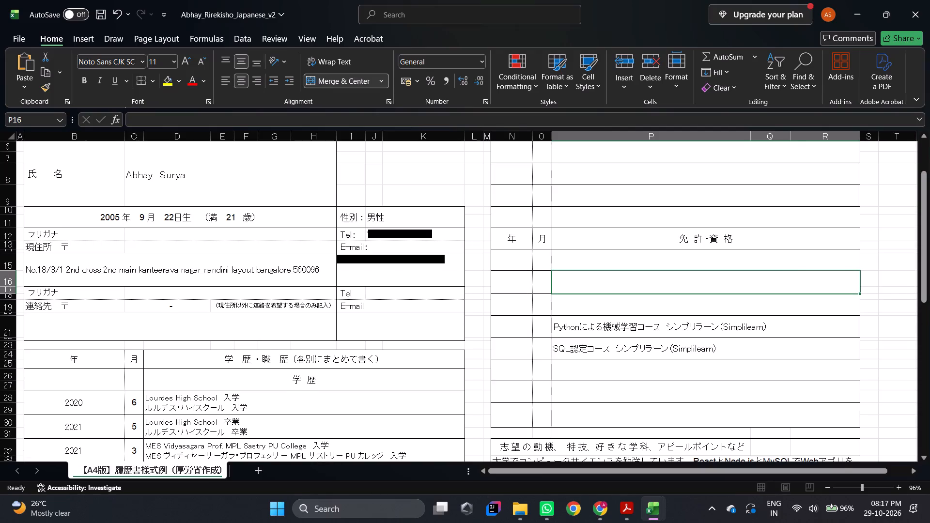
Open the Infosys Machine Learning Foundation certificate from the Certificates folder, check its title and date, and close only that document.
left_click(604, 308)
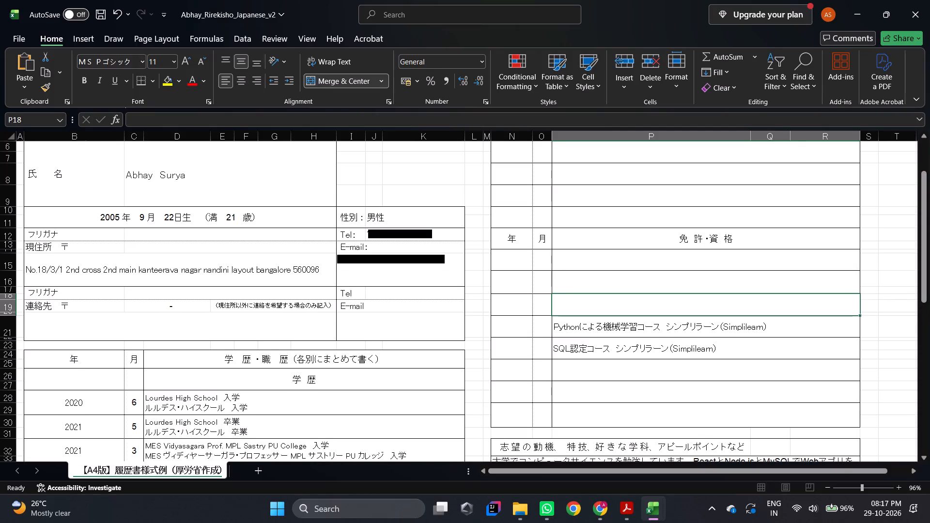
scroll(905, 296, "down", 2)
scroll(905, 296, "up", 4)
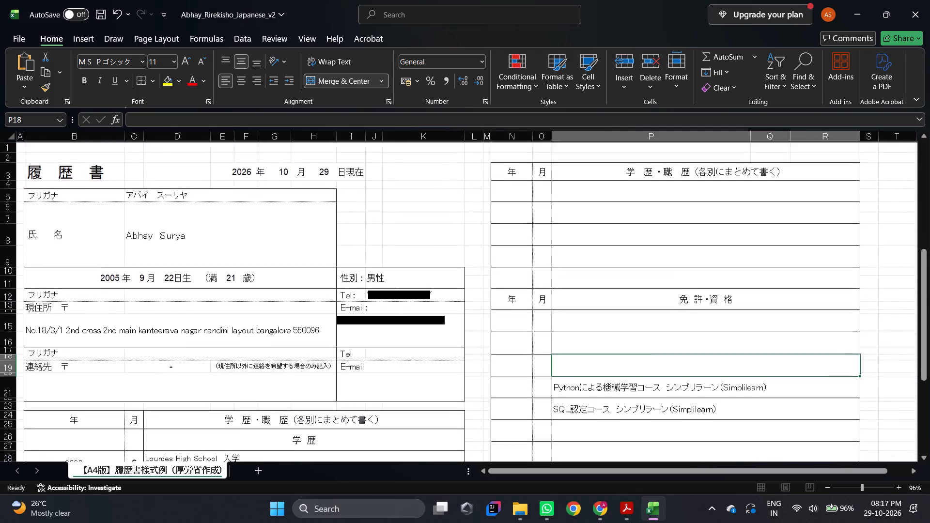
scroll(905, 296, "down", 1)
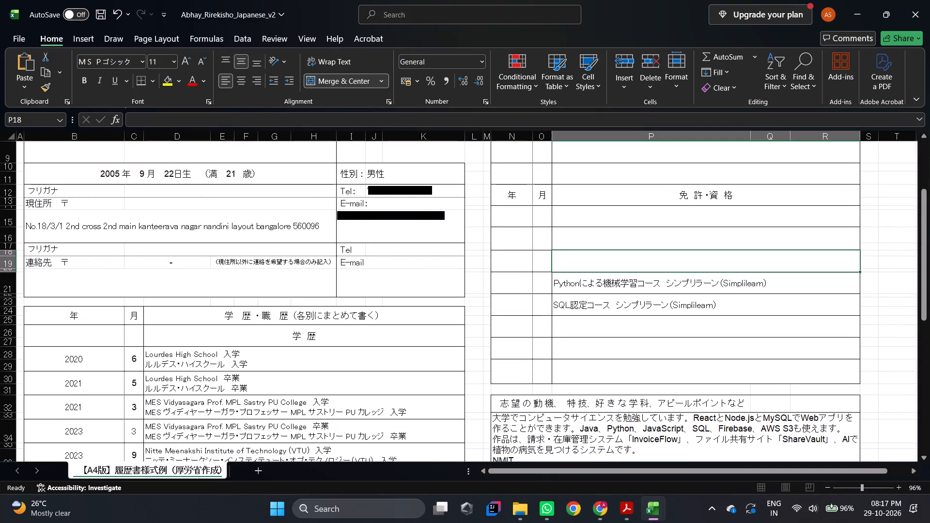
key("alt+Tab")
key("alt+Tab")
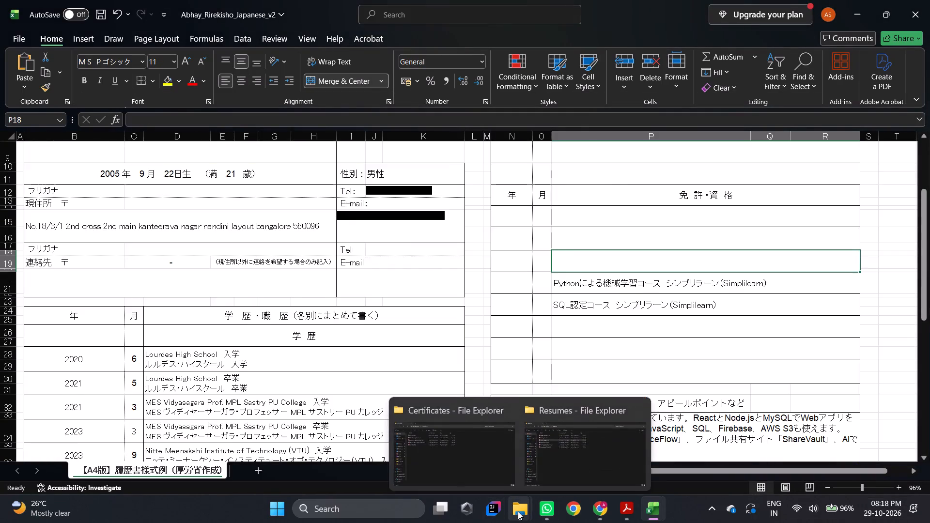
left_click(466, 453)
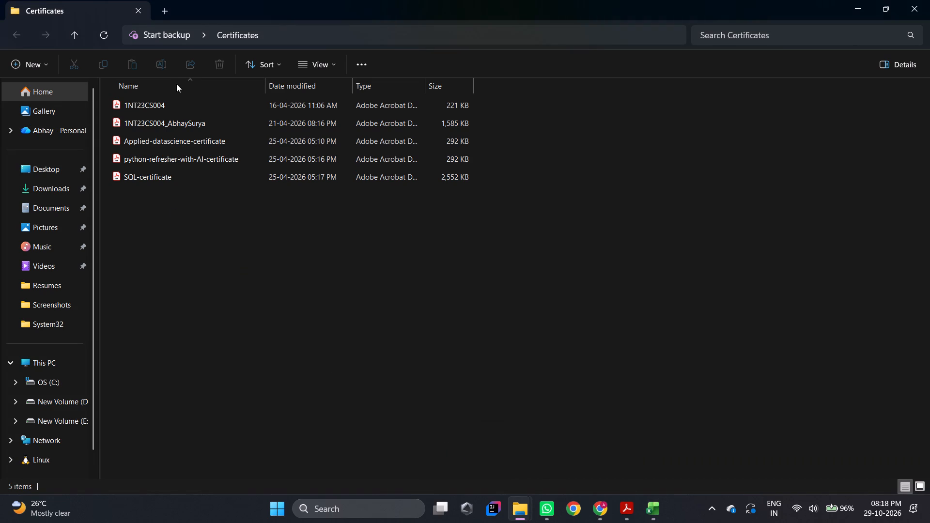
double_click(177, 106)
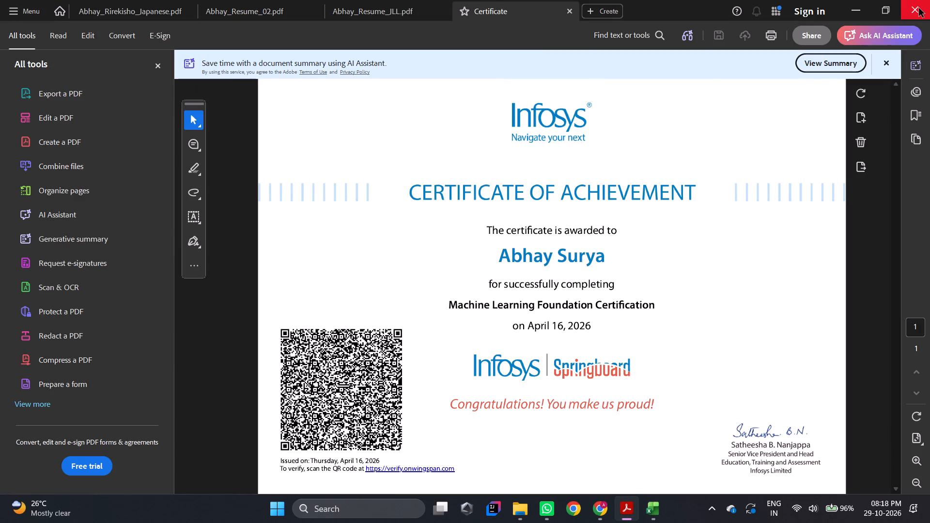
left_click(919, 8)
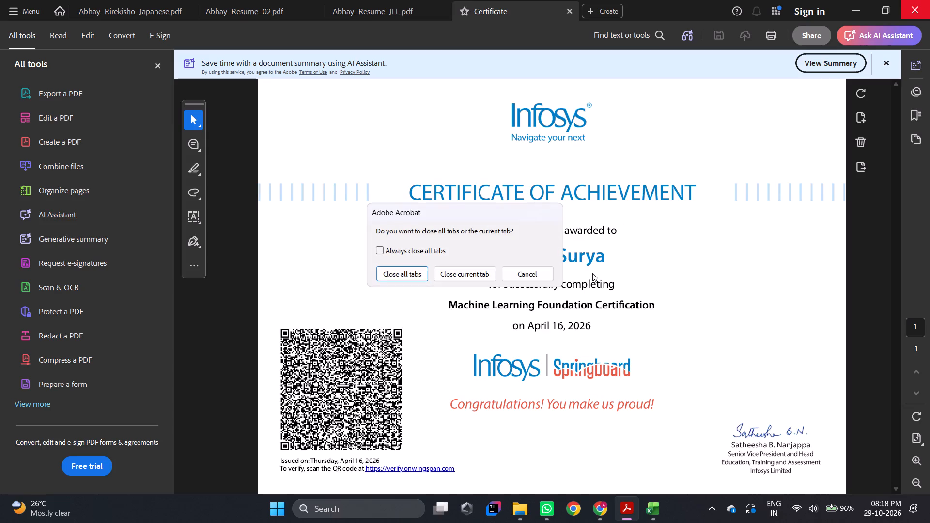
left_click(461, 276)
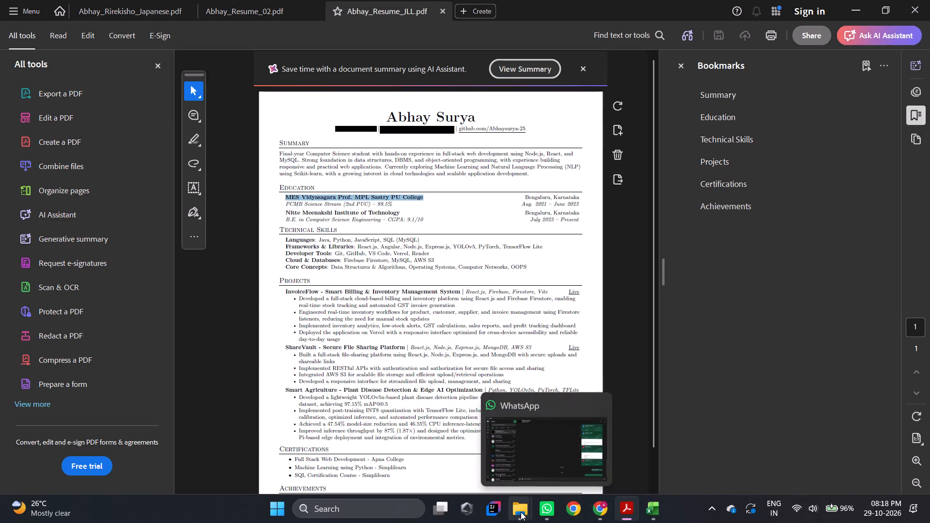
Open Applied-datascience-certificate from the Certificates folder, check its course title and date, and close it.
left_click(488, 440)
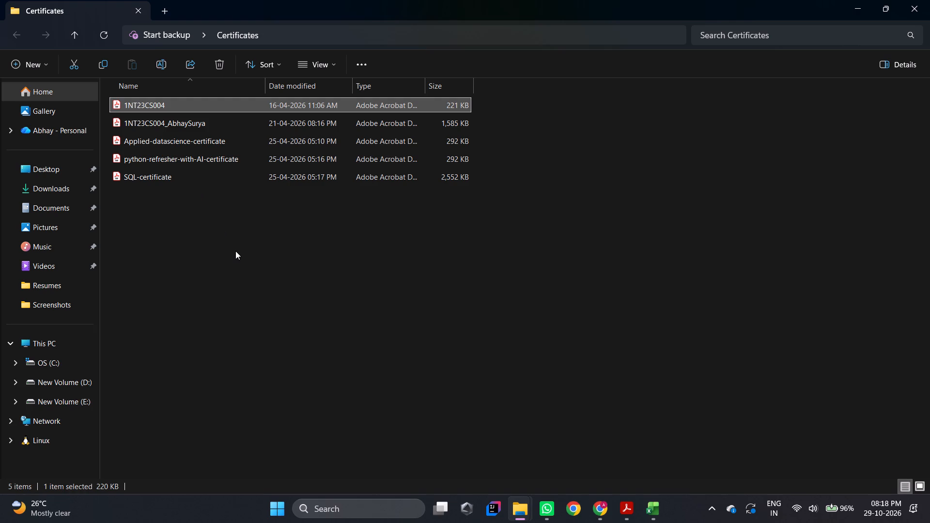
double_click(211, 138)
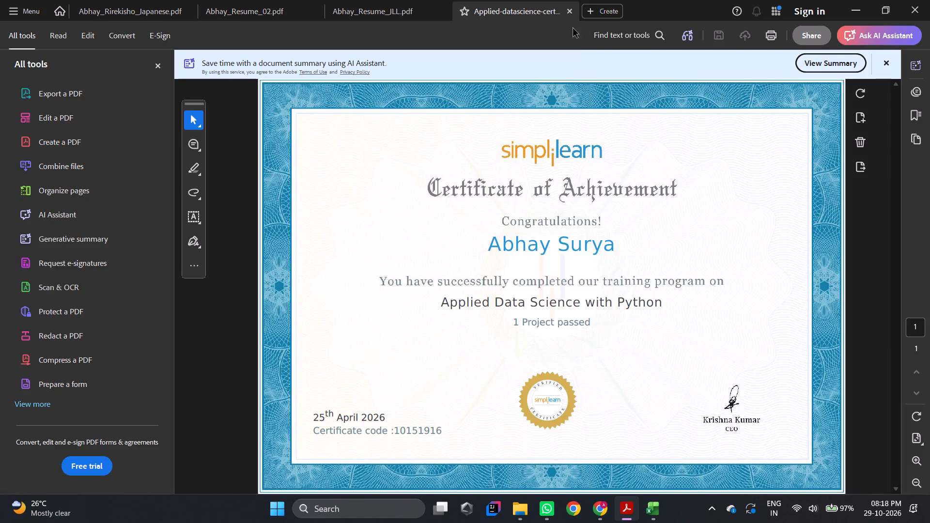
left_click(570, 14)
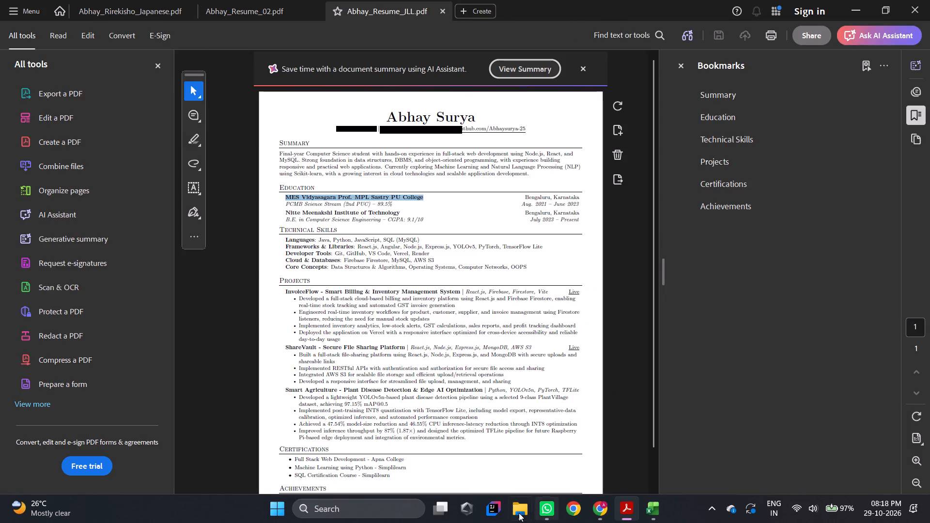
Open SQL-certificate from the Certificates folder to check its course title and date.
left_click(462, 471)
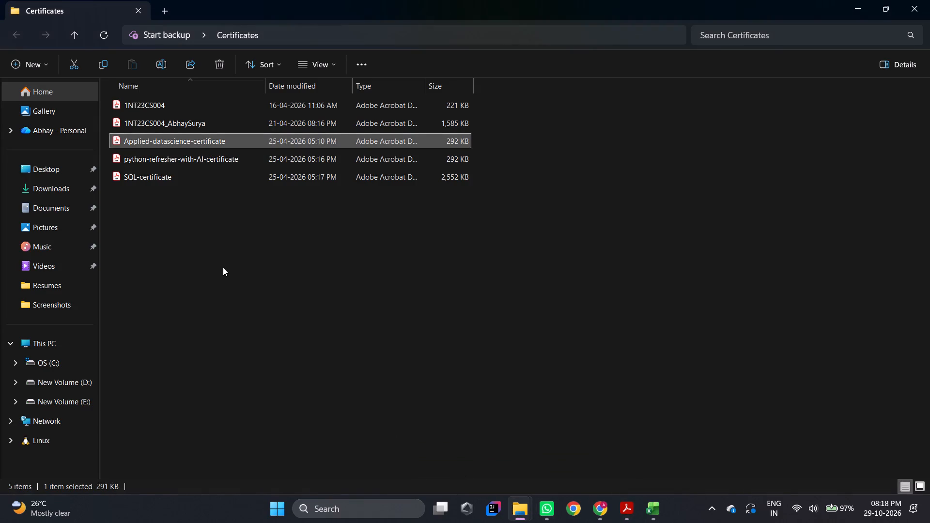
double_click(158, 180)
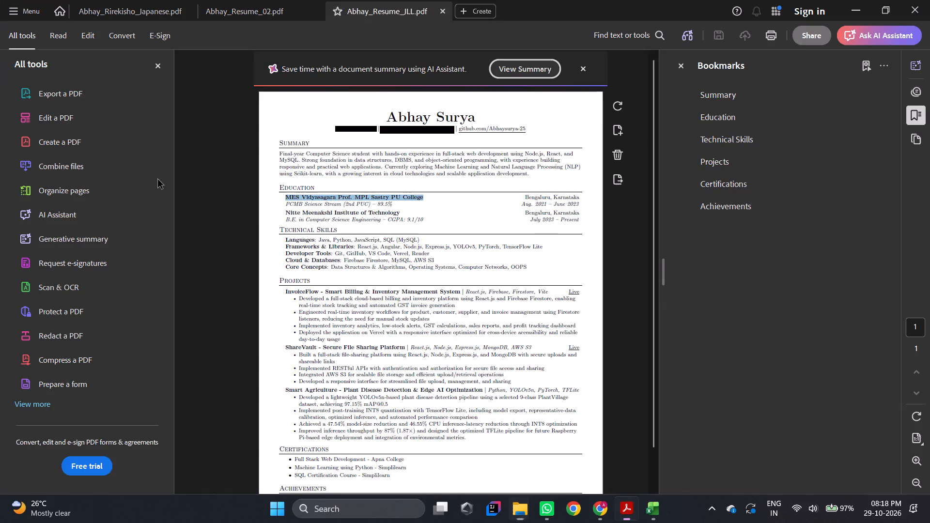
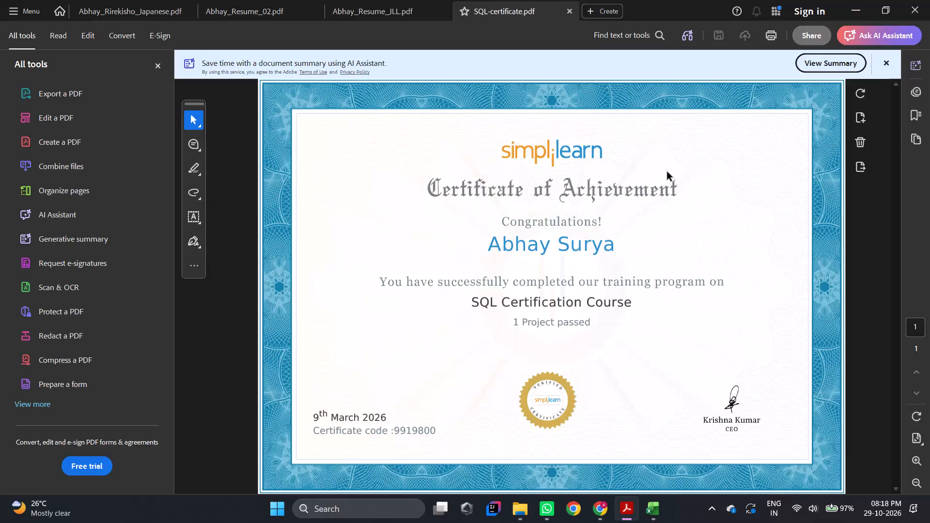
Close the SQL-certificate document, leaving the other PDFs open.
left_click(573, 12)
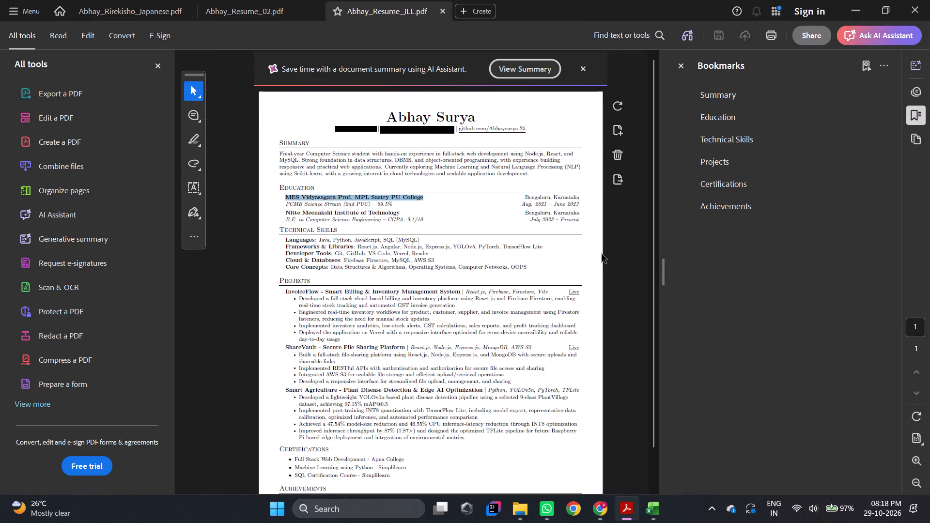
Open the NPTEL Introduction to Psychology certificate from the Certificates folder, check its course title and date, and close only that document.
key("alt+Tab")
key("alt+Tab")
key("alt+Tab")
key("alt+Tab")
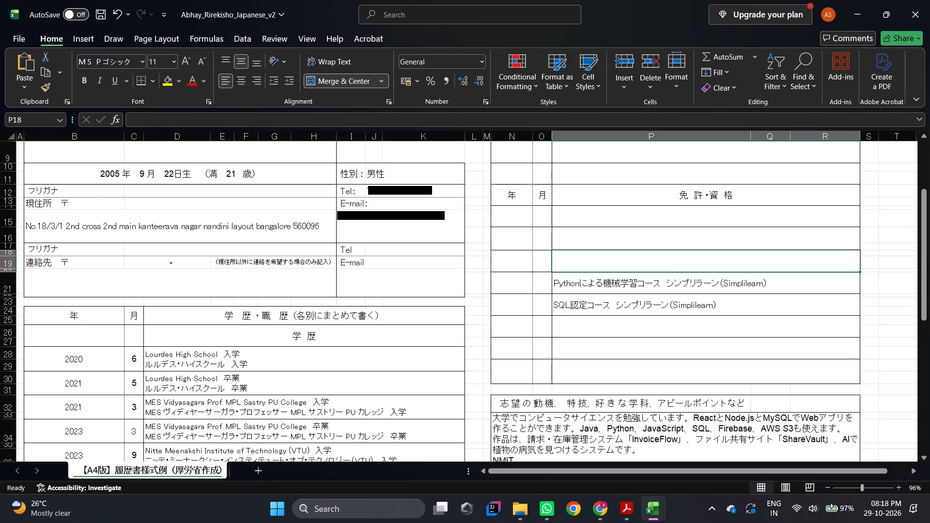
key("alt+Tab")
key("alt+Tab")
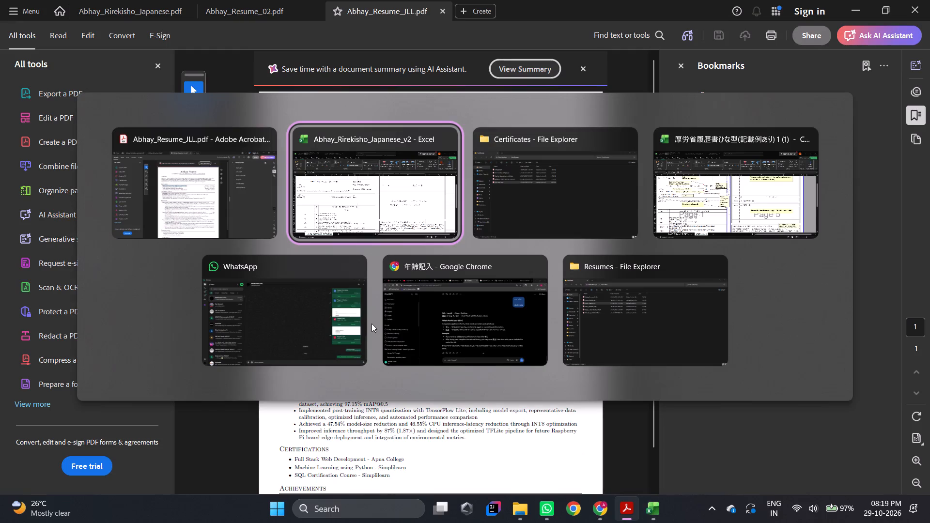
key("alt+Tab")
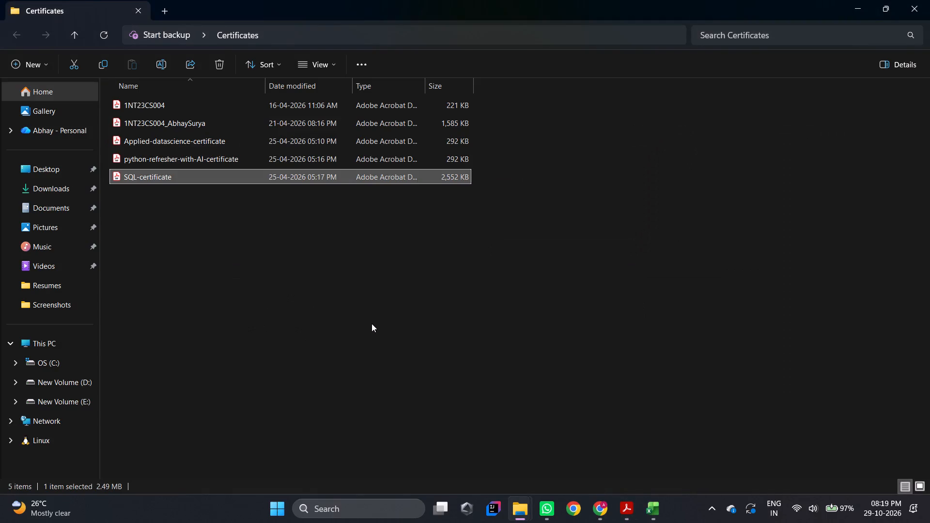
double_click(173, 123)
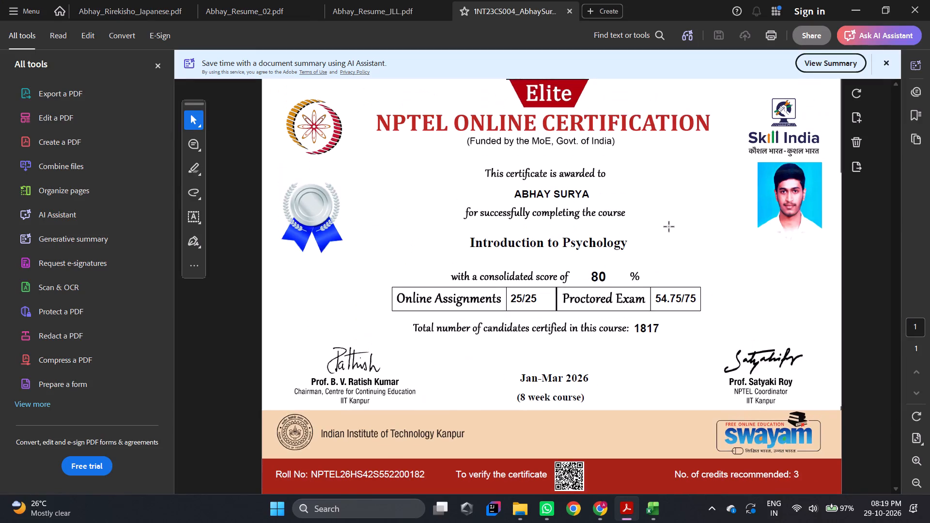
left_click(569, 12)
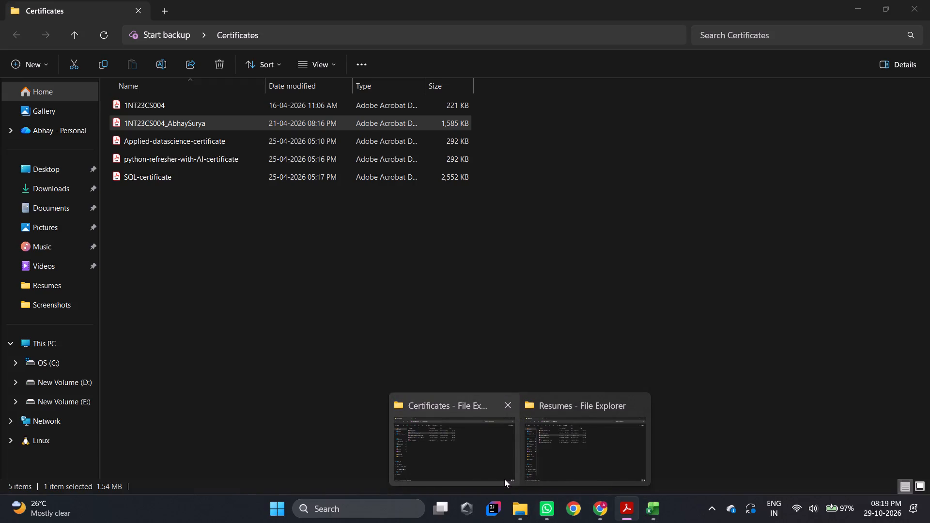
Open the JLL resume from the Resumes folder and review its Certifications and Achievements sections.
left_click(564, 425)
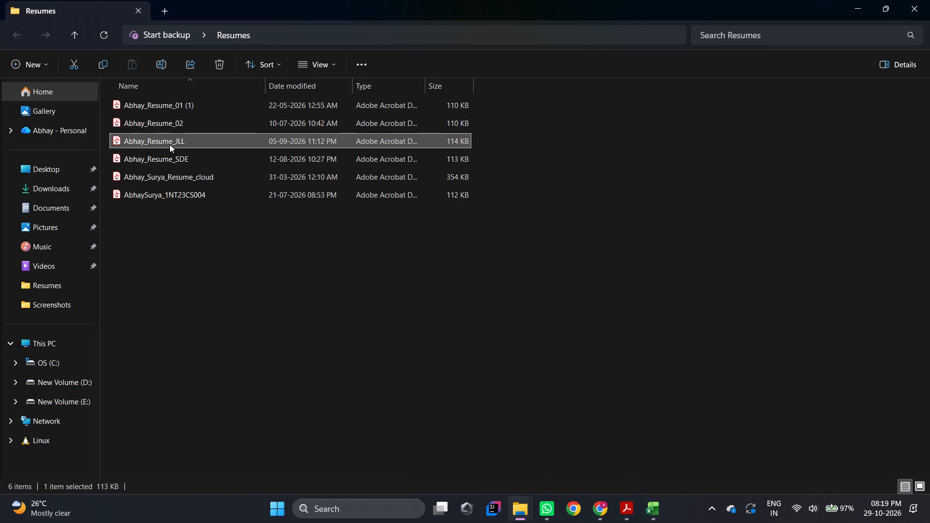
double_click(169, 144)
scroll(380, 349, "down", 1)
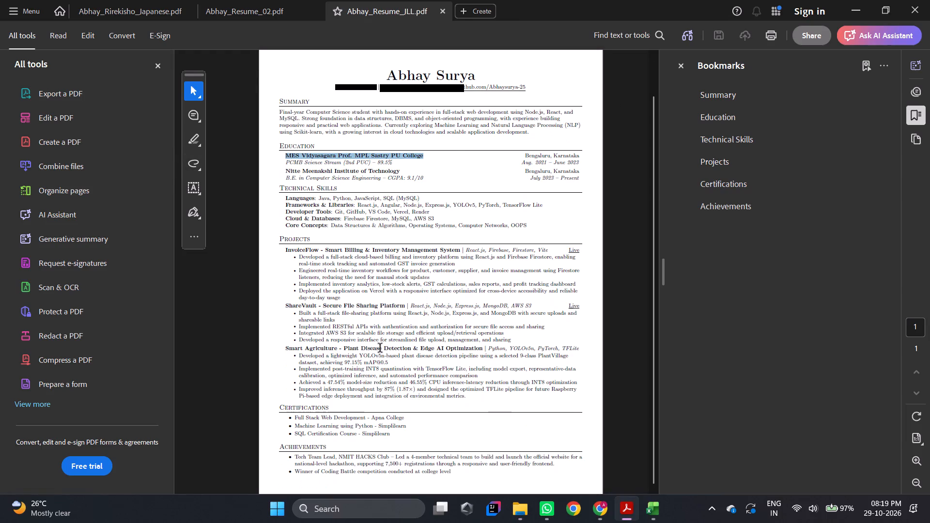
scroll(380, 349, "down", 1)
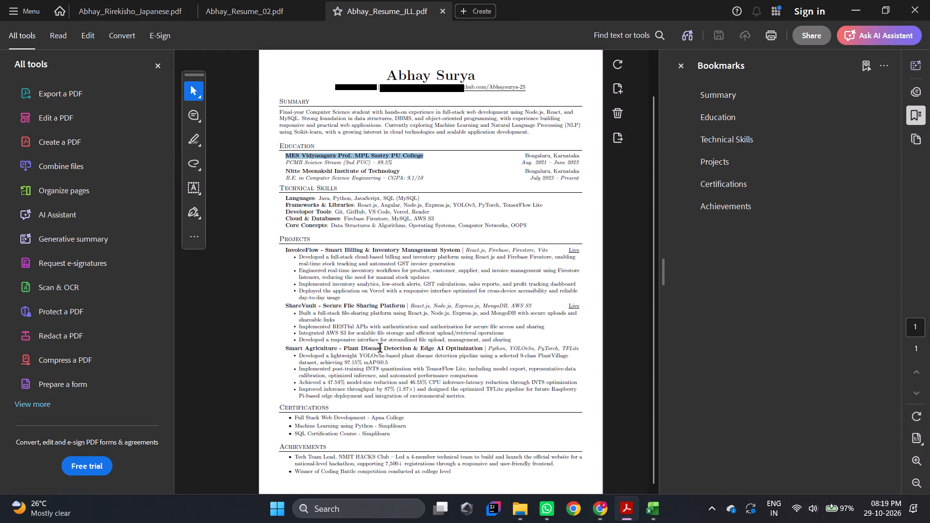
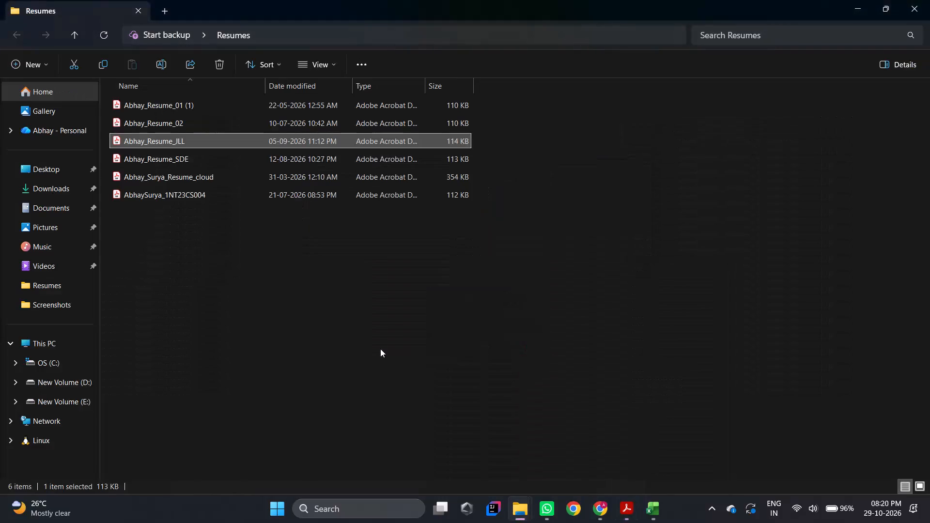
Switch back to the Abhay_Rirekisho_Japanese_v2 workbook in Excel.
key("alt+Tab")
key("alt+Tab")
key("alt+Tab")
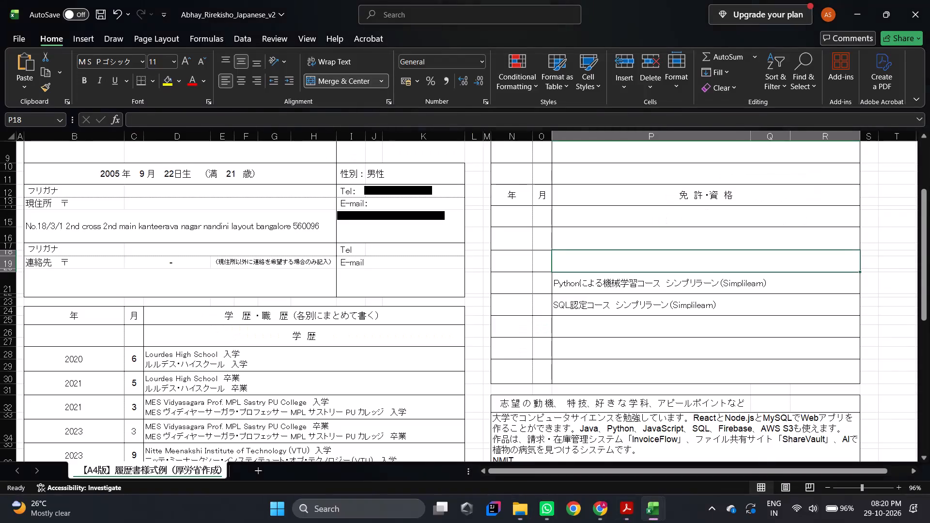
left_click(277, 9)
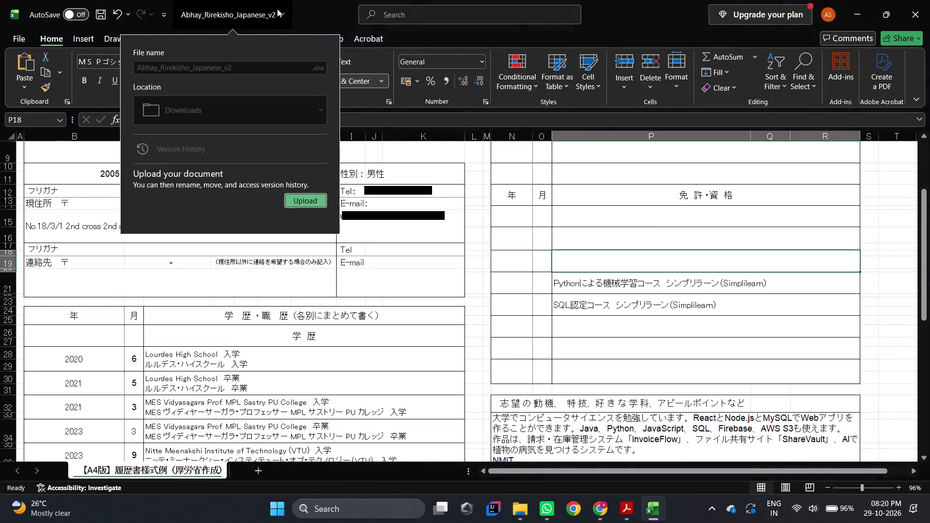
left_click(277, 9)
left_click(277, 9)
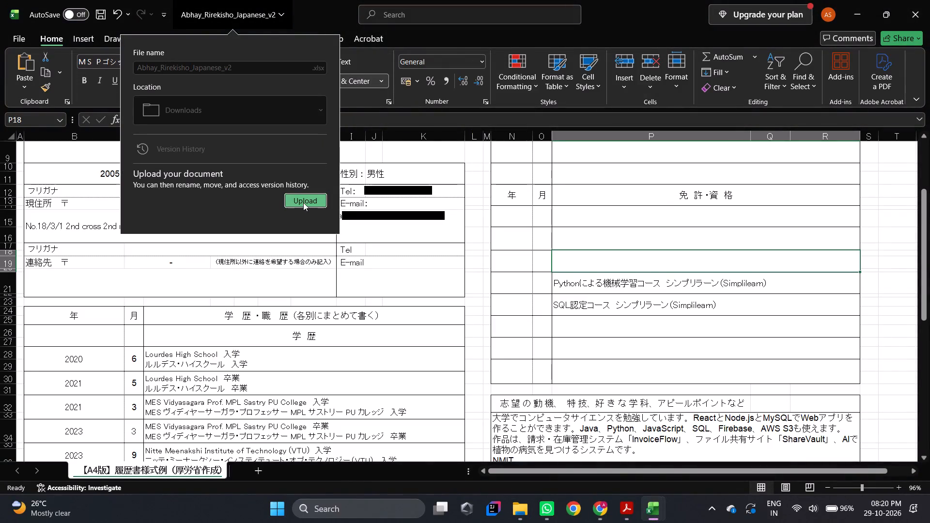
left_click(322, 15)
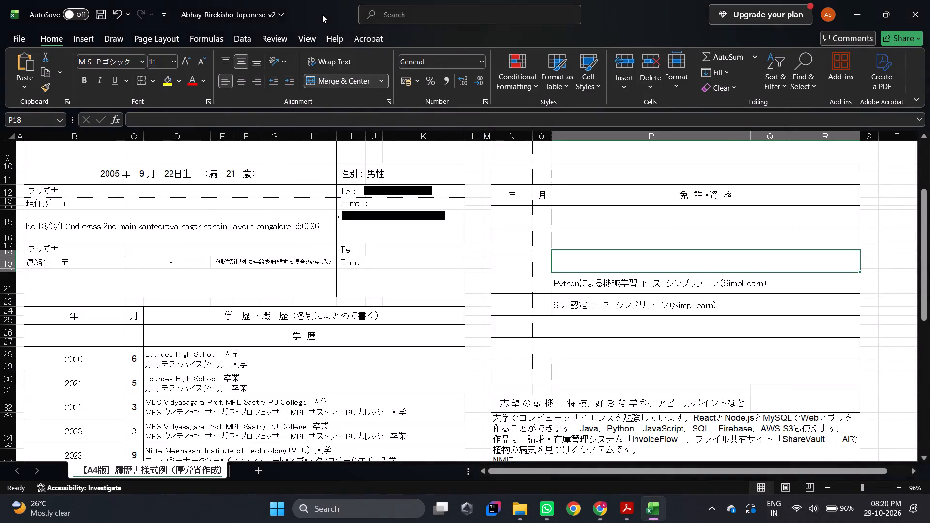
Save the Japanese v2 rirekisho workbook under its existing name.
key("ctrl+s")
key("ctrl+s")
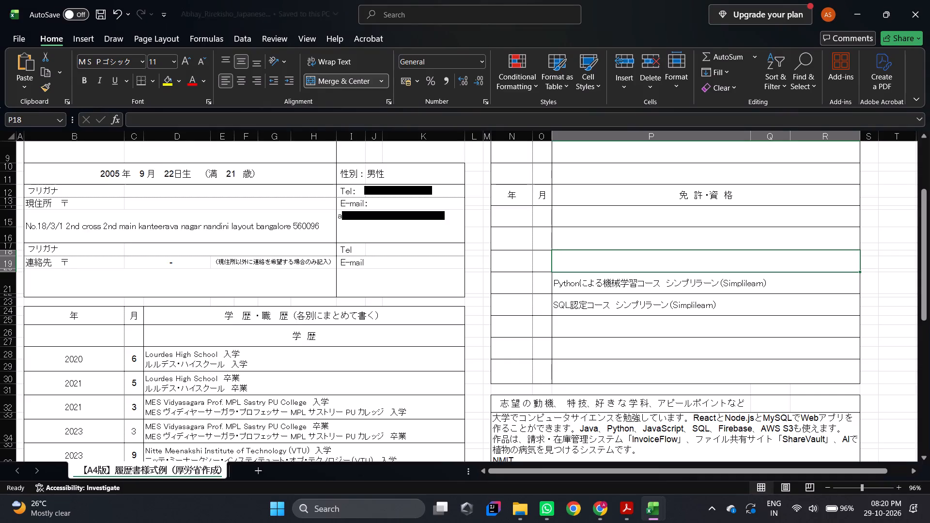
Review the whole rirekisho, from the personal details and 学歴・職歴 to the 免許・資格, 志望の動機 and 本人希望記入欄 sections.
scroll(319, 370, "down", 1)
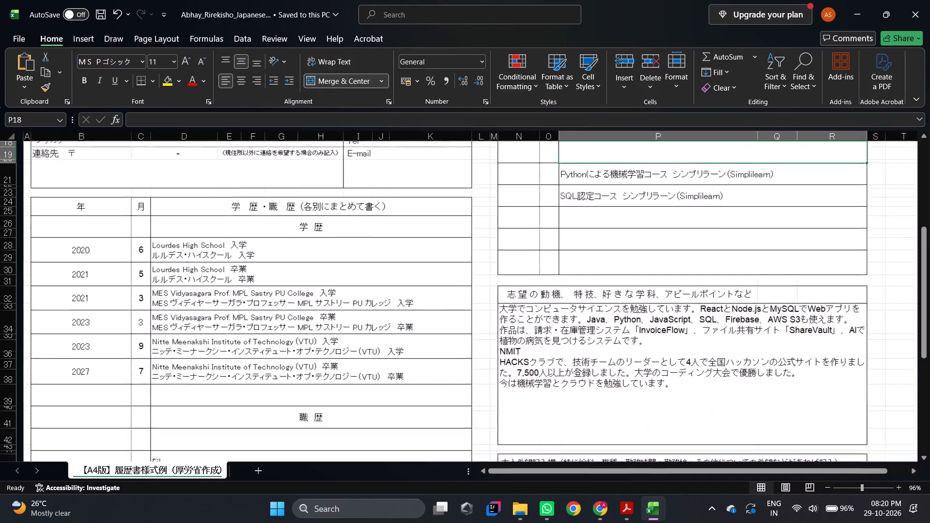
scroll(319, 370, "down", 2)
scroll(319, 370, "up", 2)
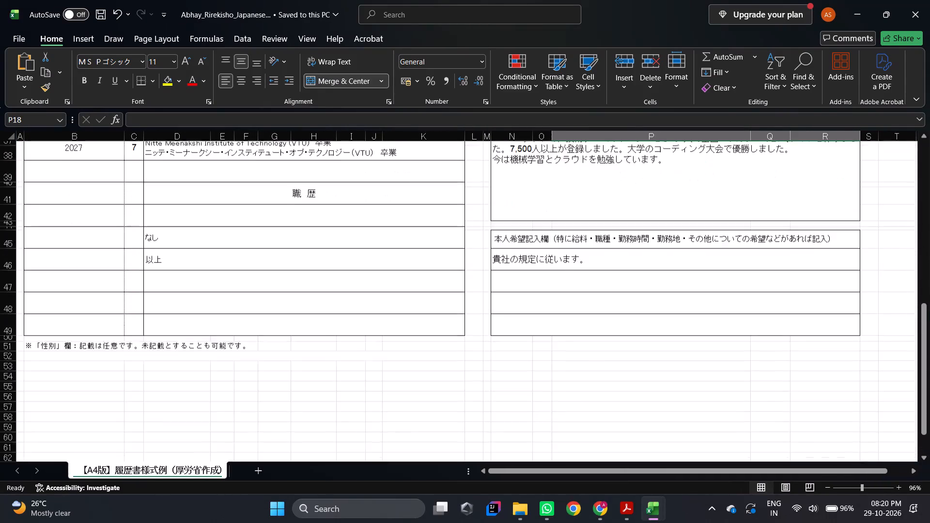
scroll(319, 370, "up", 2)
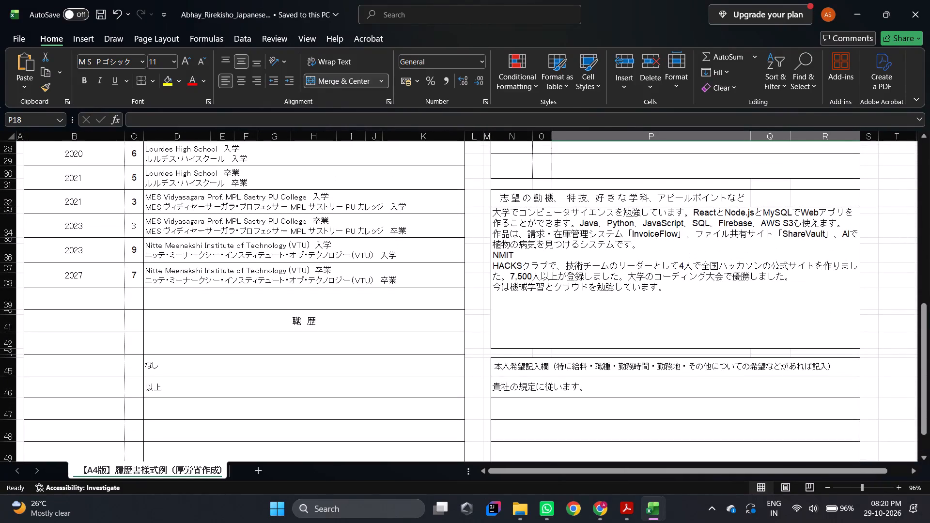
scroll(319, 370, "down", 2)
scroll(319, 370, "up", 3)
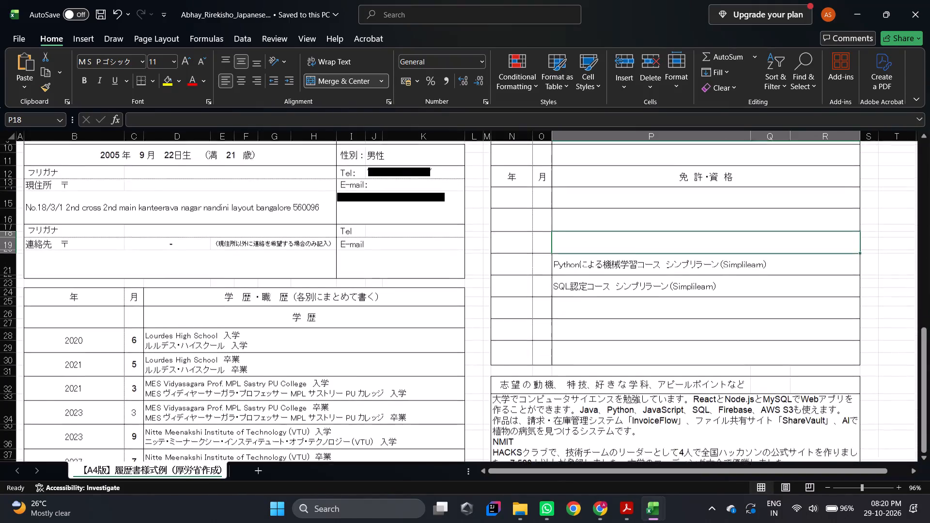
scroll(319, 370, "up", 1)
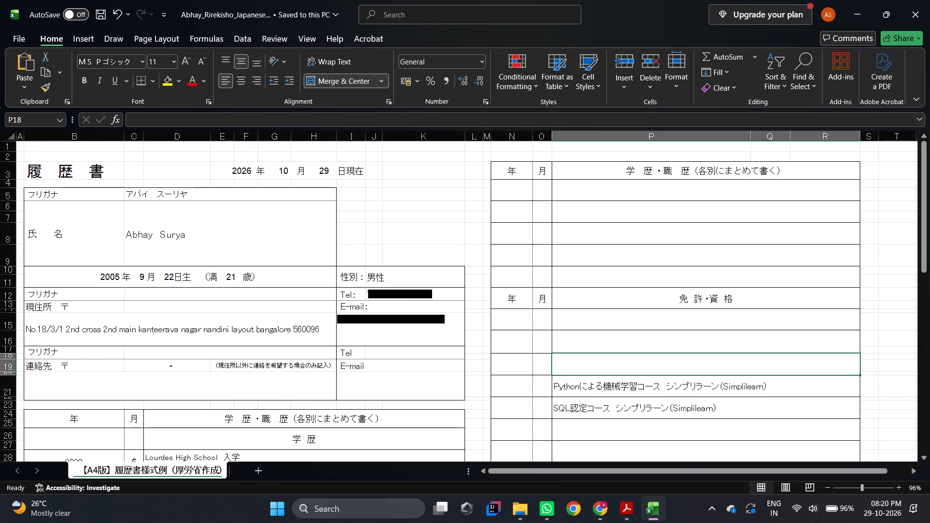
scroll(279, 329, "down", 3)
scroll(279, 329, "up", 2)
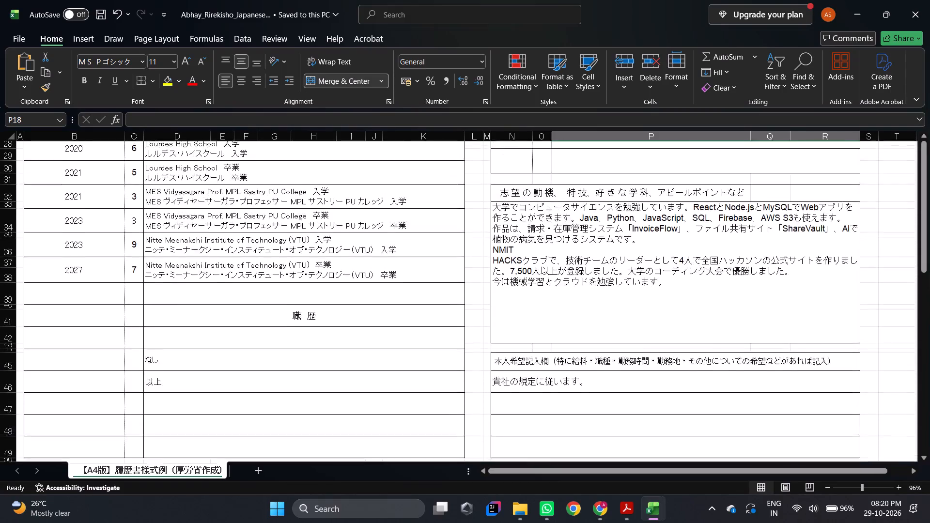
scroll(279, 329, "up", 2)
scroll(279, 329, "down", 1)
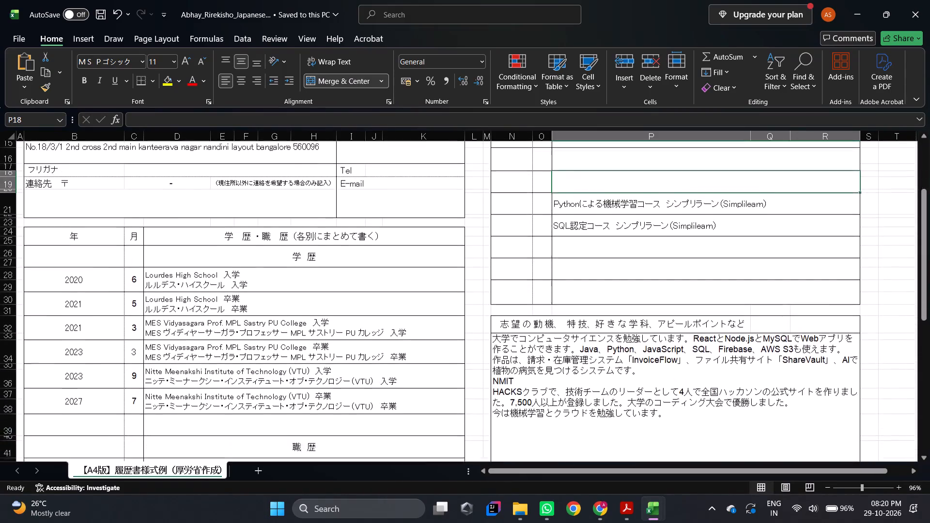
scroll(279, 329, "down", 1)
scroll(279, 329, "up", 1)
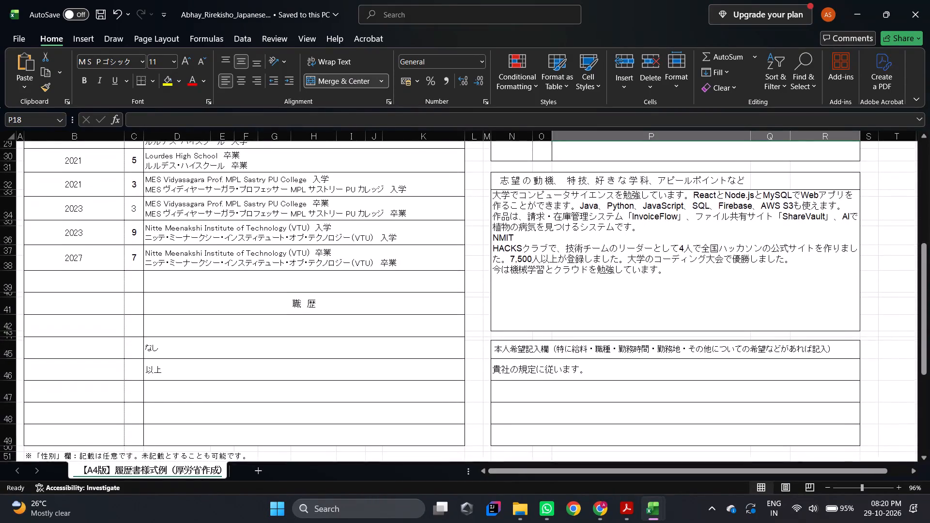
scroll(279, 329, "up", 1)
scroll(279, 329, "down", 2)
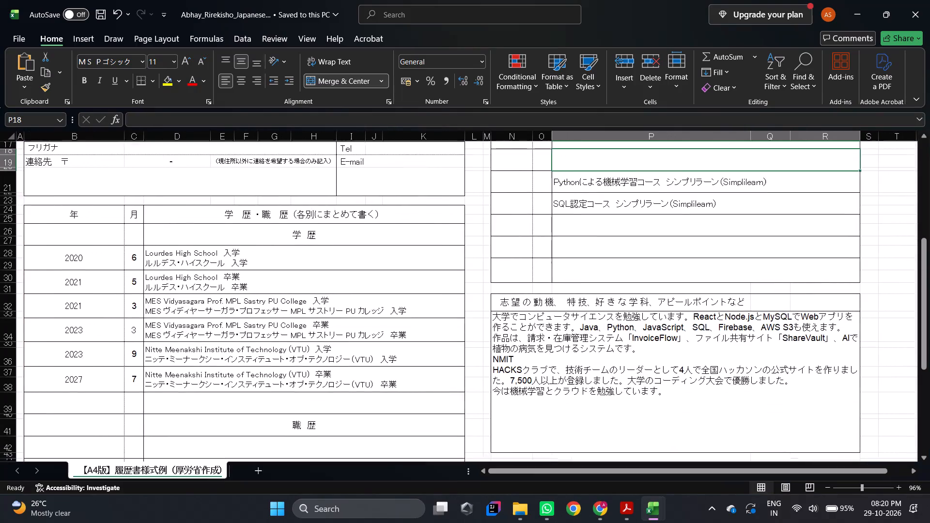
scroll(279, 329, "up", 5)
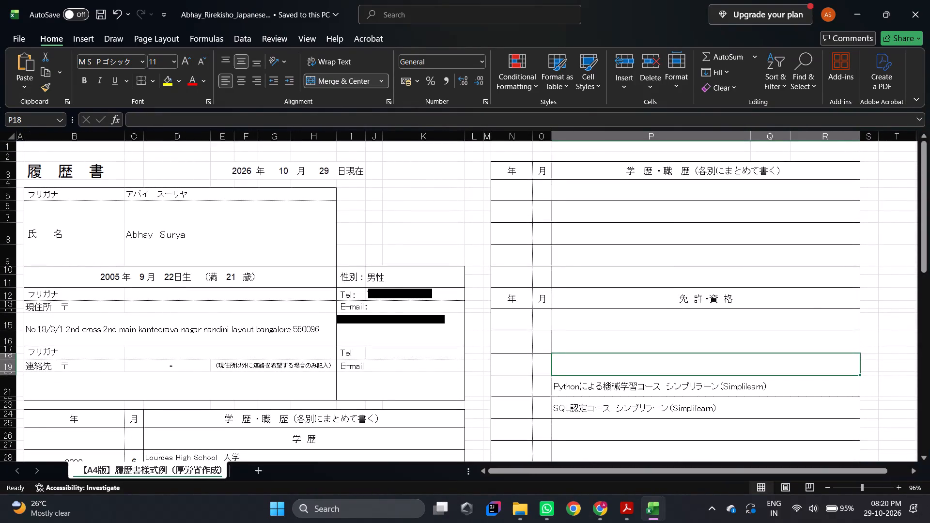
scroll(279, 329, "down", 3)
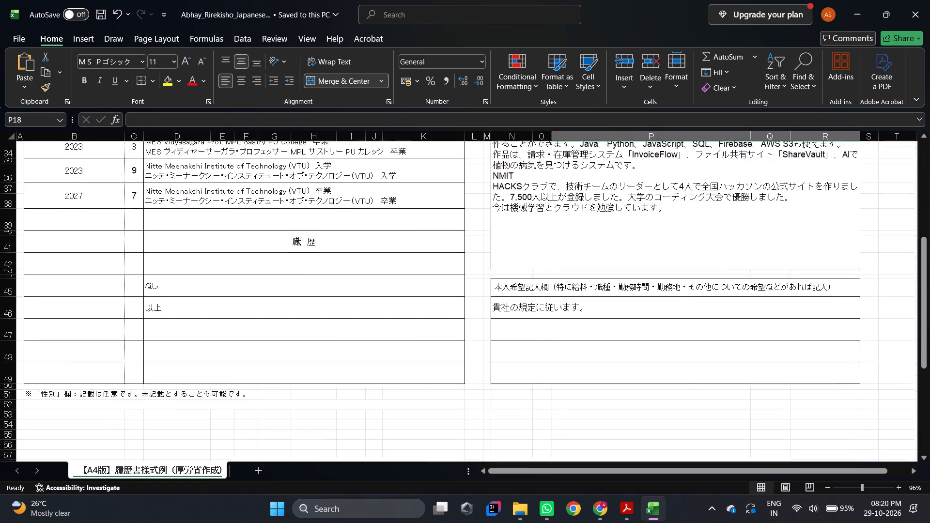
scroll(279, 329, "down", 1)
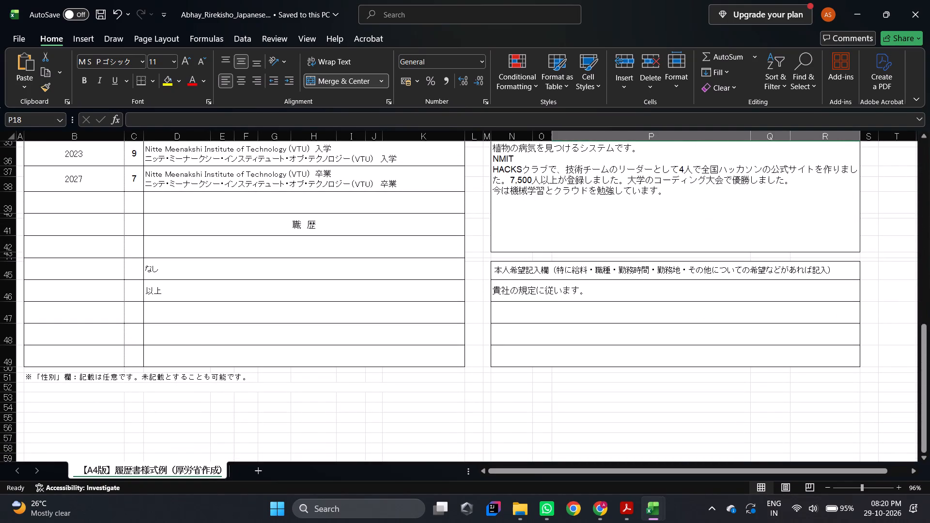
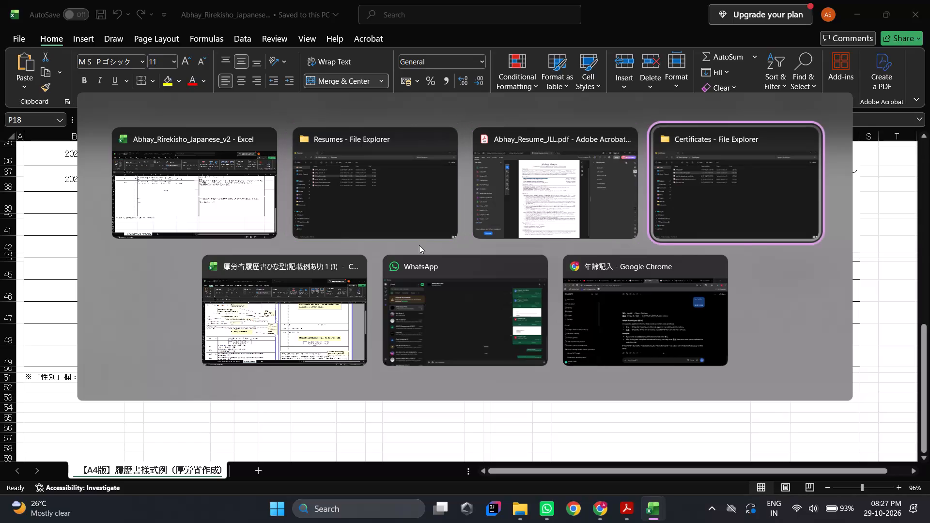
Switch to Chrome and copy the web address of the sketch.elixpo GitHub repository.
key("alt+Tab")
key("alt+Tab")
key("alt+Tab")
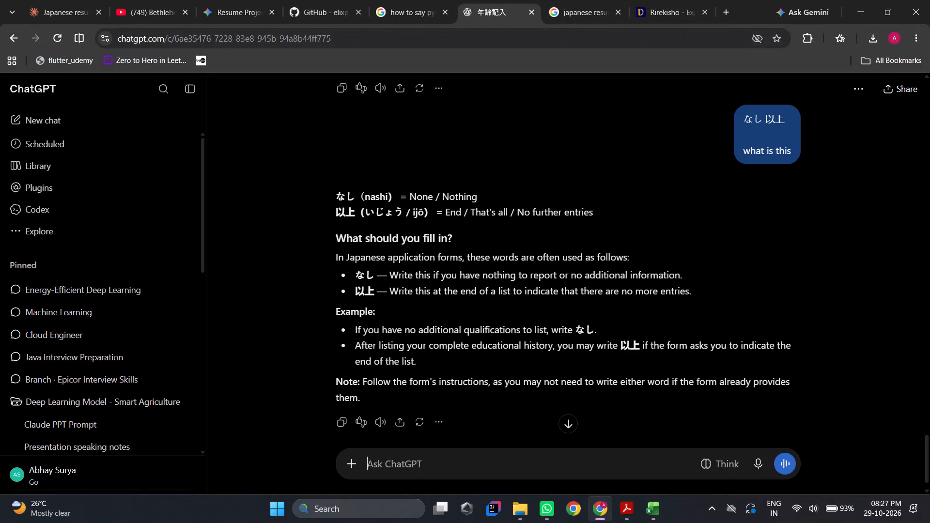
left_click(663, 0)
left_click(573, 16)
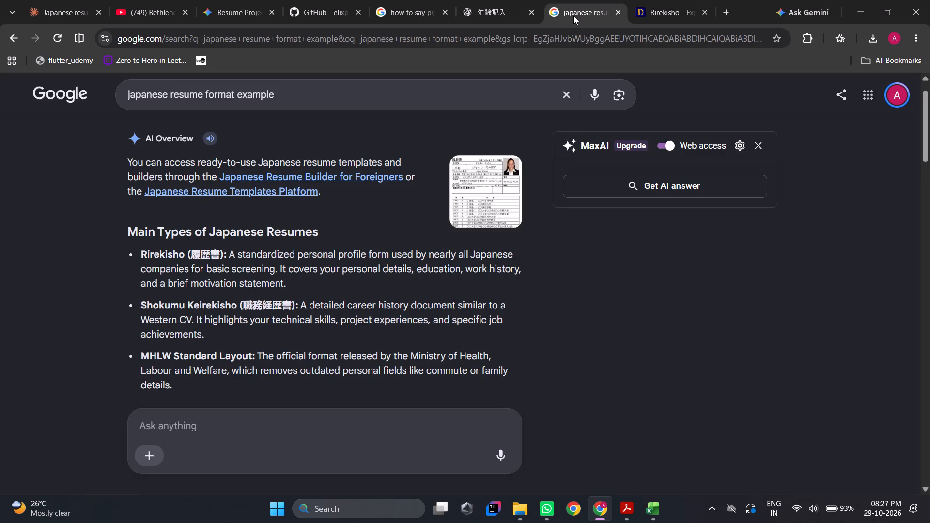
left_click(399, 15)
left_click(330, 15)
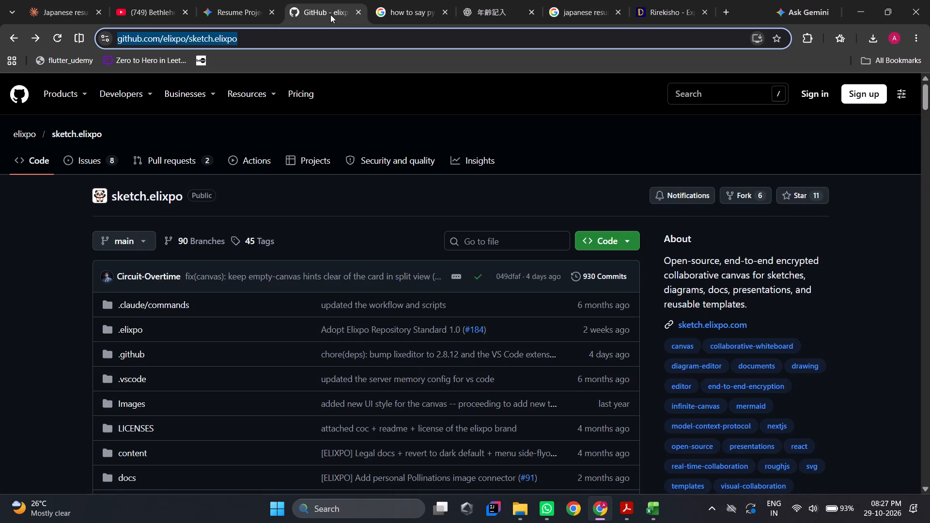
key("ctrl+c")
Open ChatGPT in a new browser tab.
left_click(499, 17)
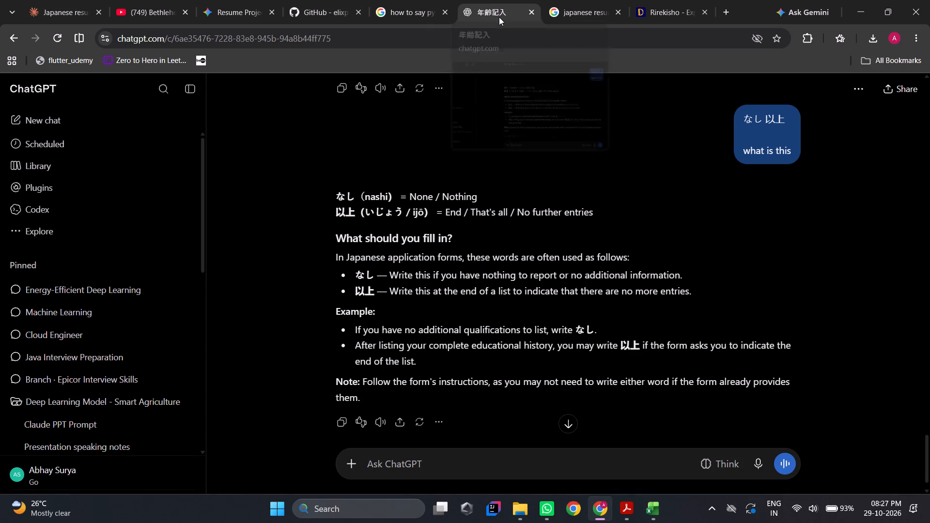
left_click(720, 15)
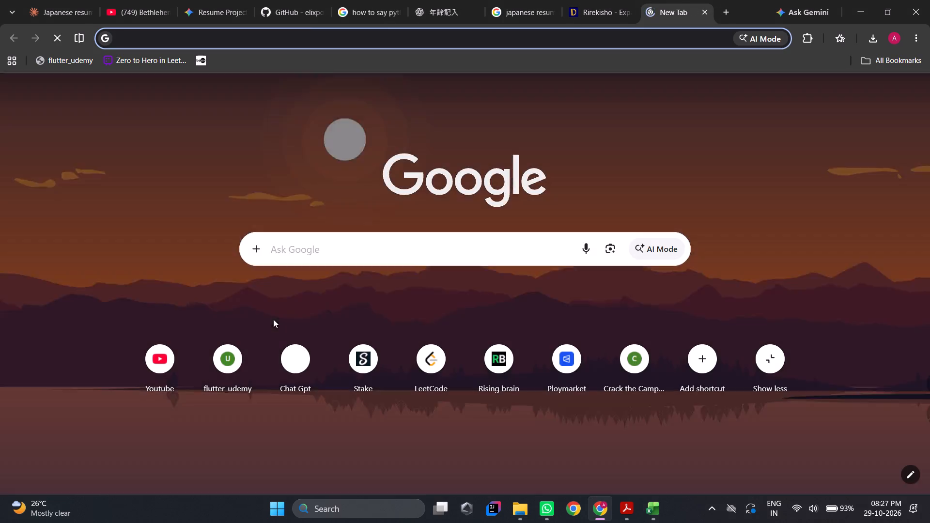
left_click(287, 348)
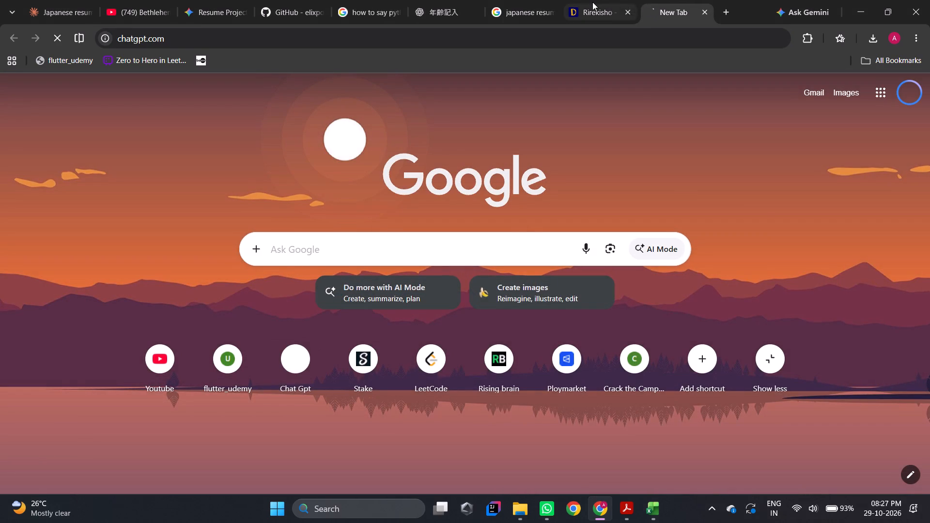
Examine the filled-in two-page rirekisho sample in the Daijob resume guide.
left_click(592, 2)
scroll(498, 272, "down", 4)
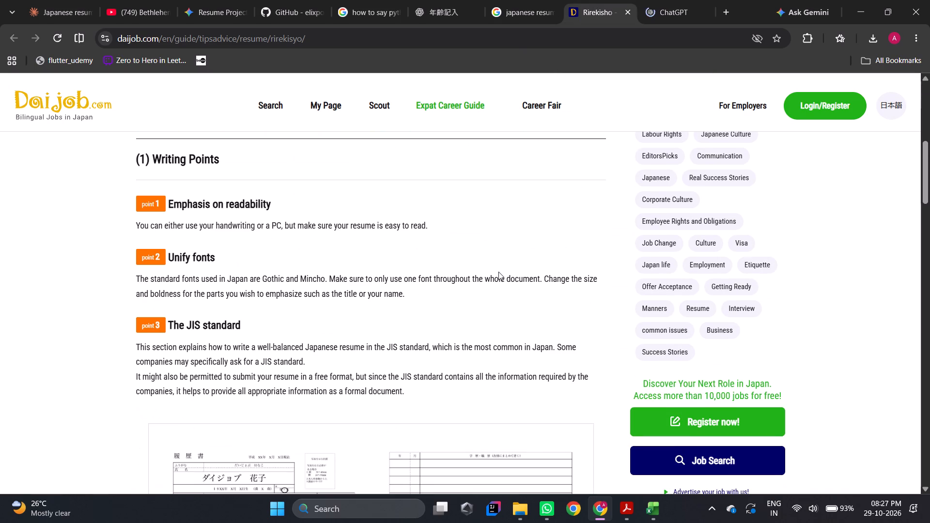
scroll(498, 272, "down", 3)
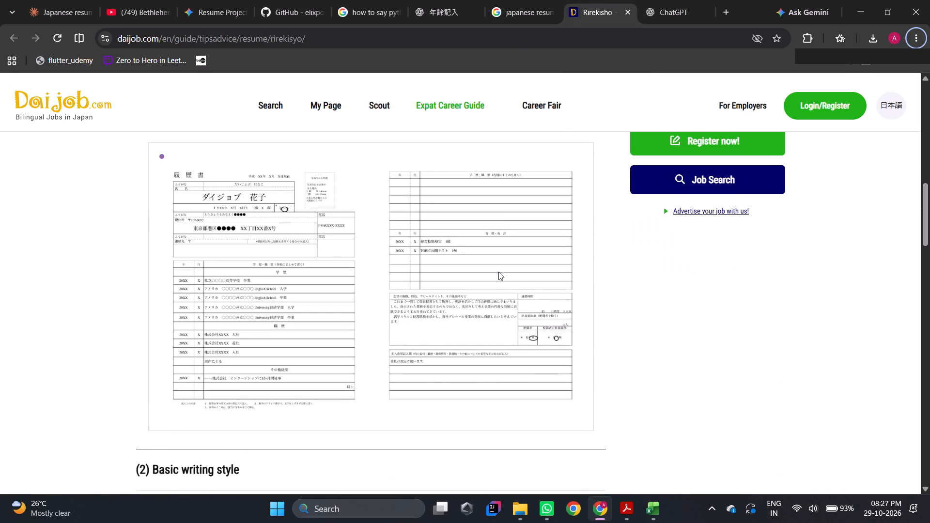
left_click(718, 283)
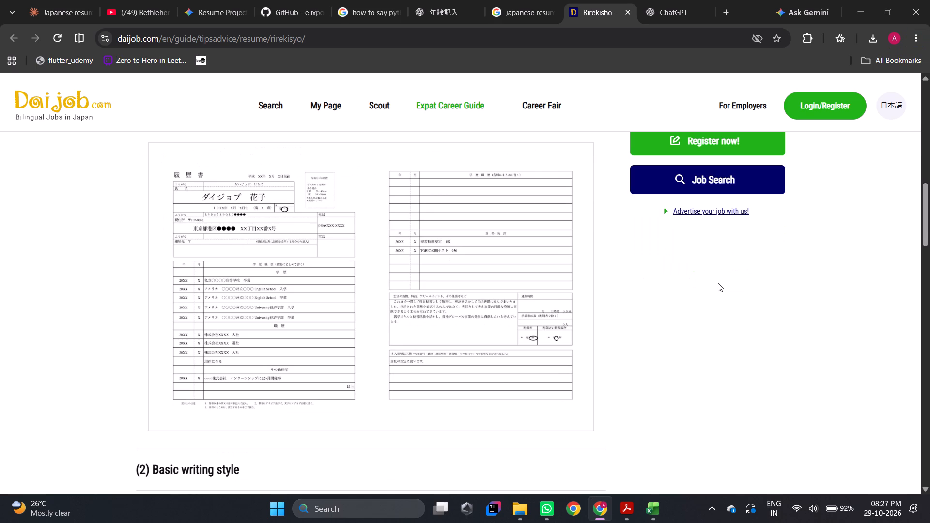
scroll(718, 283, "up", 1)
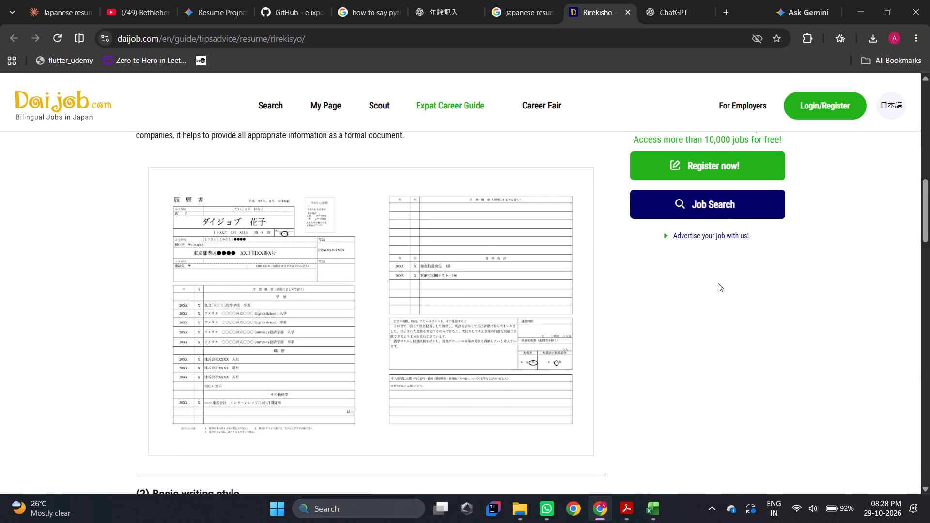
scroll(718, 283, "up", 4)
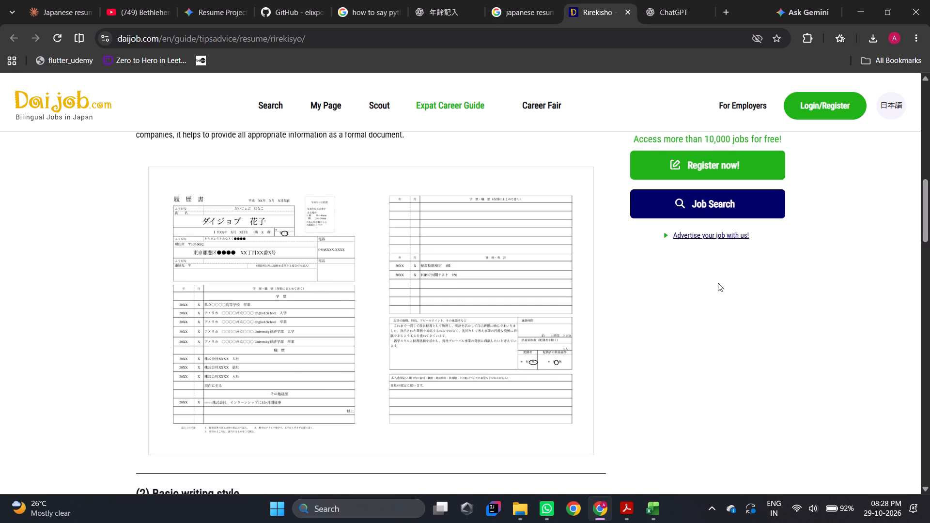
scroll(718, 283, "up", 4)
Switch back to the Japanese v2 rirekisho workbook in Excel and return to the top of the sheet.
key("alt+Tab")
scroll(718, 283, "up", 4)
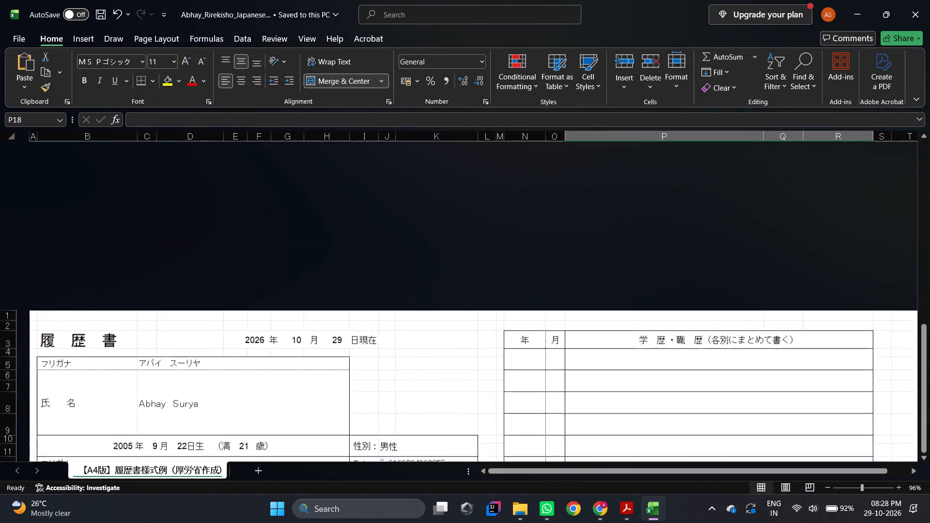
scroll(718, 283, "down", 2)
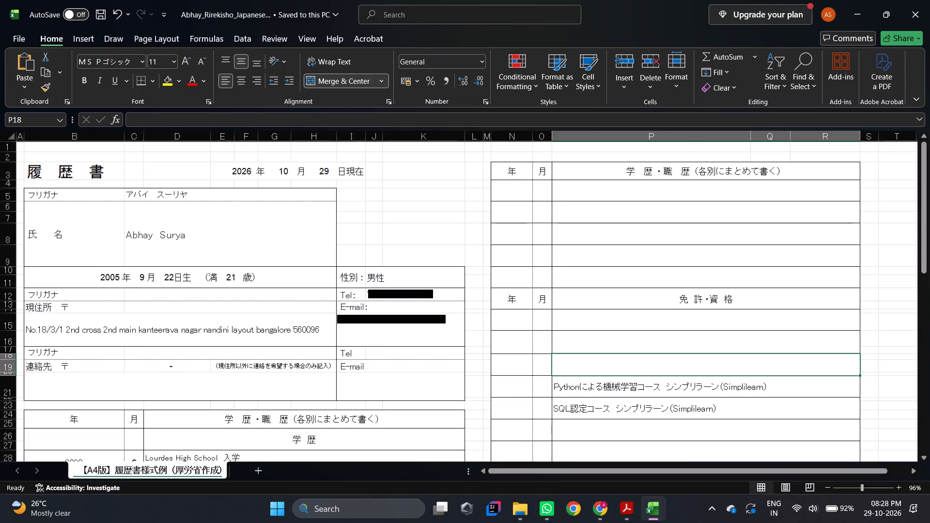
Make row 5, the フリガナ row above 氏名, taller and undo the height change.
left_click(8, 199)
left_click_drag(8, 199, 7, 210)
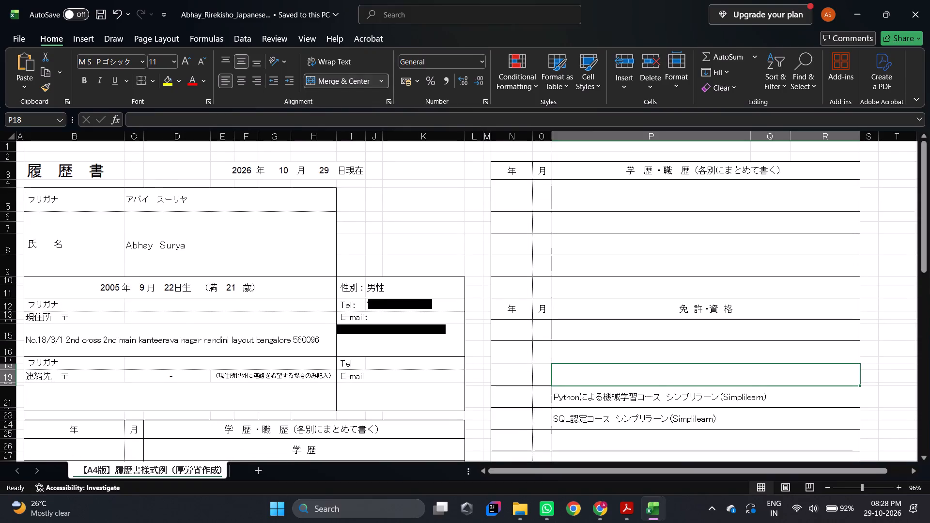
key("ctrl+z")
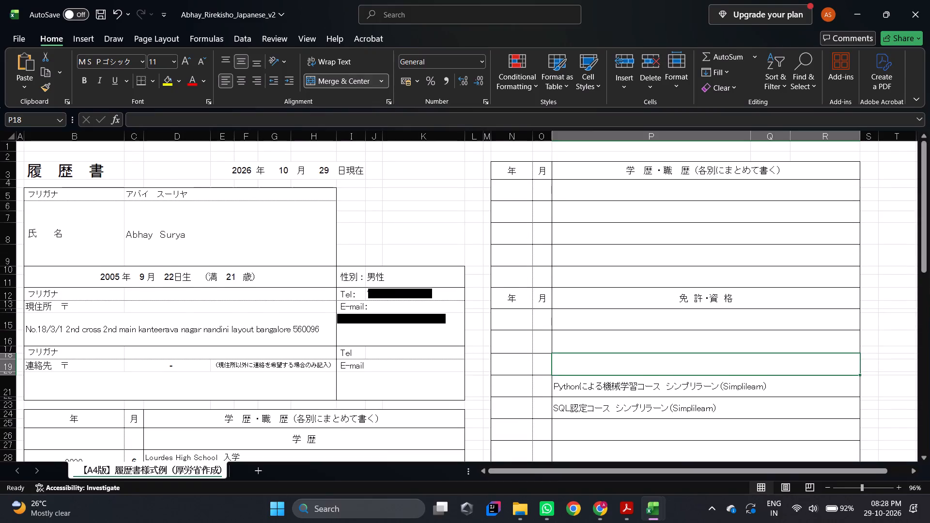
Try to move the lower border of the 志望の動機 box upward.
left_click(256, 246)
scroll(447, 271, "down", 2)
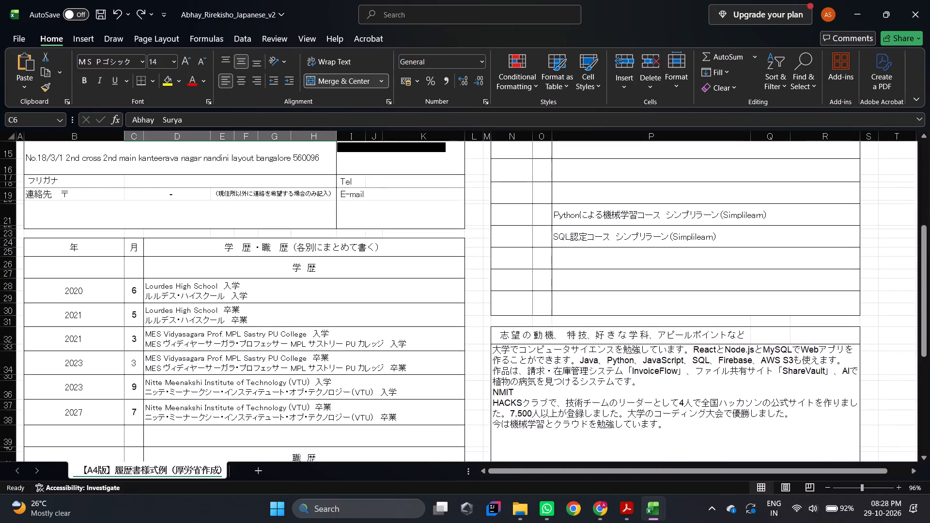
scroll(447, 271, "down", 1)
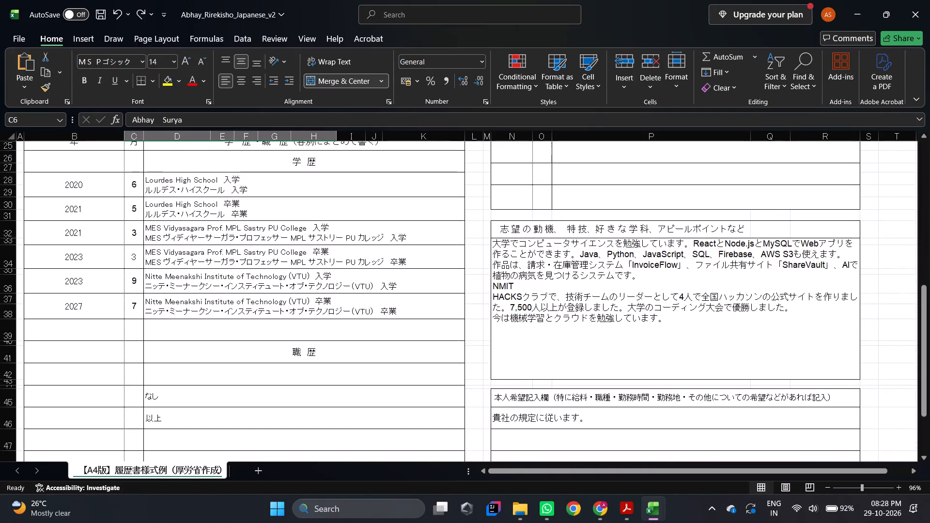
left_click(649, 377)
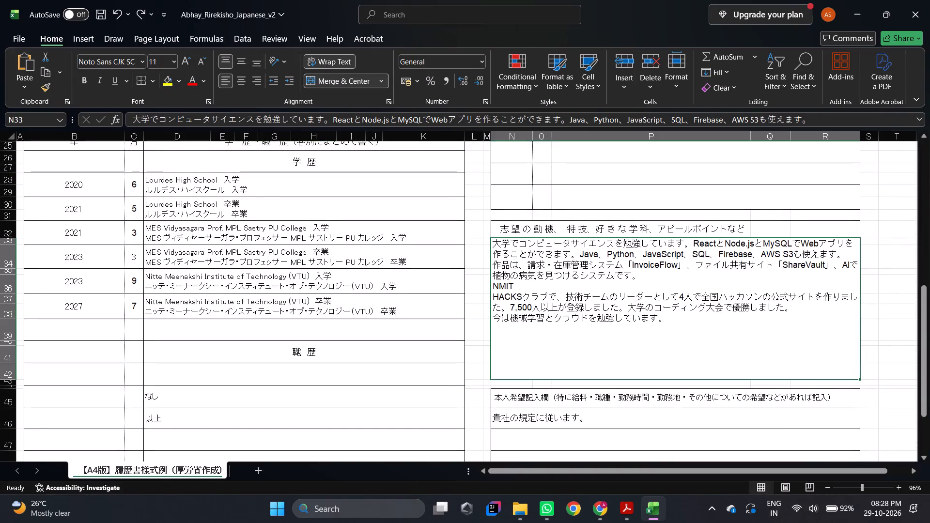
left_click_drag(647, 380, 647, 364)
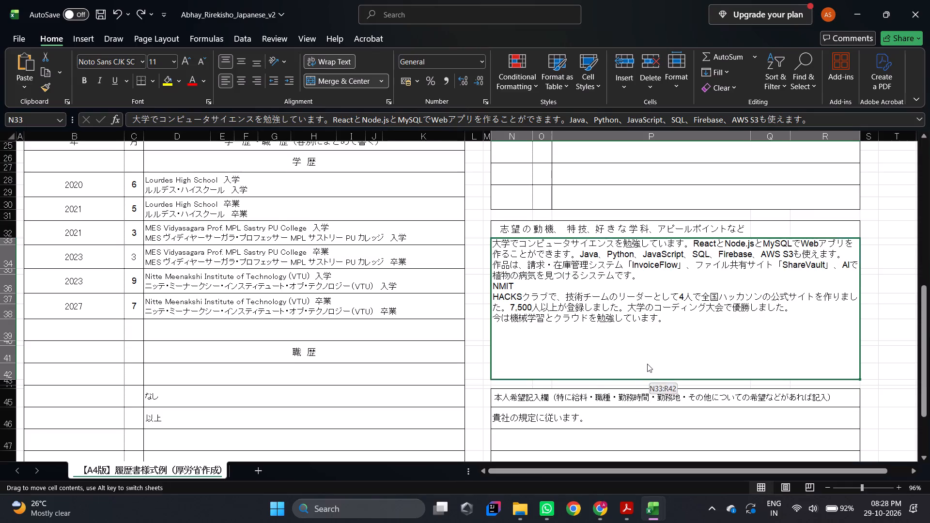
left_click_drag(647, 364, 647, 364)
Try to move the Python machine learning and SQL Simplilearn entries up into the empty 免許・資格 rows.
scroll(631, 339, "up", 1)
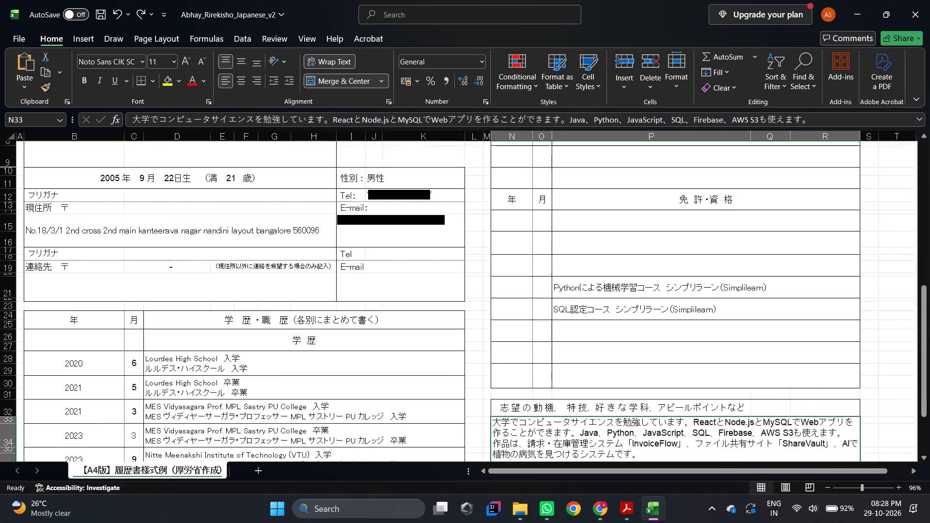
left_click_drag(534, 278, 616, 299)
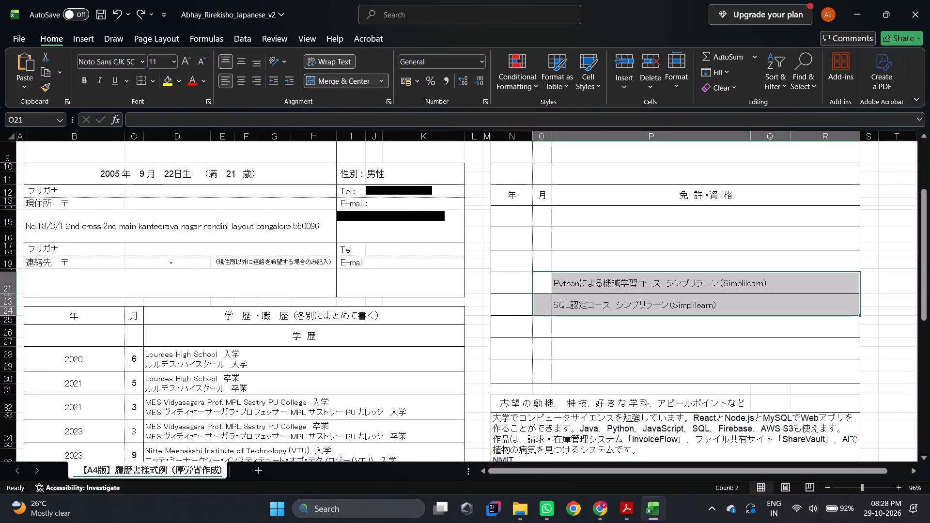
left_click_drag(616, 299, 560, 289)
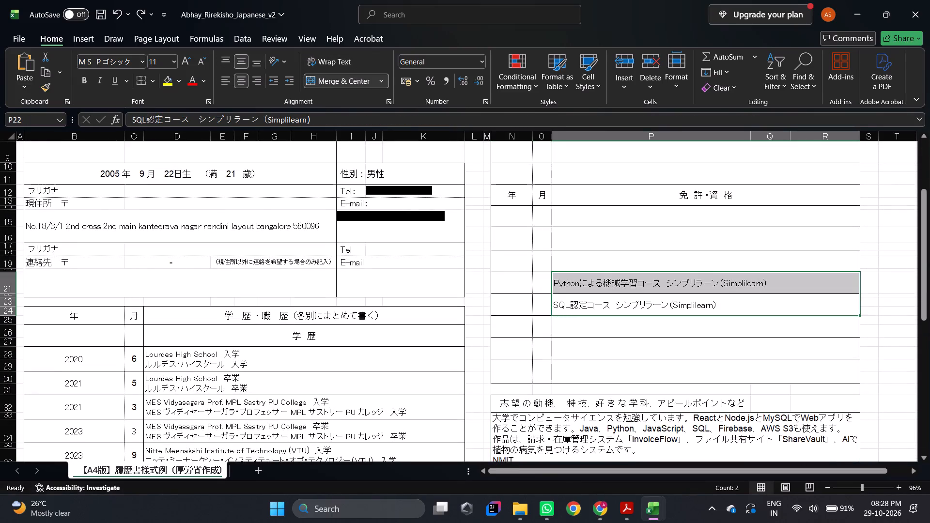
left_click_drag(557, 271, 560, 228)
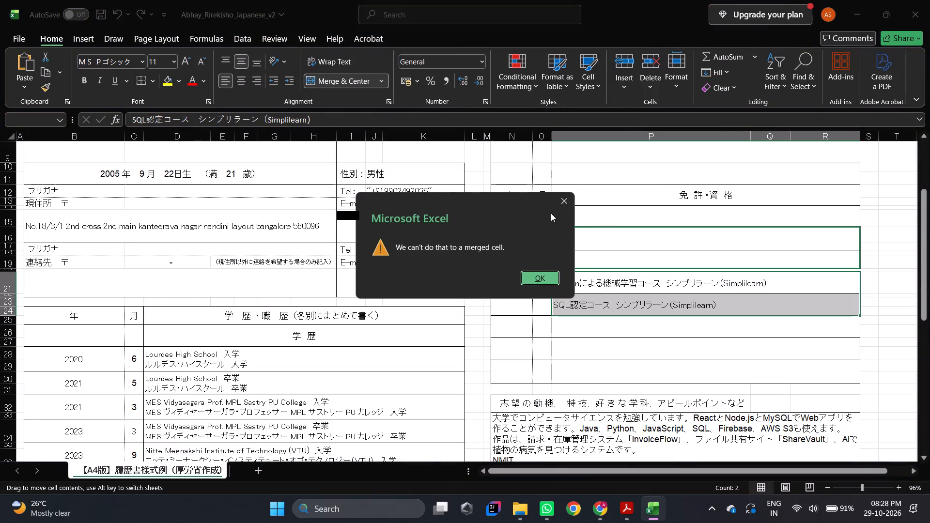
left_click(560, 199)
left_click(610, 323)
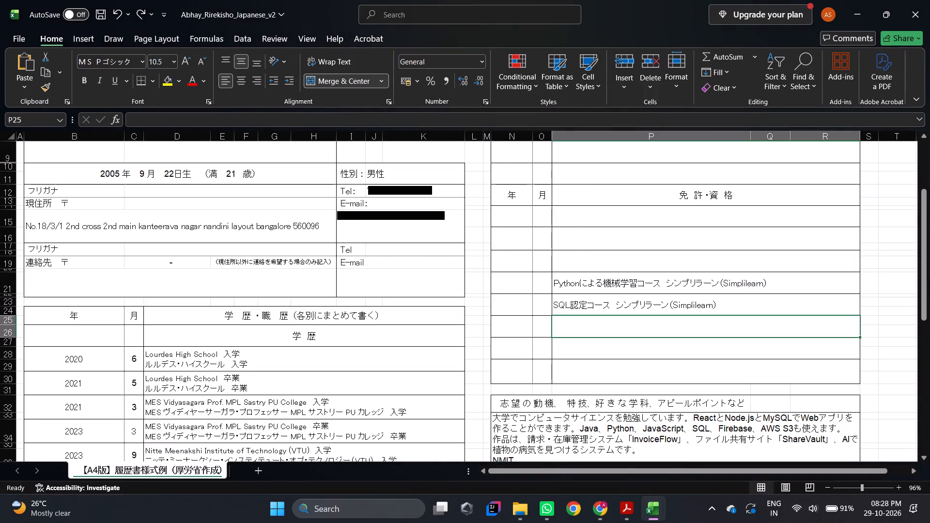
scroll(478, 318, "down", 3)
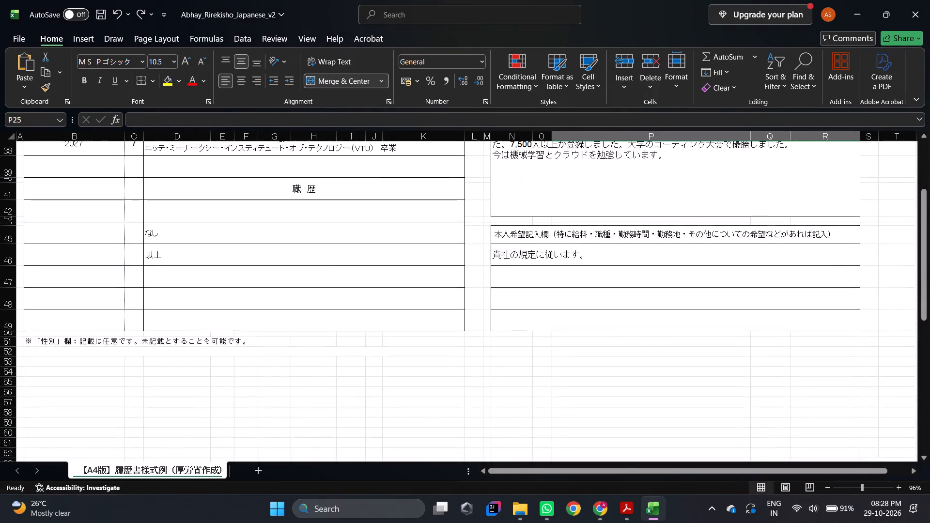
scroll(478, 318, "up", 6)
Switch to the Daijob guide in Chrome and look through its rirekisho writing rules, from basic information to the conditions section and sample downloads.
key("alt+Tab")
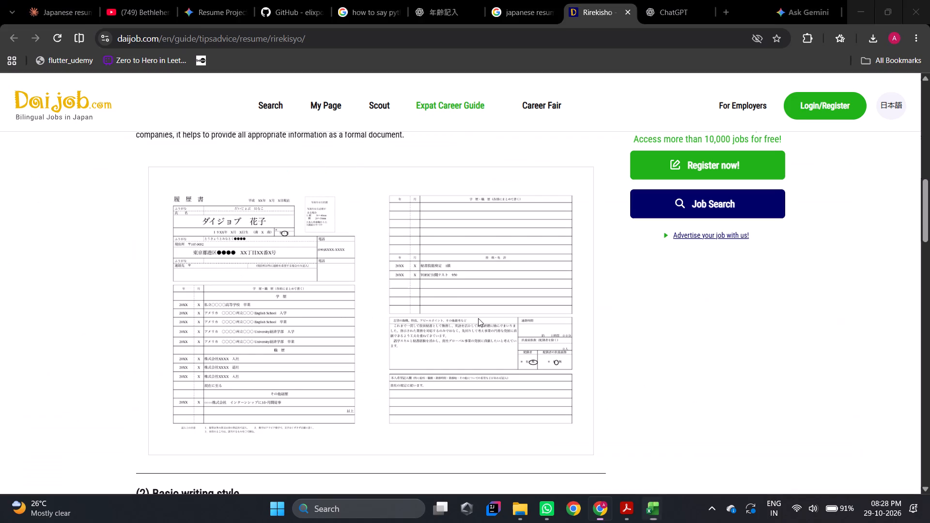
scroll(366, 377, "down", 1)
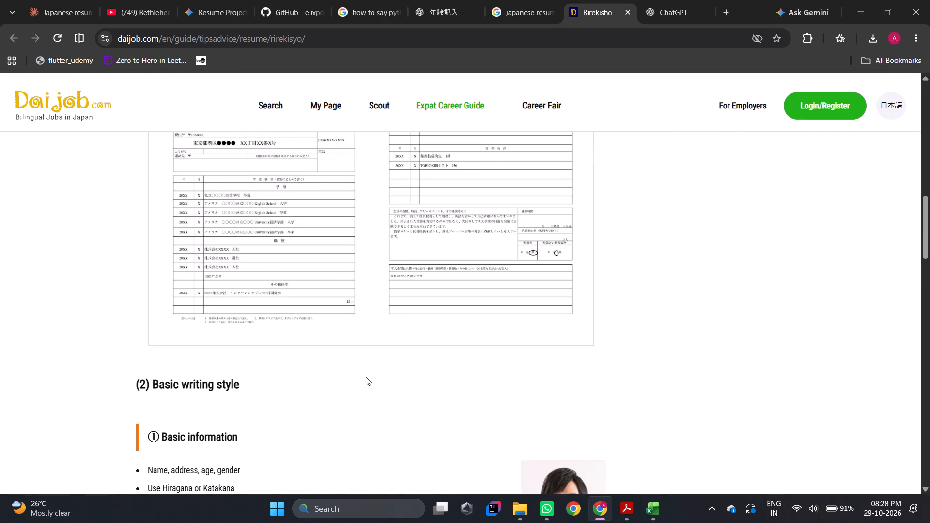
scroll(366, 377, "down", 5)
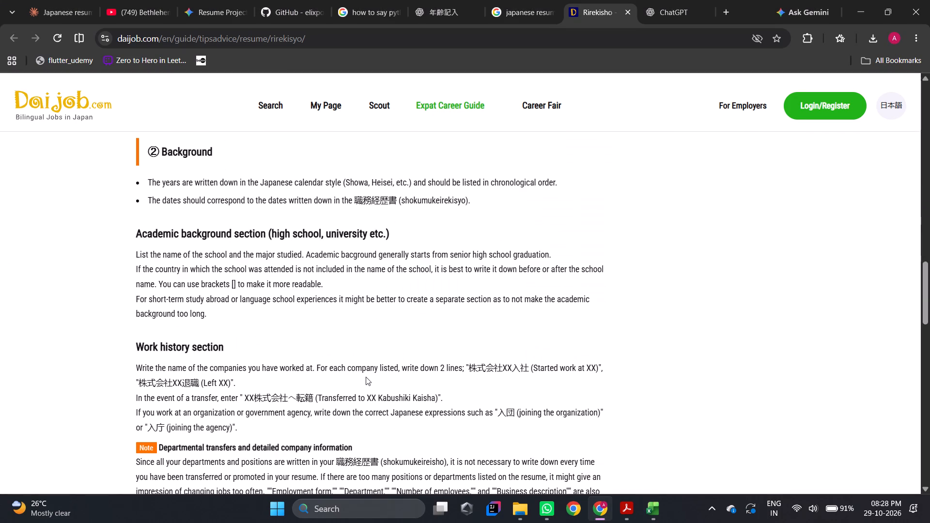
scroll(366, 377, "down", 9)
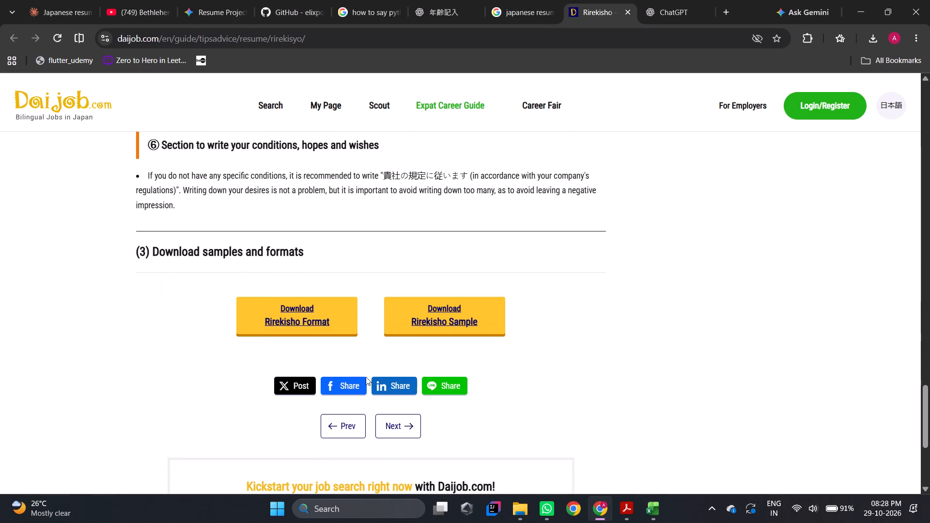
scroll(366, 377, "down", 2)
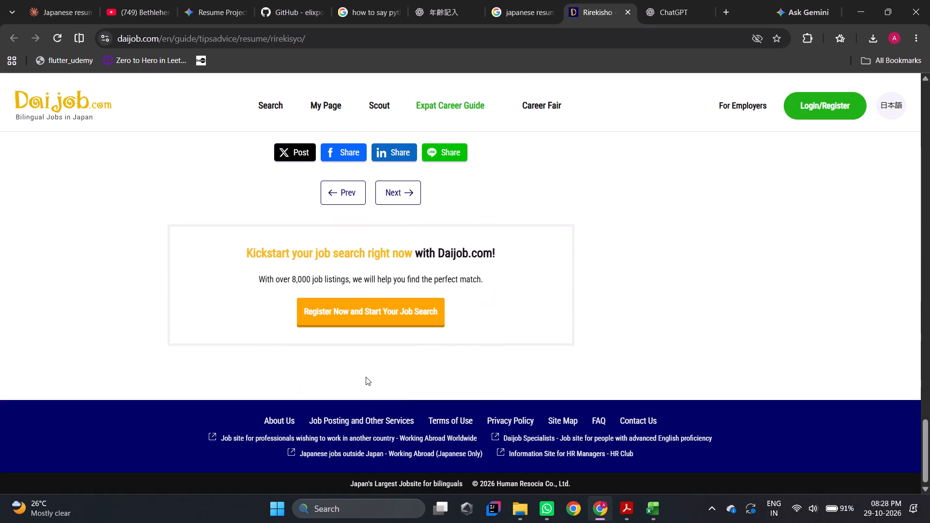
scroll(366, 377, "up", 2)
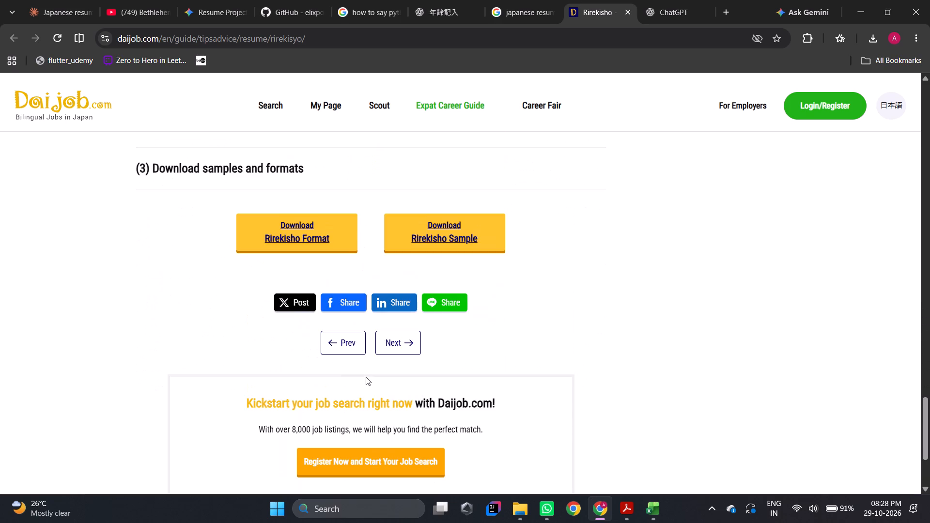
scroll(366, 377, "up", 1)
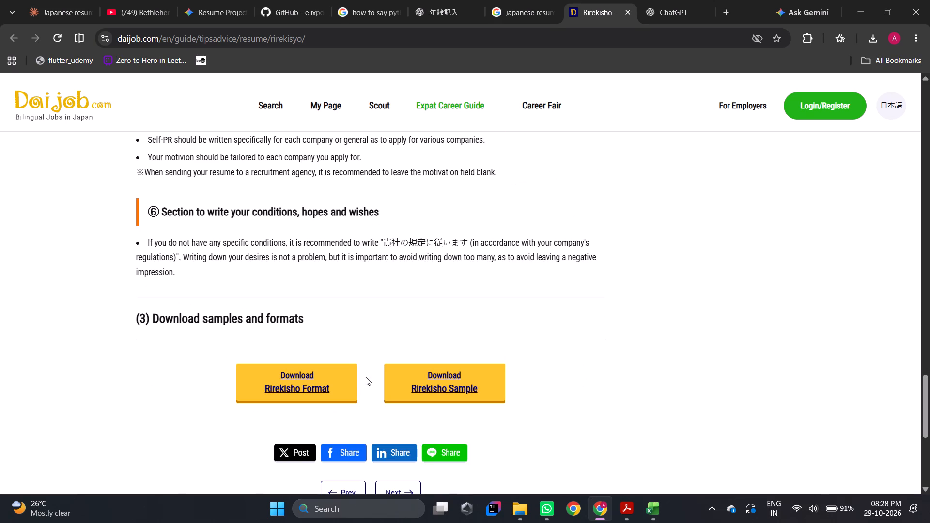
Download the Rirekisho Format from the Daijob guide and open resume_format.docx in Word.
left_click(288, 378)
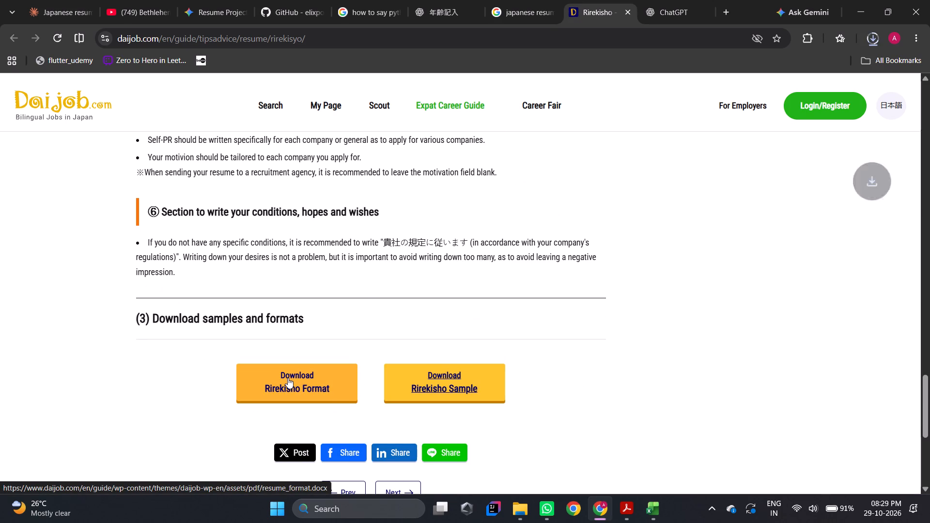
left_click(871, 41)
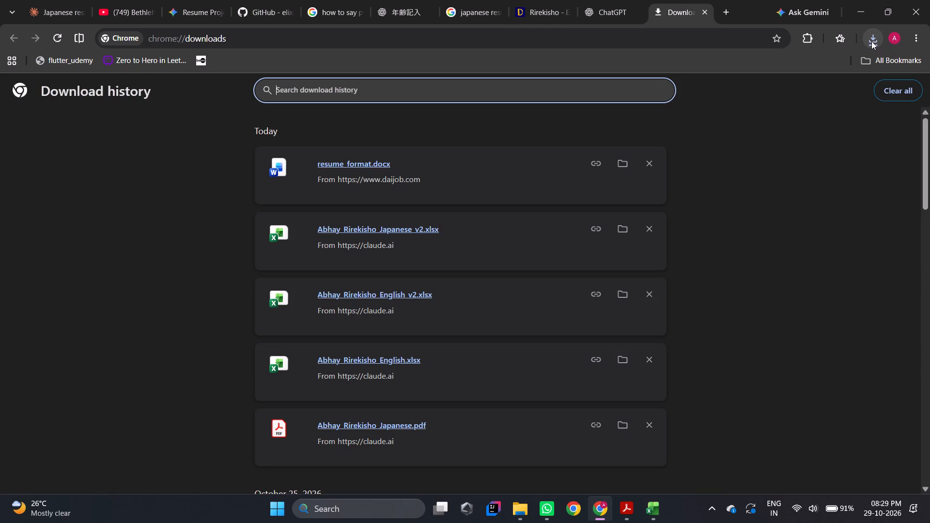
left_click(362, 161)
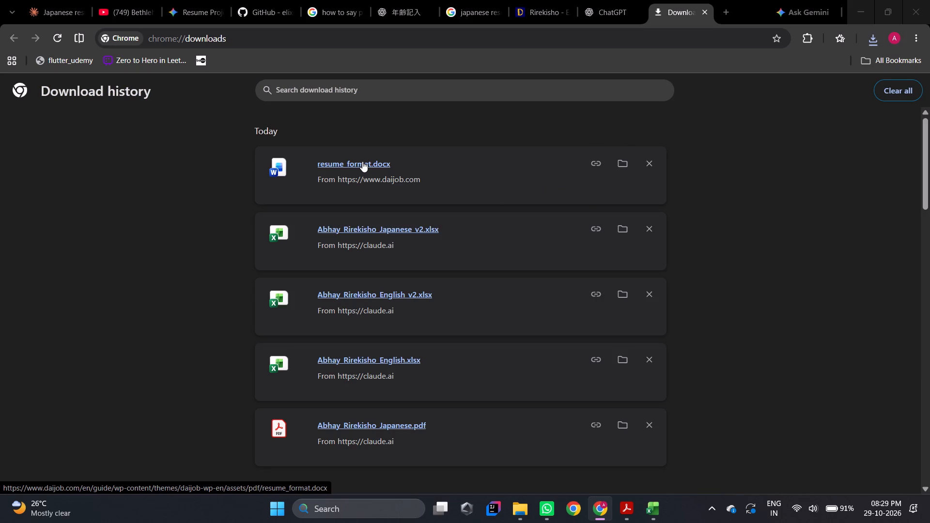
Look through the blank rirekisho template, from the personal details and 学歴・職歴 table to the 本人希望記入欄 section.
scroll(403, 282, "down", 3)
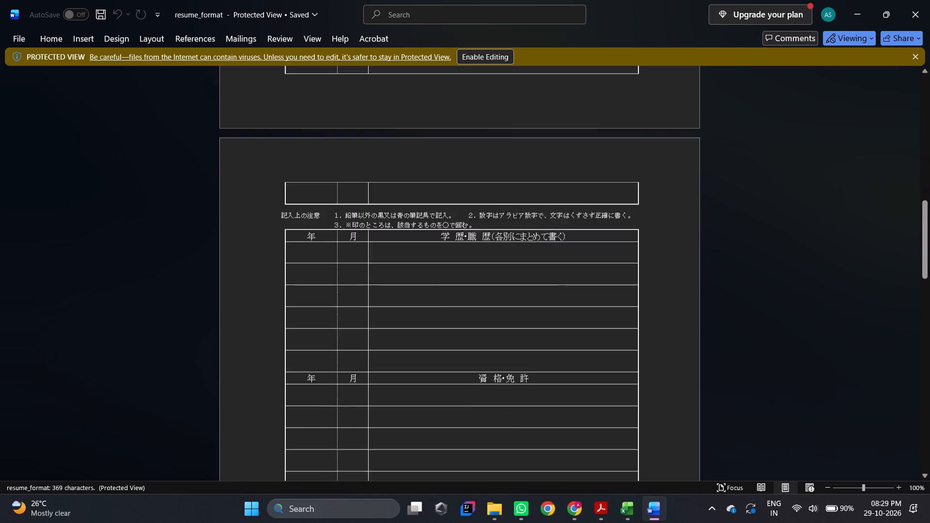
scroll(403, 282, "down", 2)
scroll(403, 282, "up", 2)
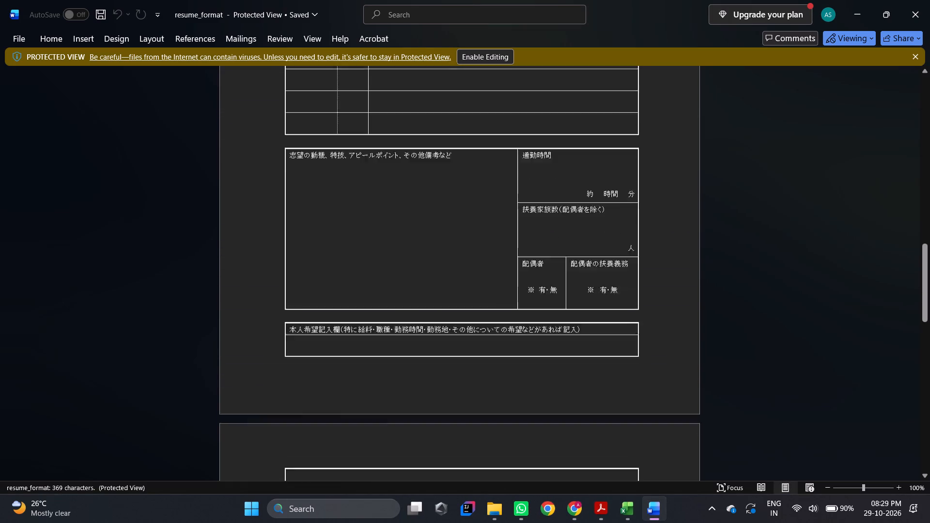
scroll(403, 282, "up", 5)
scroll(403, 282, "down", 1)
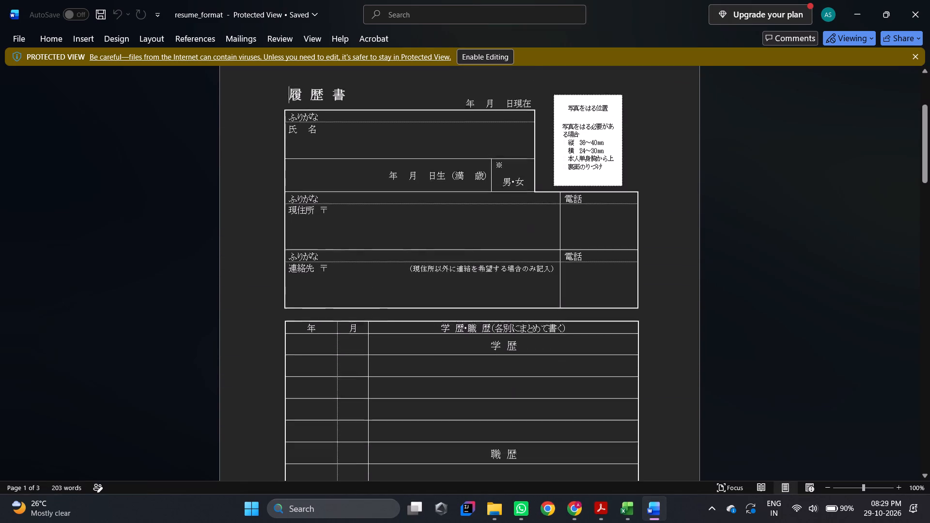
scroll(403, 282, "down", 1)
scroll(403, 282, "up", 1)
left_click(403, 282)
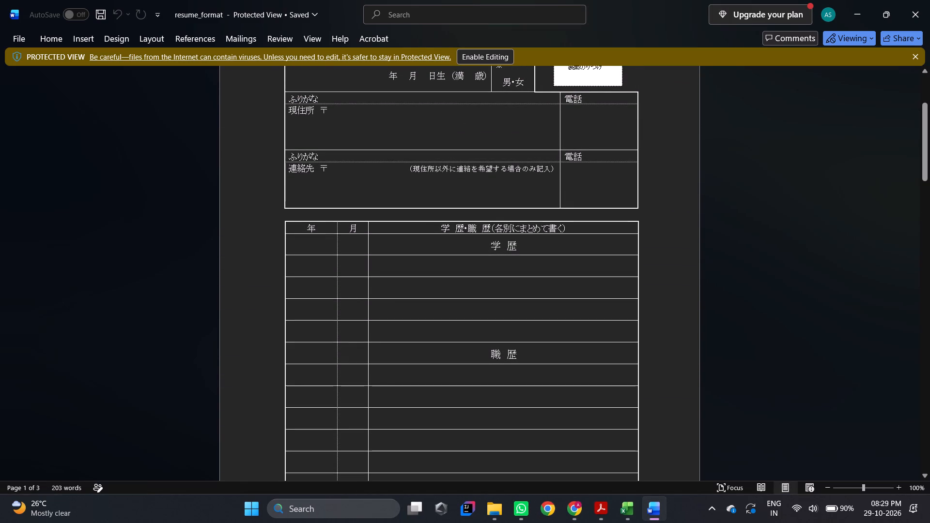
scroll(433, 286, "up", 1)
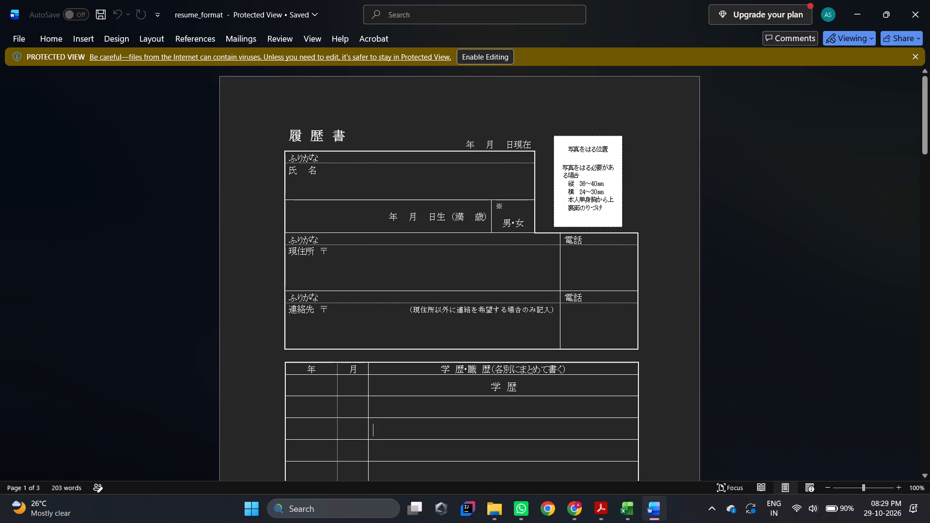
scroll(296, 160, "up", 2, "ctrl")
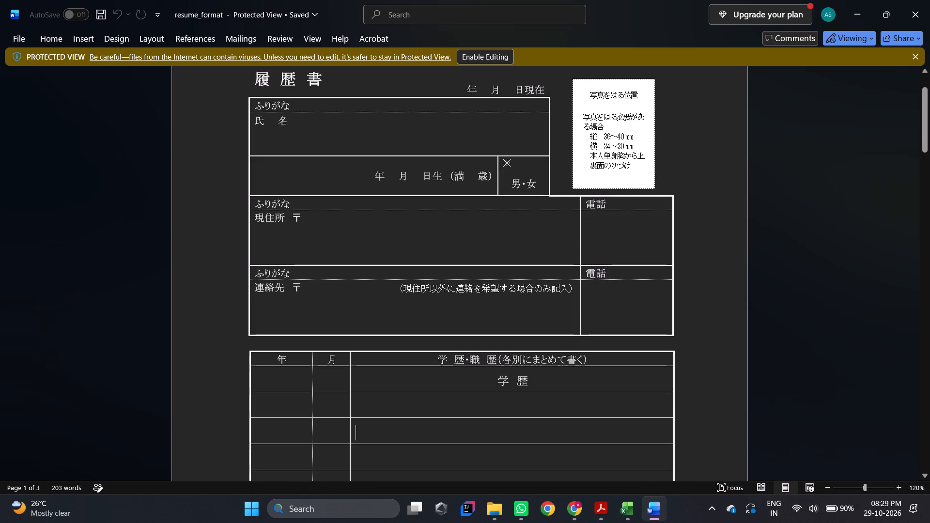
scroll(294, 275, "down", 1, "ctrl")
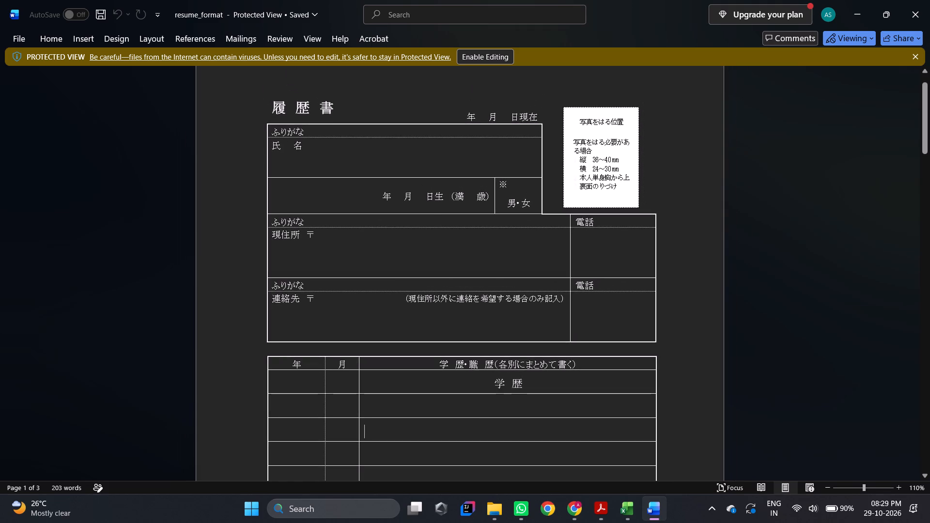
scroll(294, 275, "down", 2, "ctrl")
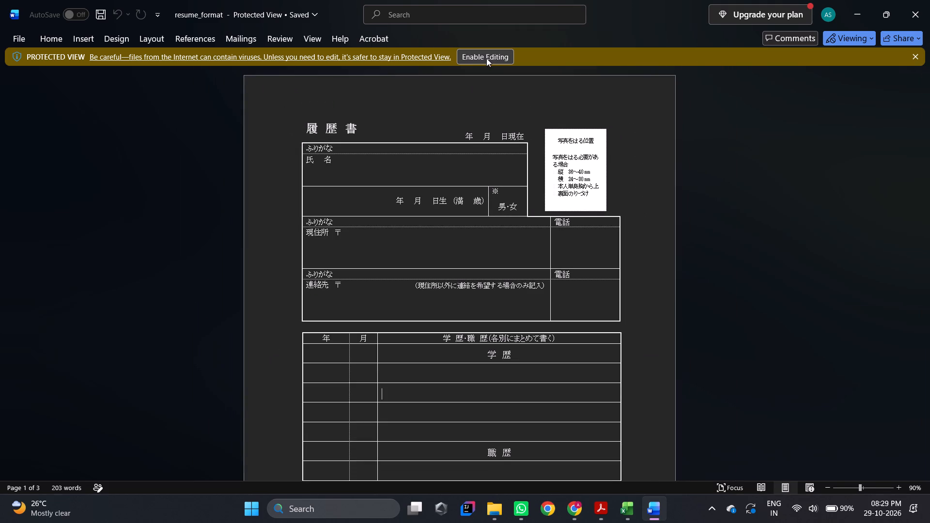
Enable editing of the resume_format document.
left_click(486, 58)
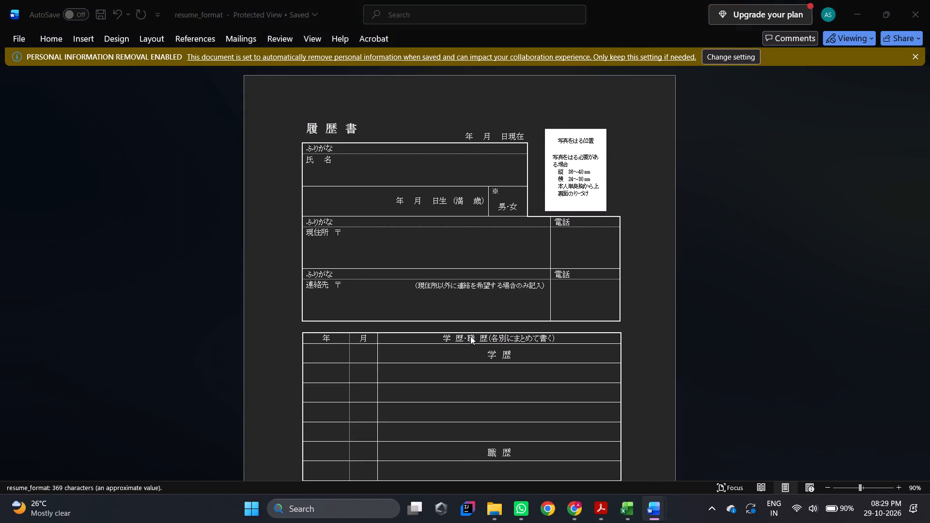
Examine how the template's tables are laid out and split across its pages.
scroll(470, 336, "down", 5)
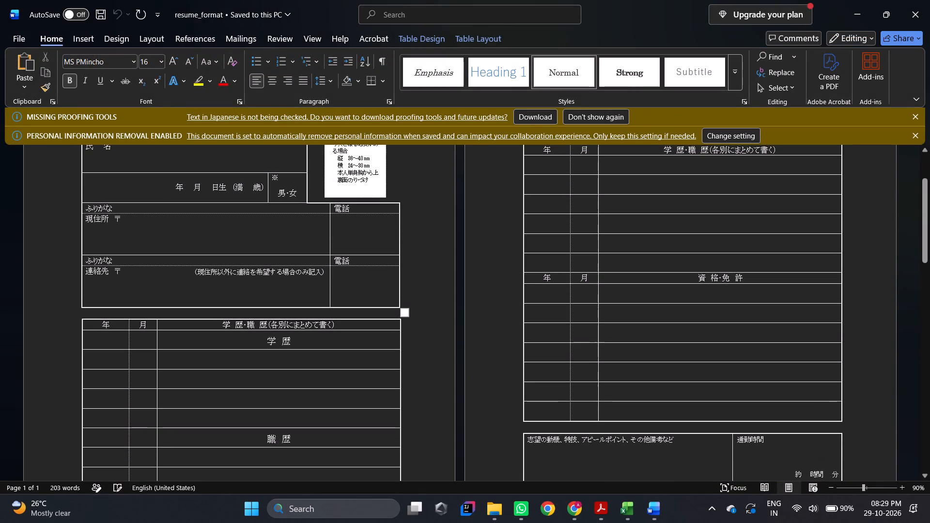
scroll(288, 316, "down", 2)
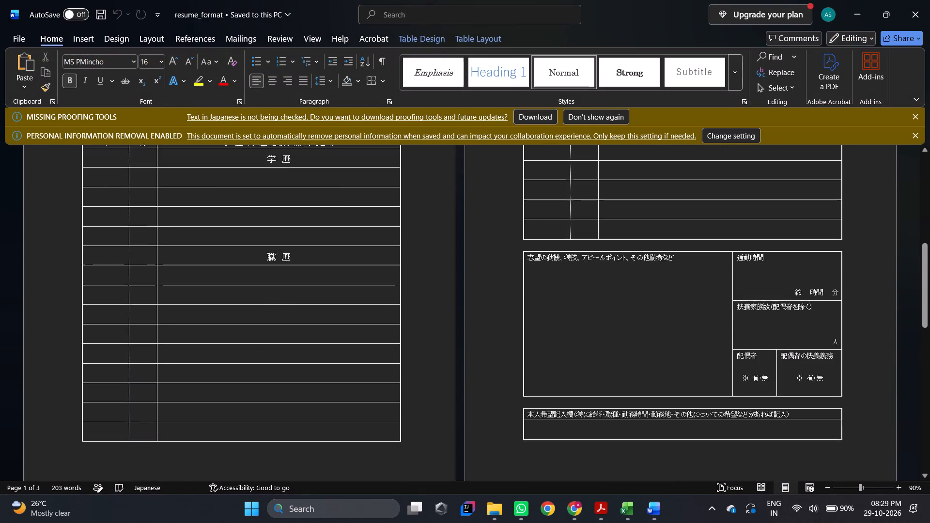
scroll(288, 316, "down", 1)
scroll(288, 316, "up", 3)
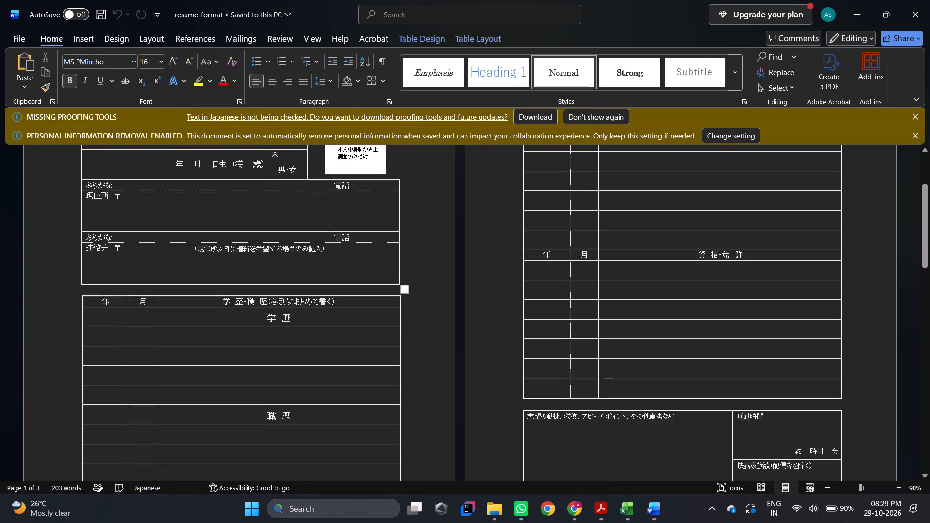
left_click(288, 316)
scroll(288, 316, "up", 1)
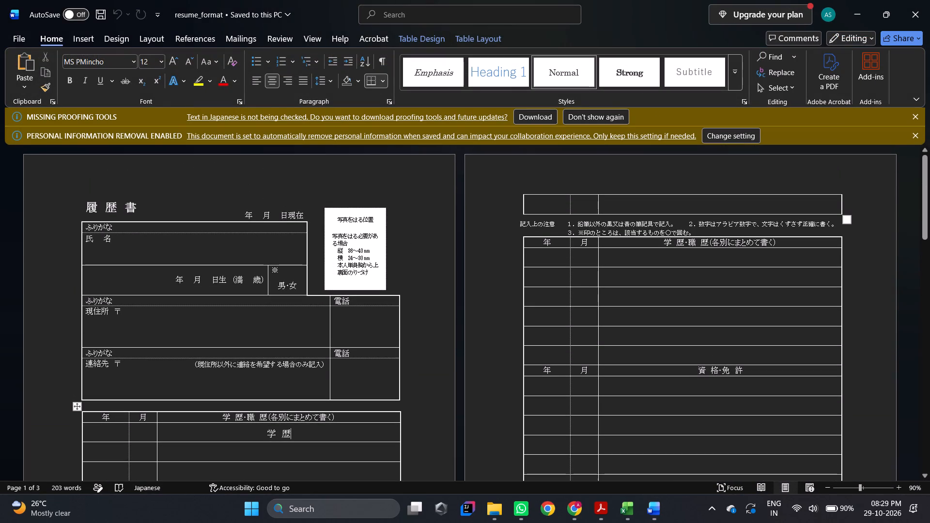
left_click(459, 369)
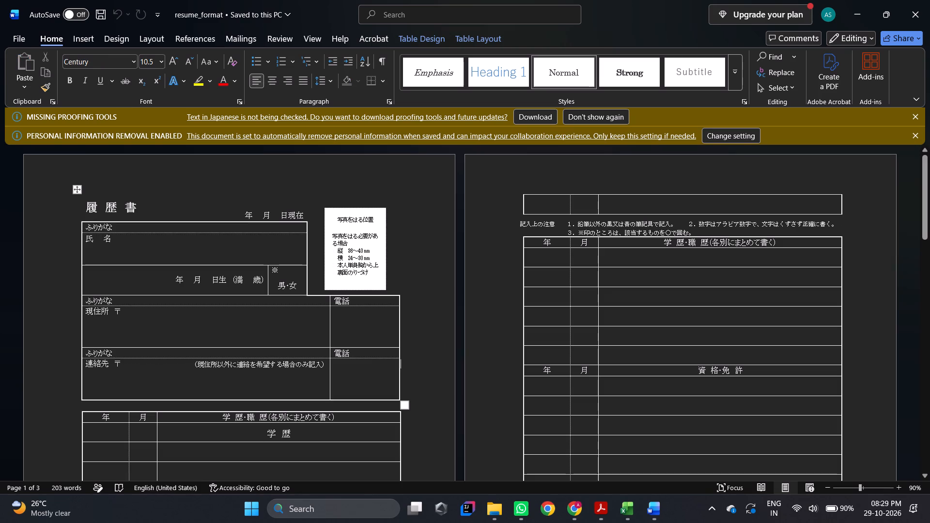
scroll(450, 365, "down", 3)
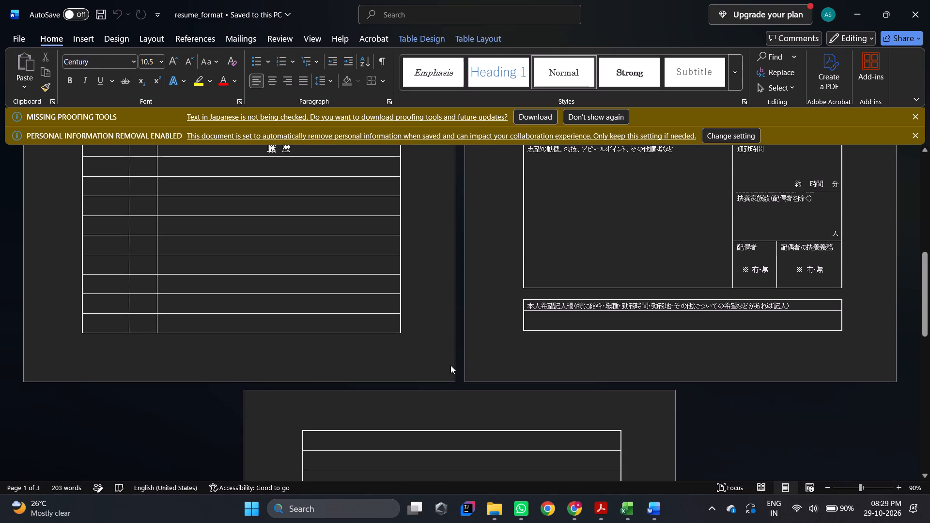
scroll(450, 365, "up", 4)
scroll(450, 365, "down", 2)
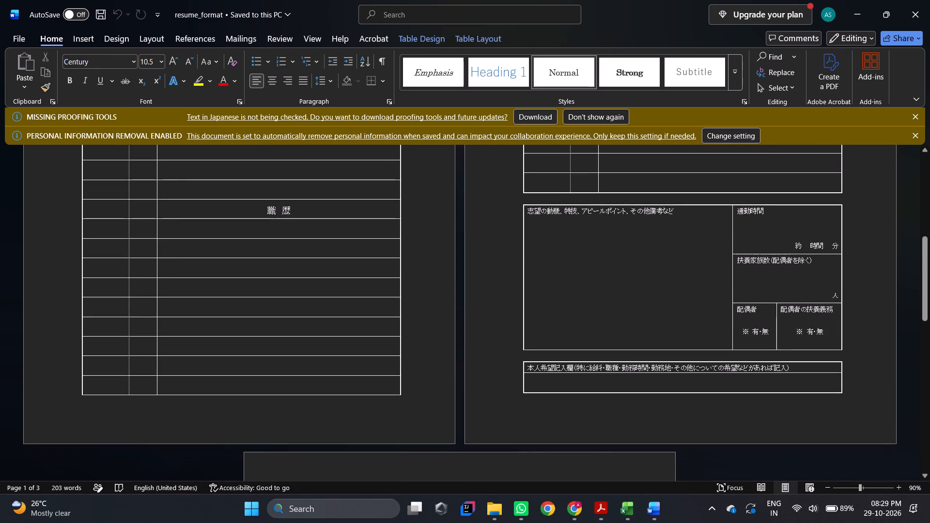
Delete two empty rows from the bottom of the first page's 学歴・職歴 table, one at a time.
left_click(291, 392)
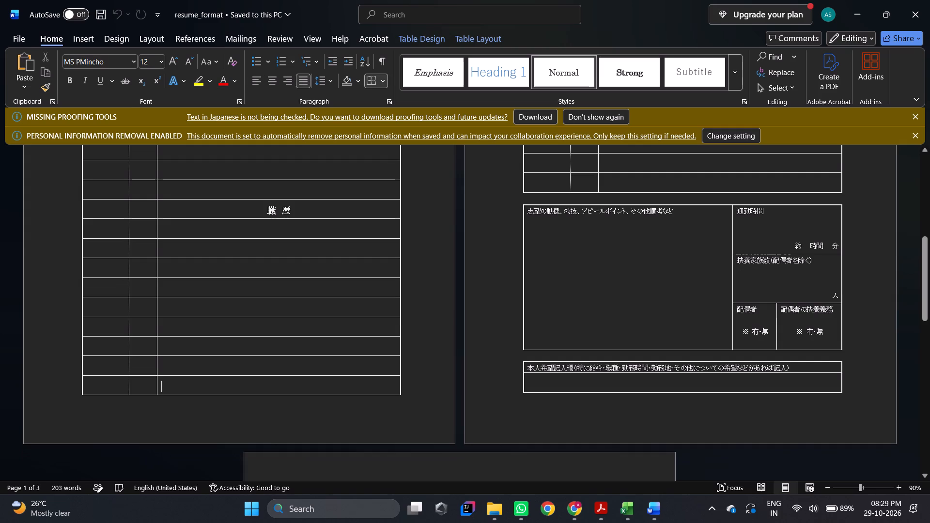
right_click(371, 386)
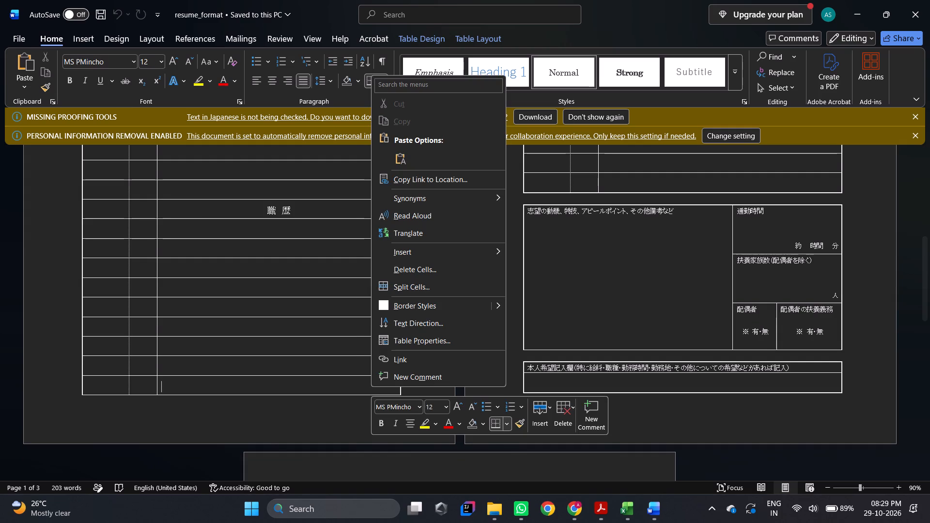
left_click(570, 408)
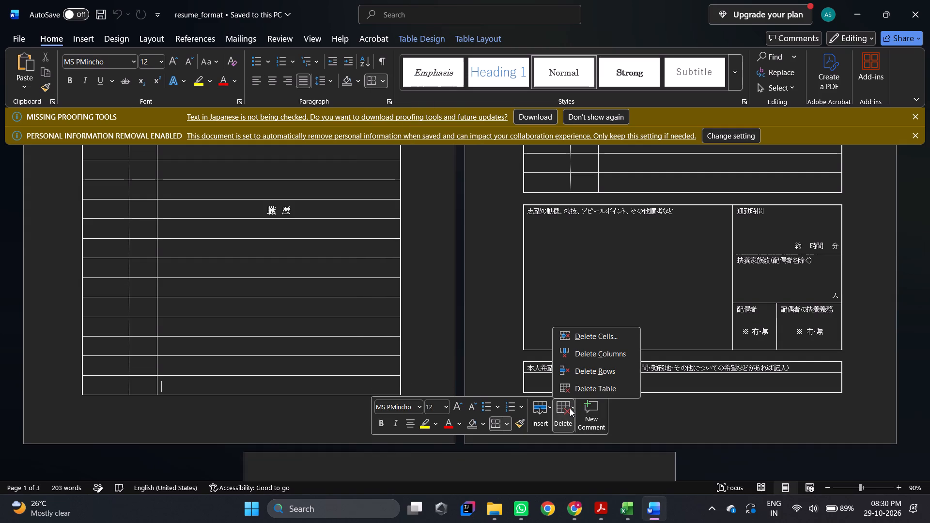
left_click(594, 374)
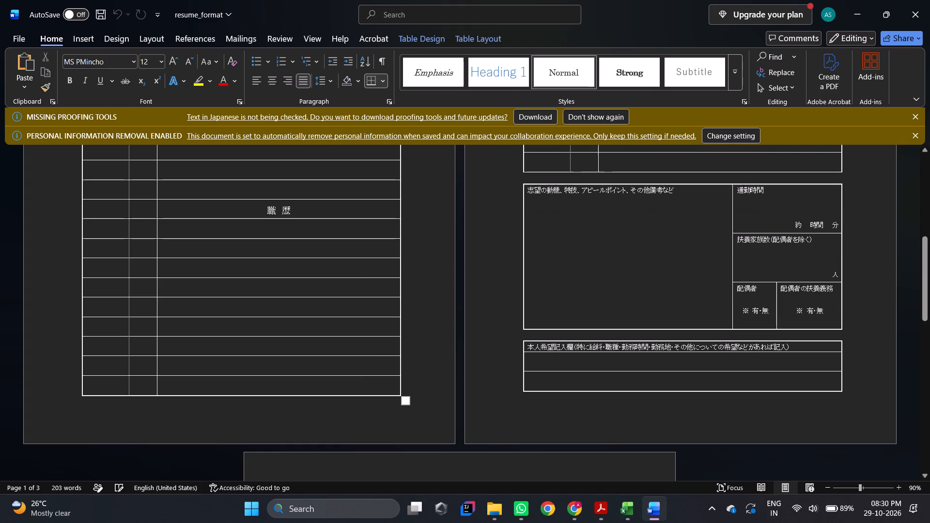
scroll(383, 347, "up", 3)
scroll(383, 347, "down", 1)
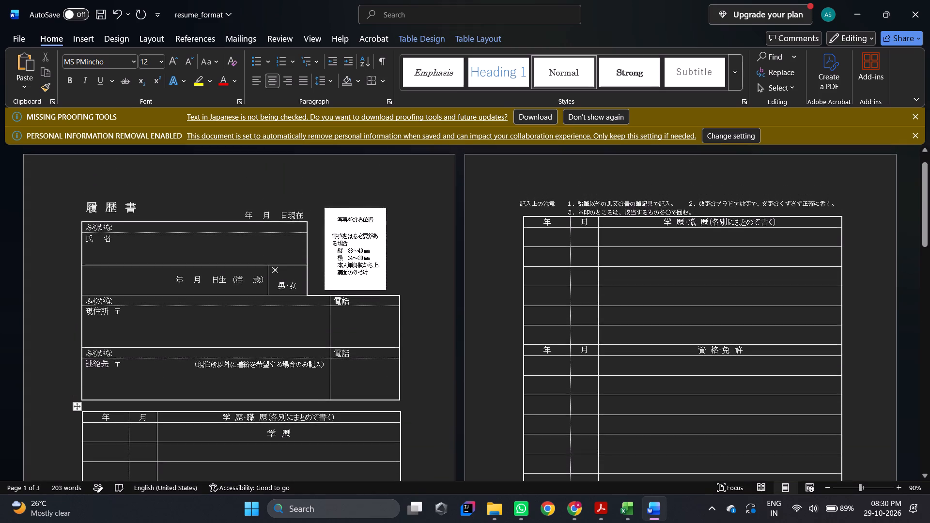
scroll(383, 347, "down", 2)
right_click(326, 315)
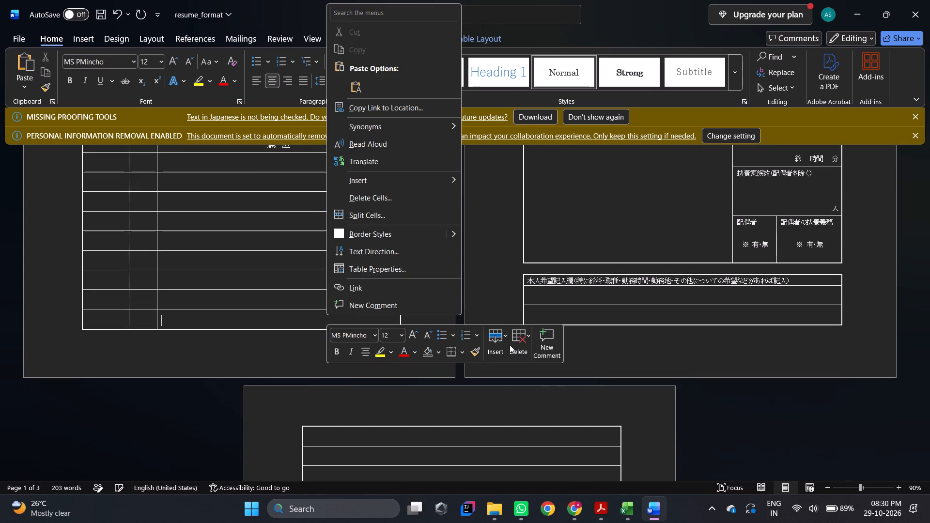
left_click(528, 334)
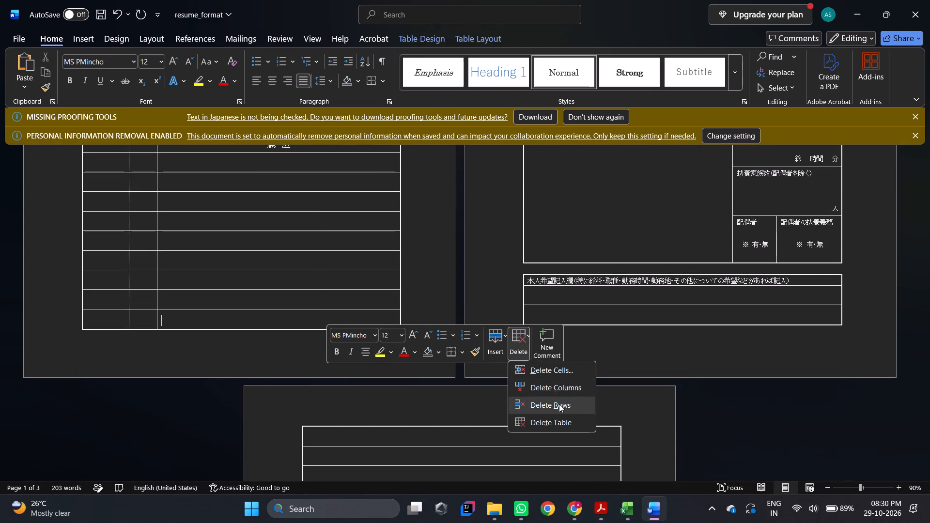
left_click(559, 404)
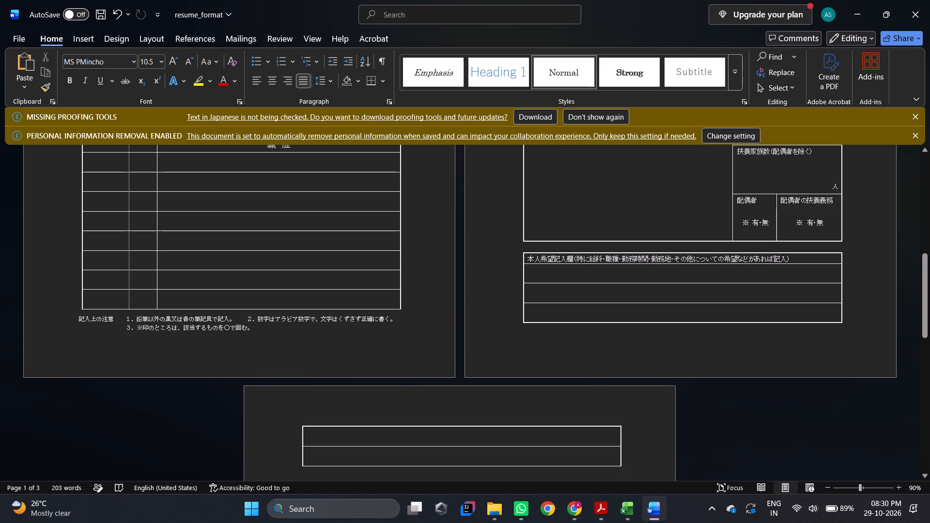
Check how the shortened 学歴・職歴 table, the 記入上の注意 notes and the remaining sections fall across the template's pages.
scroll(465, 302, "up", 1)
scroll(465, 302, "down", 2)
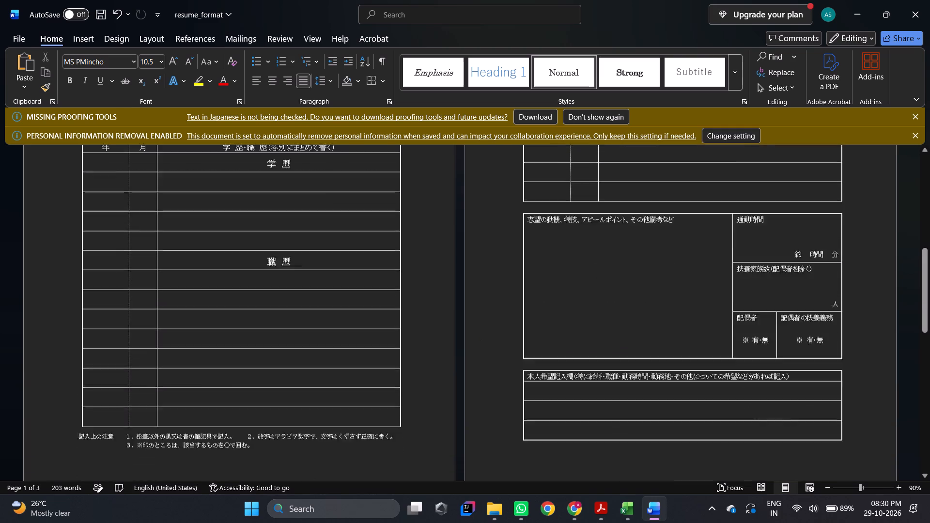
scroll(465, 302, "up", 2)
scroll(465, 302, "down", 3)
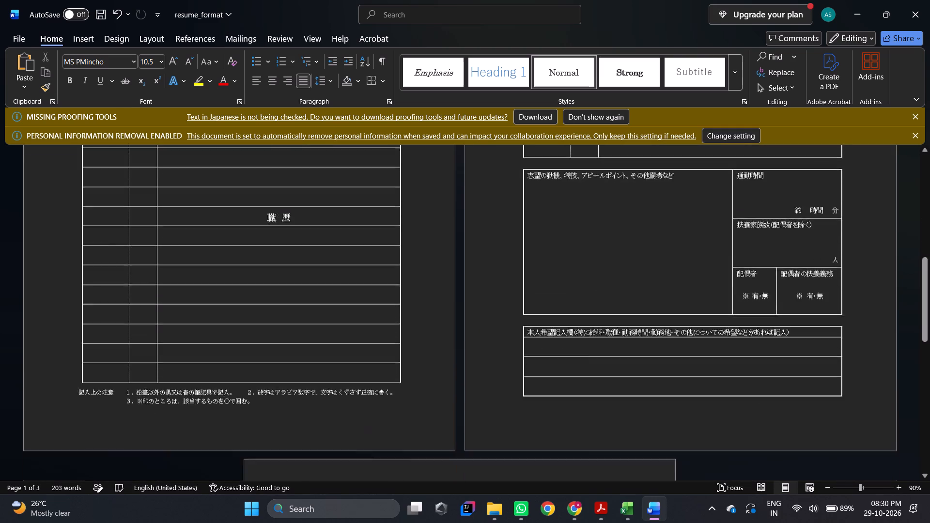
scroll(465, 302, "up", 3)
scroll(465, 302, "down", 3)
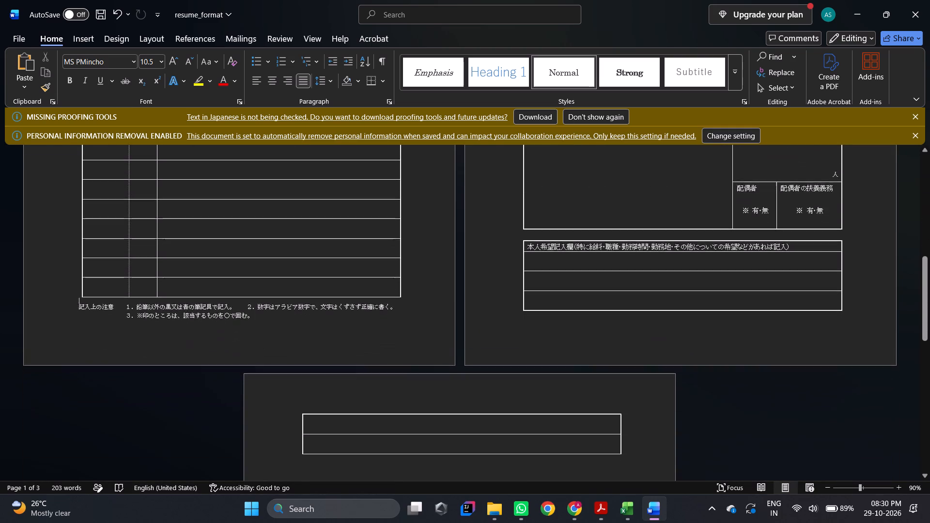
Switch to the Japanese v2 rirekisho in Excel, compare its sections with the Daijob template, and return to the template in Word.
key("alt+Tab")
key("alt+Tab")
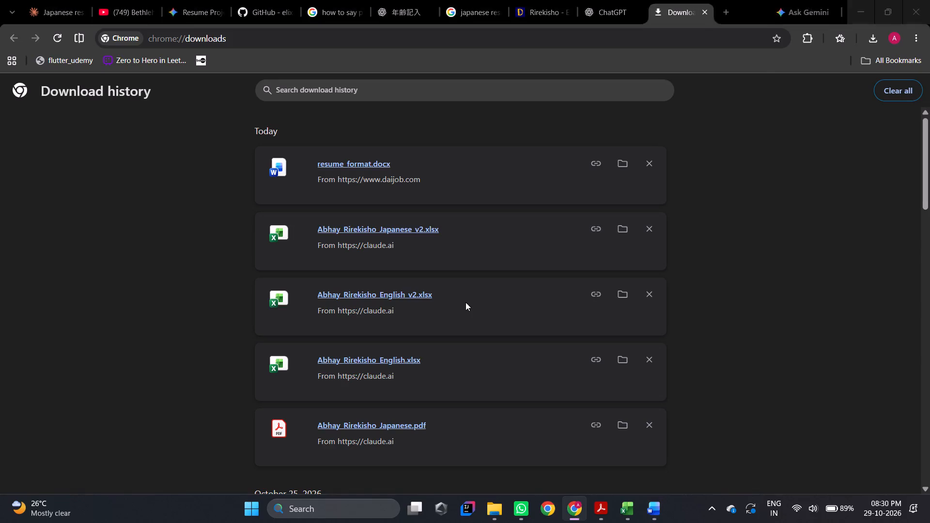
key("alt+Tab")
key("alt+Tab")
scroll(465, 302, "down", 1)
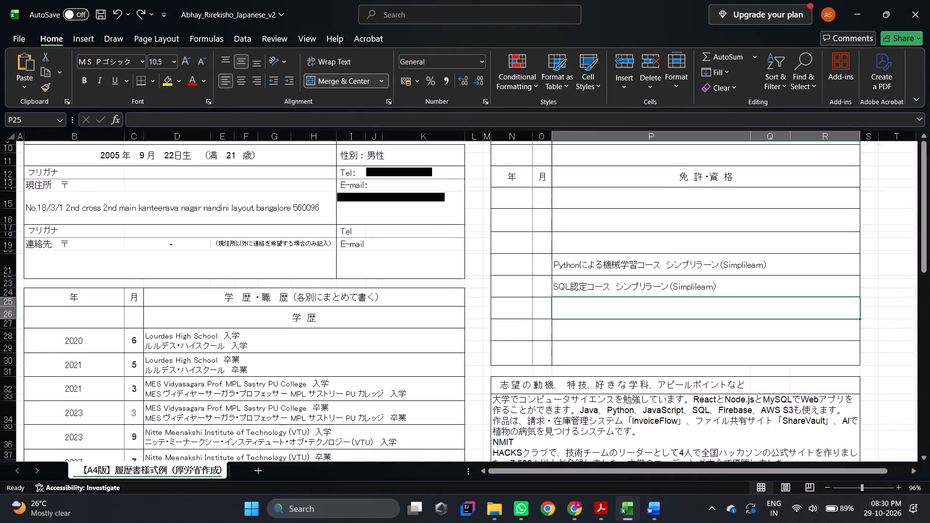
scroll(465, 302, "down", 3)
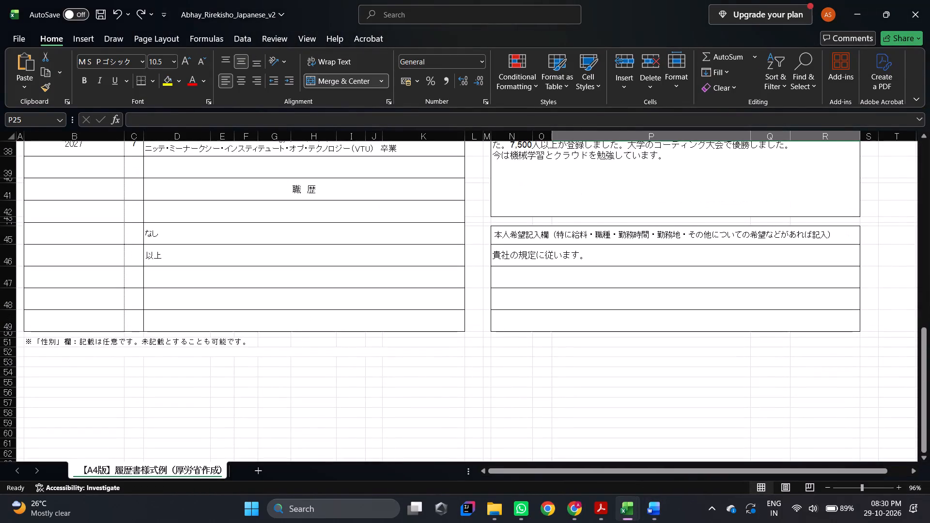
scroll(465, 302, "up", 2)
scroll(465, 302, "down", 1)
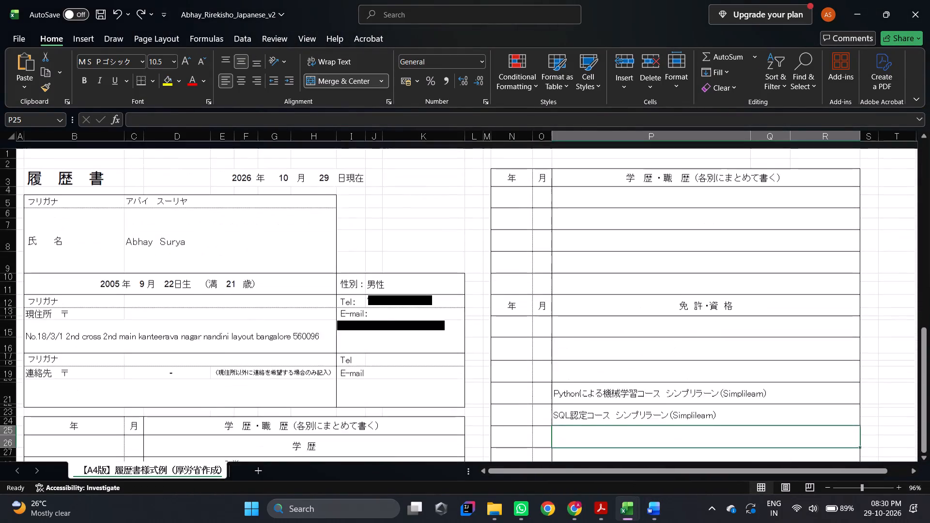
scroll(465, 302, "down", 1)
key("alt+Tab")
scroll(465, 302, "up", 3)
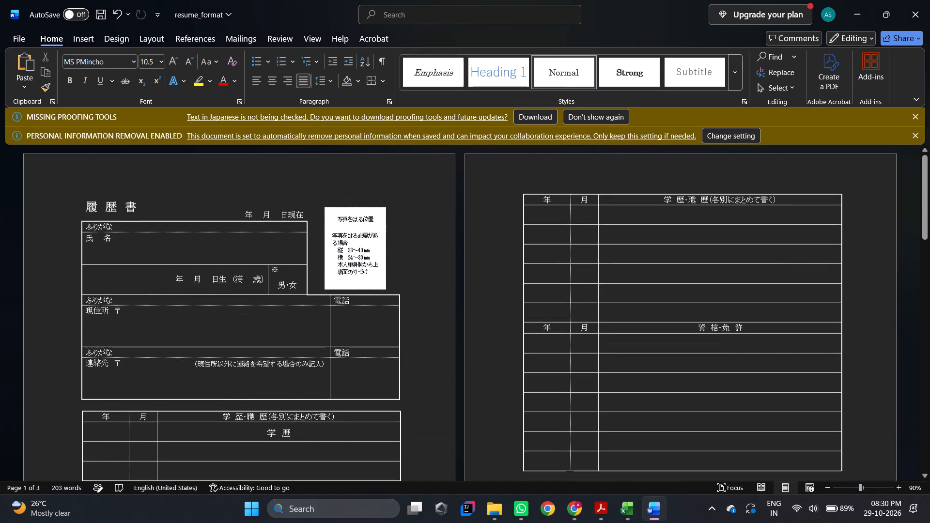
Compare the v2 rirekisho in Excel with the Daijob template in Word, from the personal details down to the remaining sections.
scroll(465, 302, "up", 2)
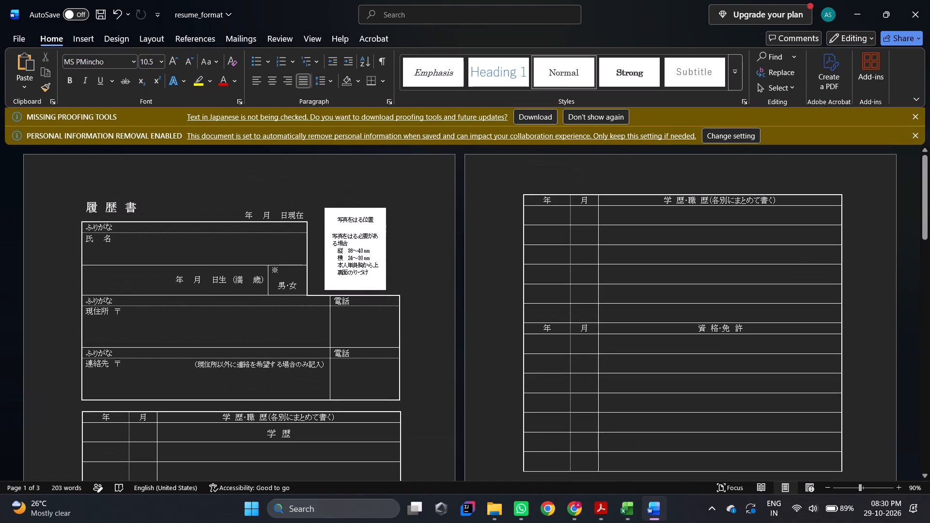
key("alt+Tab")
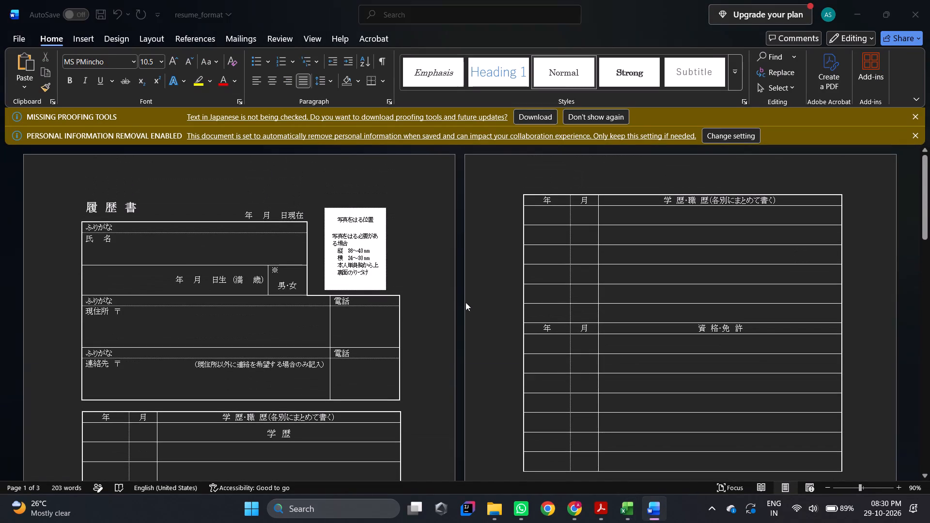
key("alt+Tab")
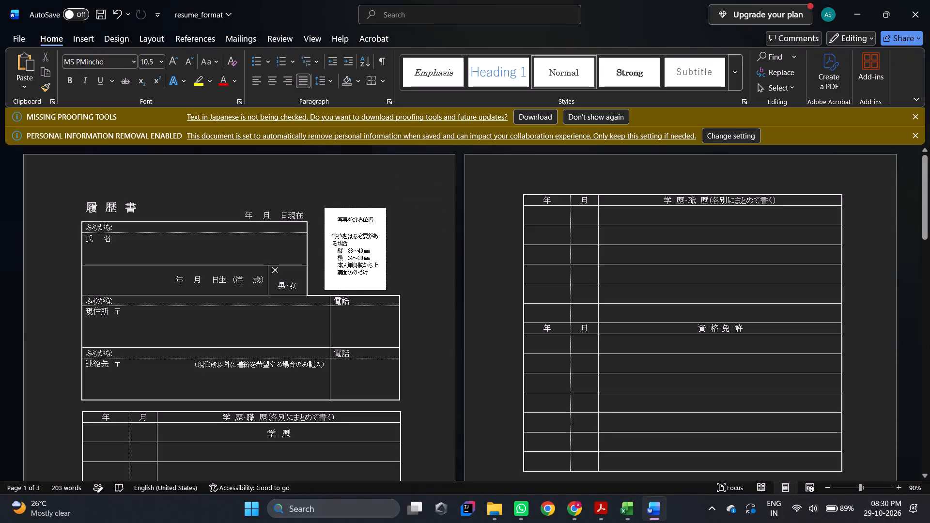
key("alt+Tab")
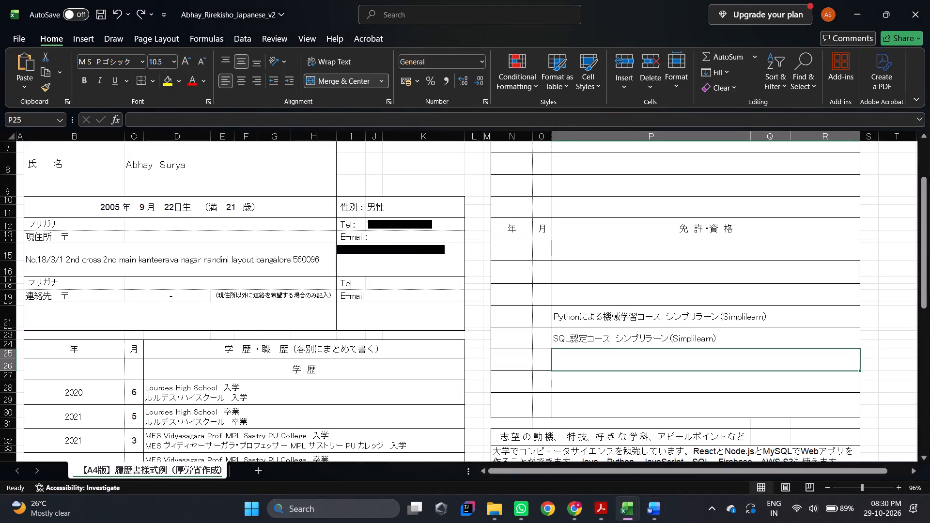
key("alt+Tab")
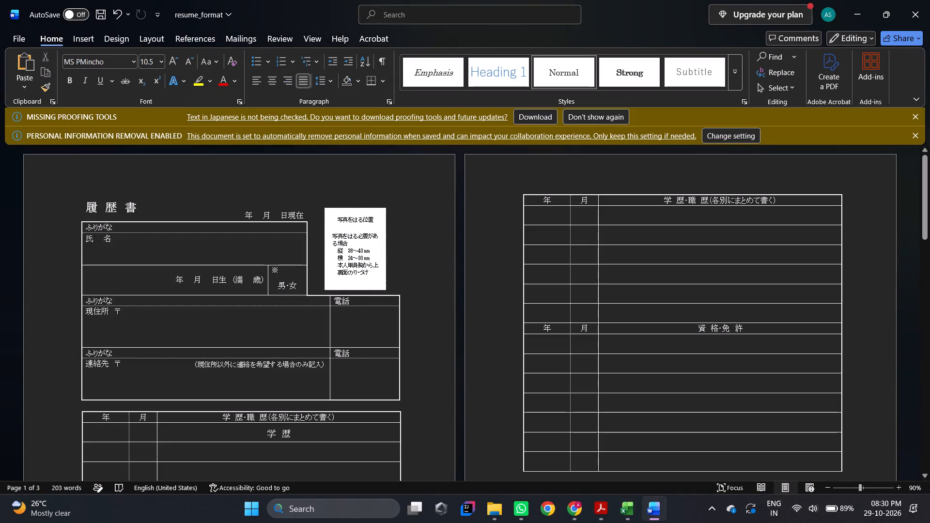
key("alt+Tab")
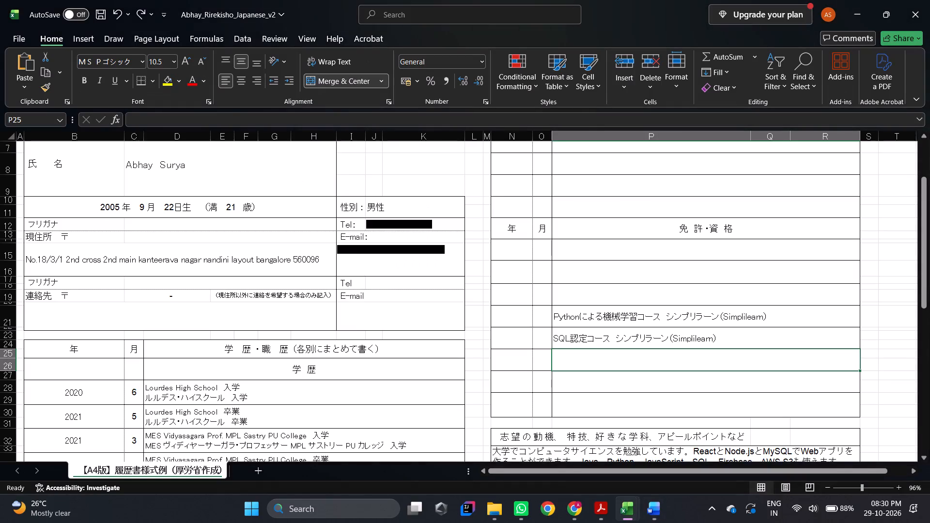
scroll(465, 302, "up", 1)
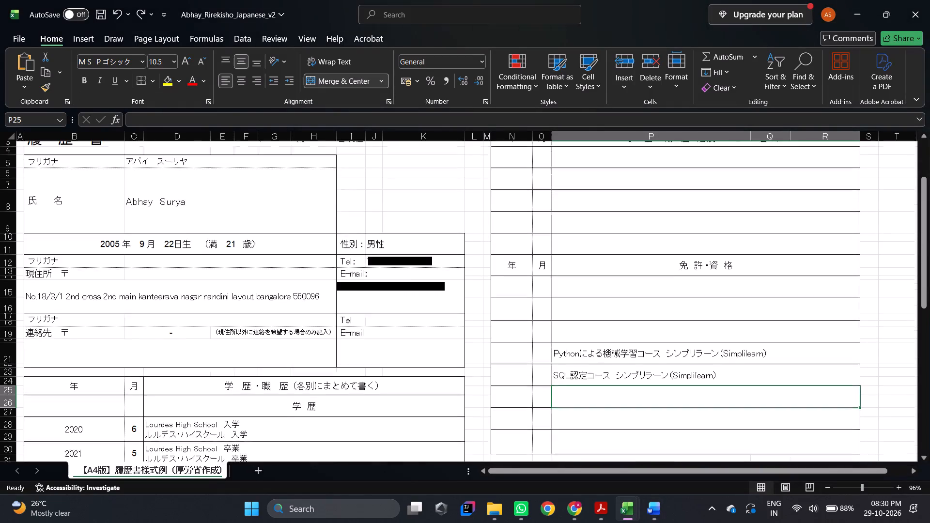
scroll(465, 302, "up", 1)
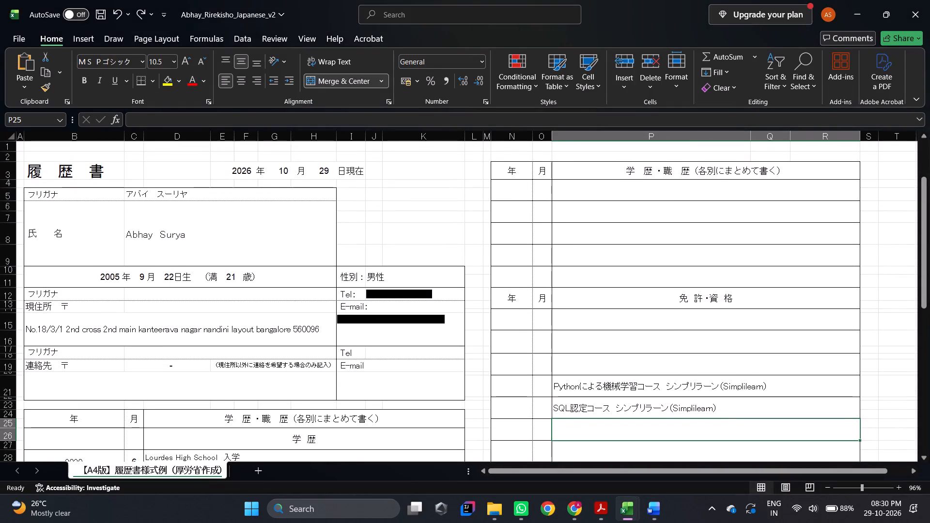
scroll(465, 302, "up", 3)
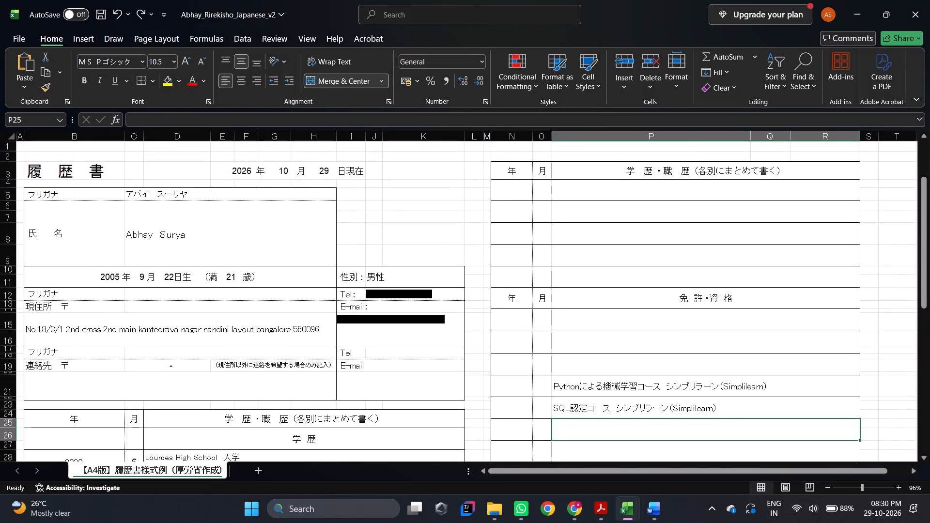
scroll(465, 302, "up", 1)
key("alt+Tab")
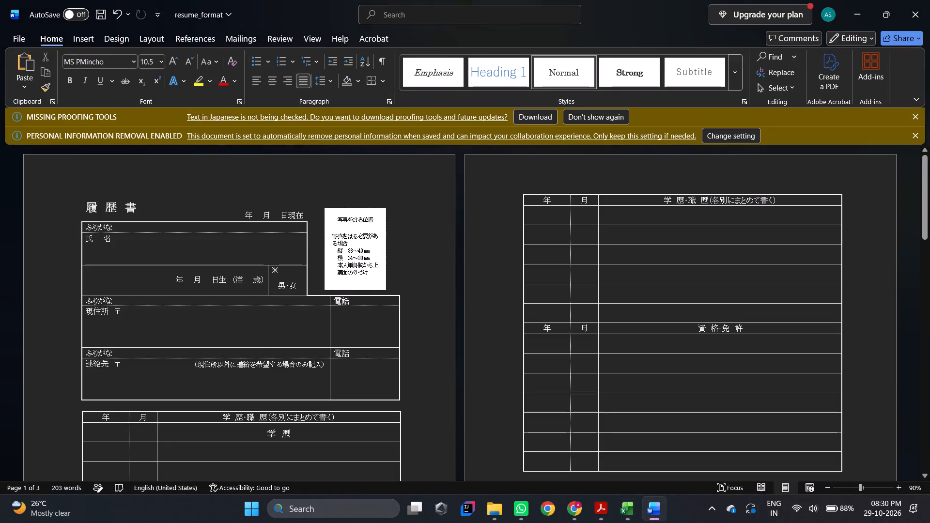
scroll(465, 302, "down", 2)
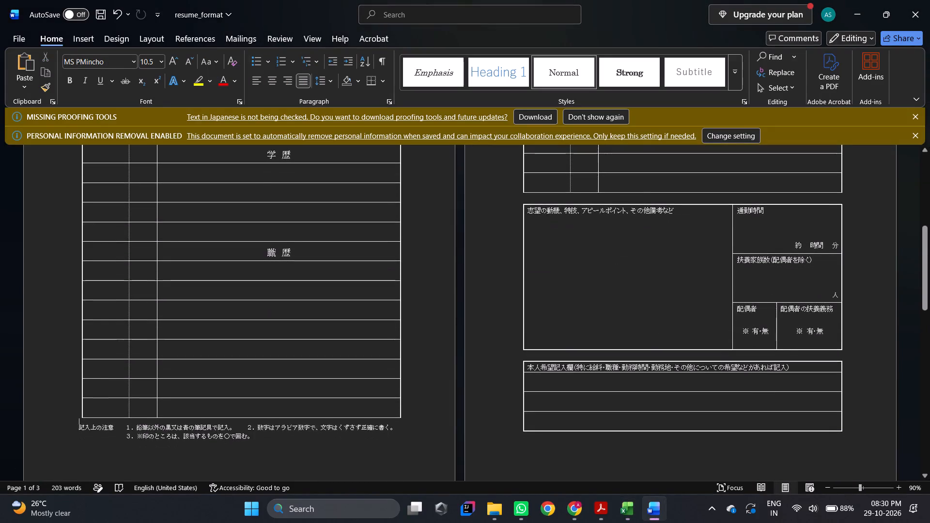
key("alt+Tab")
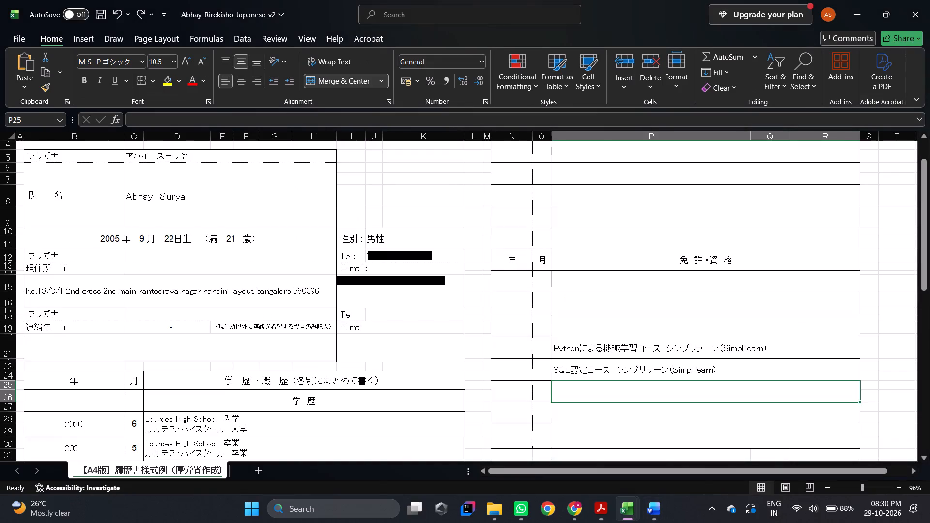
scroll(465, 302, "down", 2)
key("alt+Tab")
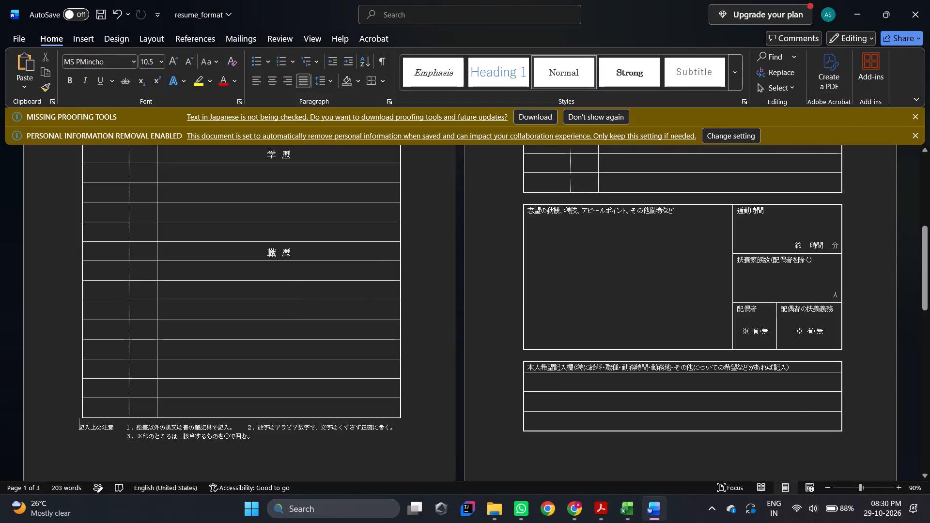
Switch to the official template's 記載例(Example) sheet in Excel, examine its 学歴・職歴 entries and notes, and check them against the v2 rirekisho.
key("alt+Tab")
key("alt+Tab")
key("alt+Tab")
key("alt+Tab")
key("alt+Tab")
key("alt+Tab")
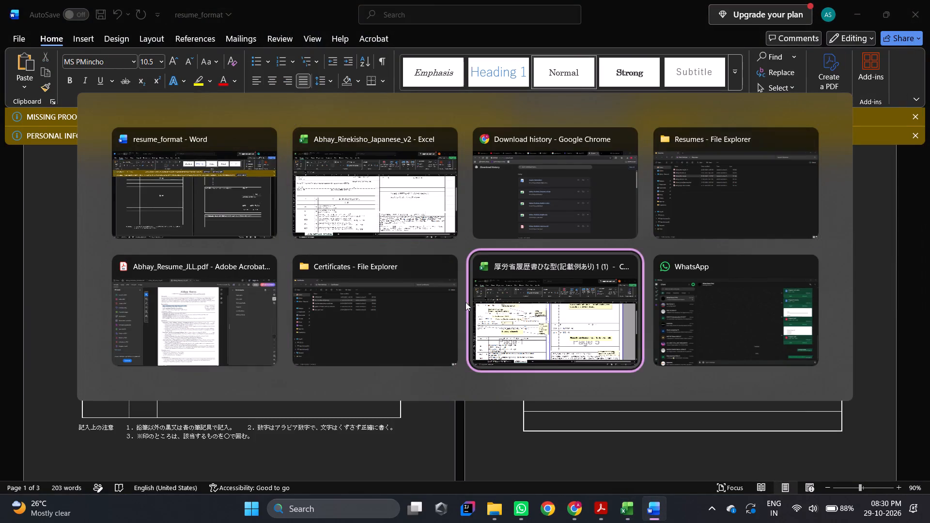
scroll(465, 302, "down", 1)
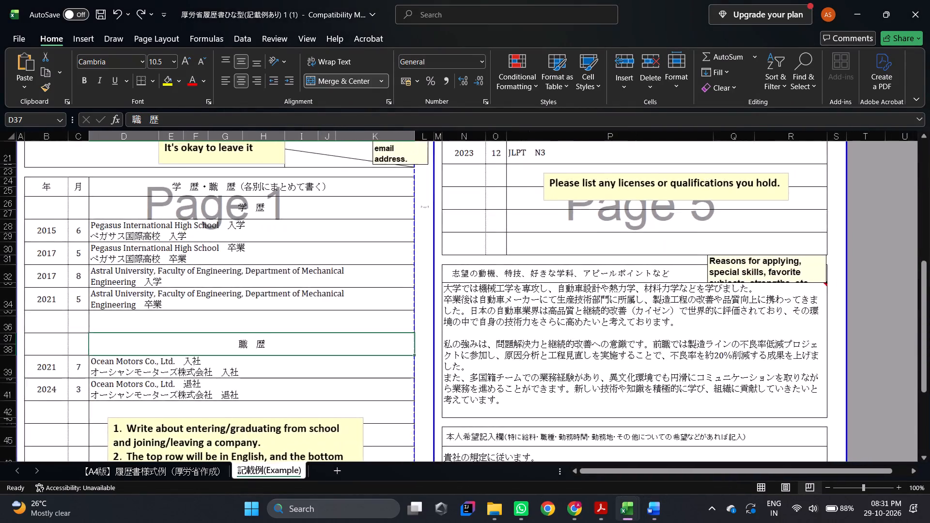
scroll(465, 302, "down", 1)
key("alt+Tab")
key("alt+Tab")
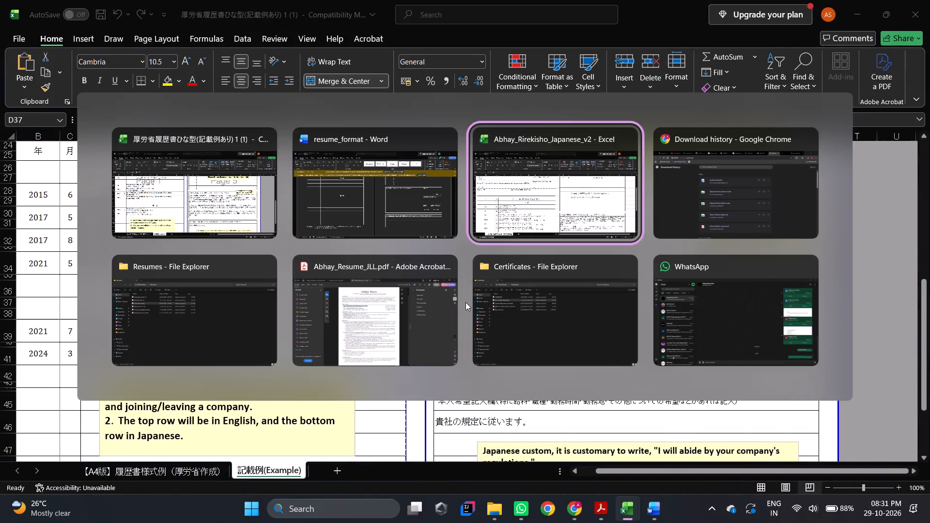
key("alt+Tab")
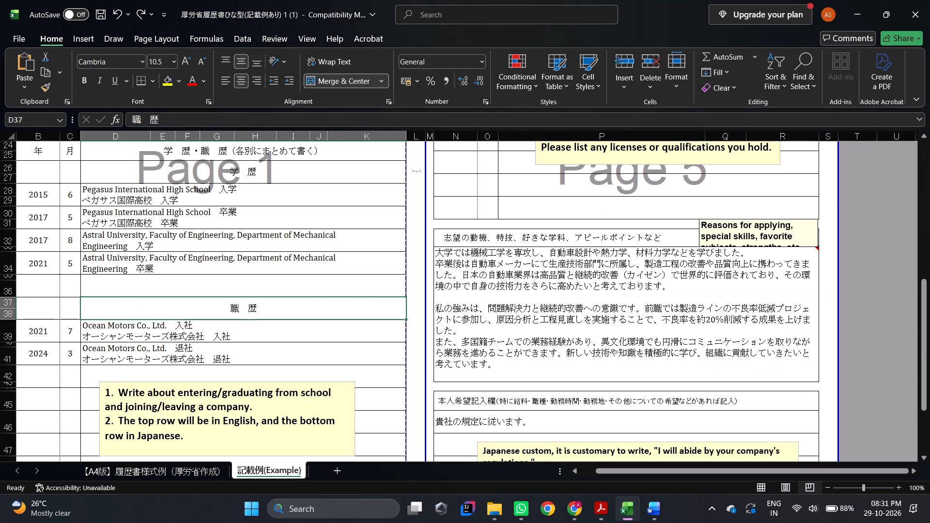
Switch to the resume_format template in Word and compare its 学歴・職歴 table layout with the Excel example sheet.
key("alt+Tab")
key("alt+Tab")
key("alt+Tab")
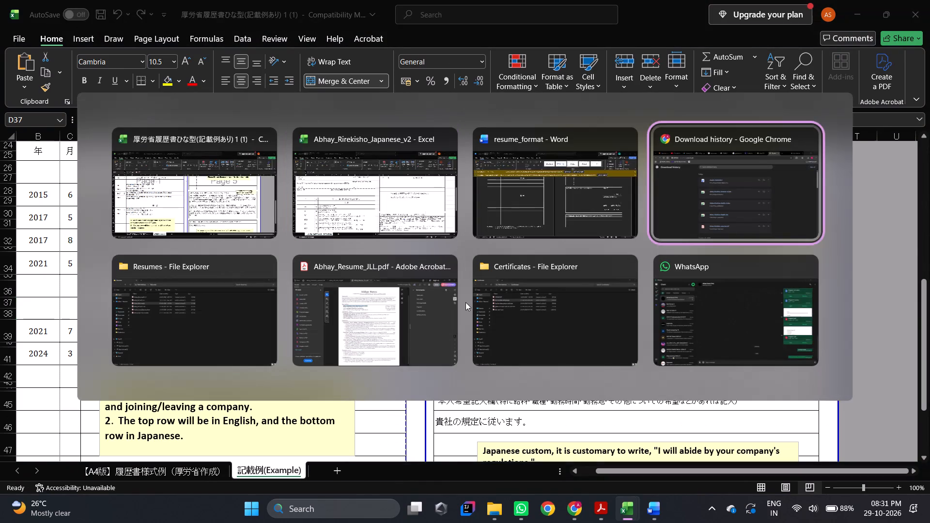
key("alt+Tab")
key("alt+Tab")
key("alt+Tab")
key("alt+Tab")
key("alt+Tab")
key("alt+Tab")
key("alt+Tab")
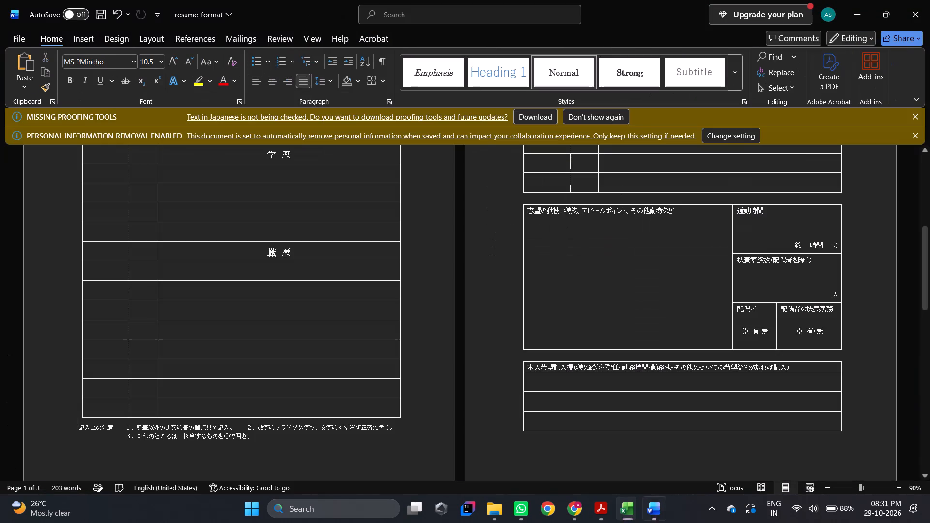
key("alt+Tab")
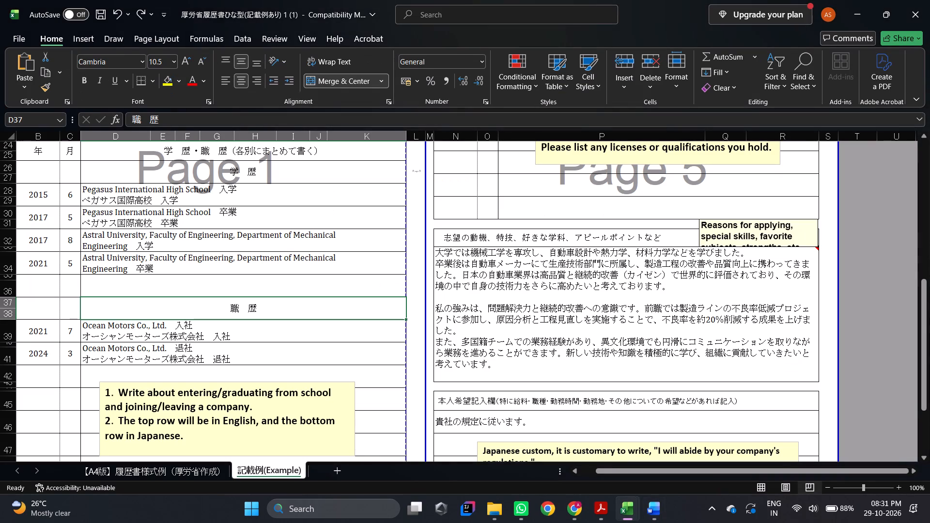
key("alt+Tab")
Compare the Word template's remaining sections with the Excel example, and examine the template close up from its 職歴 rows back to the personal details.
scroll(465, 302, "up", 1)
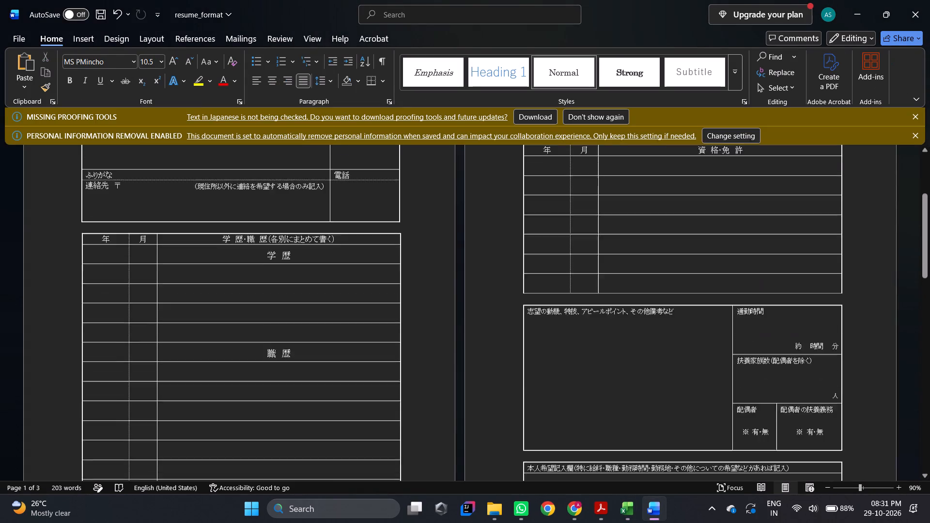
scroll(465, 302, "up", 1)
key("alt+Tab")
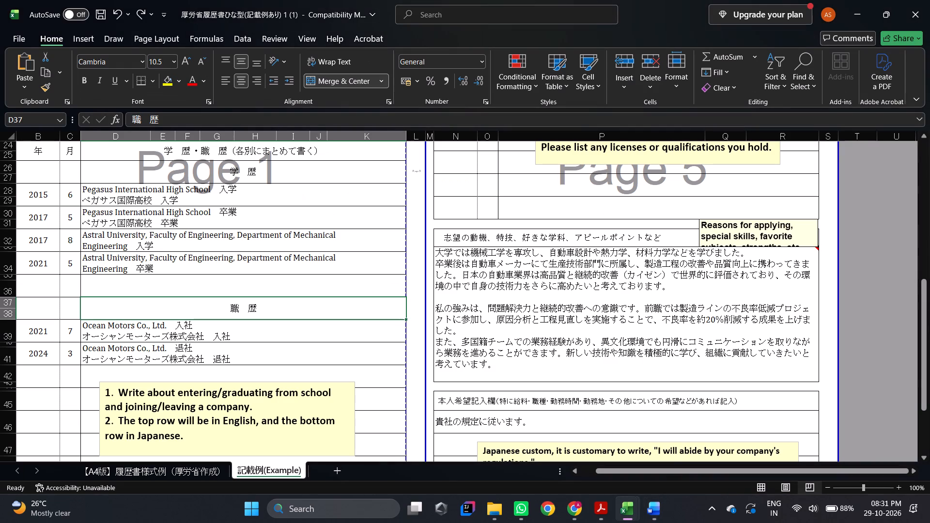
key("alt+Tab")
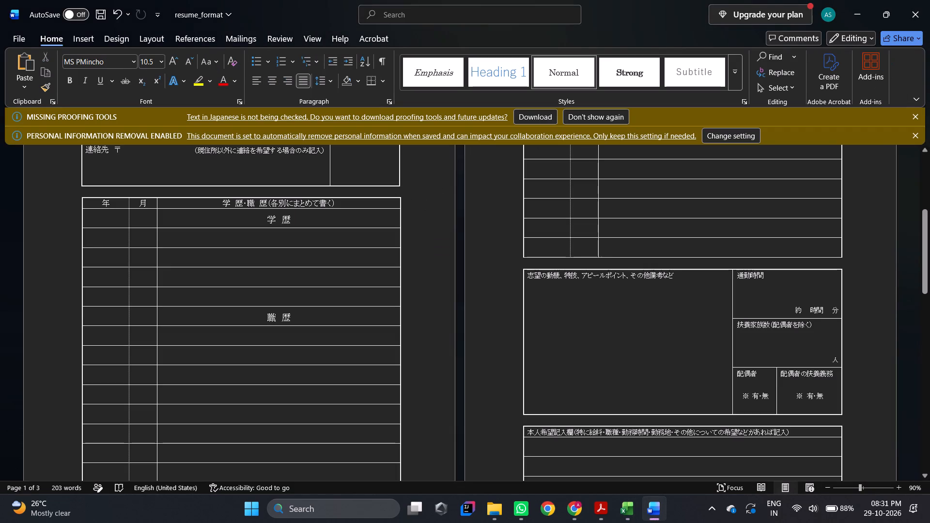
scroll(465, 302, "down", 1)
scroll(465, 302, "up", 2)
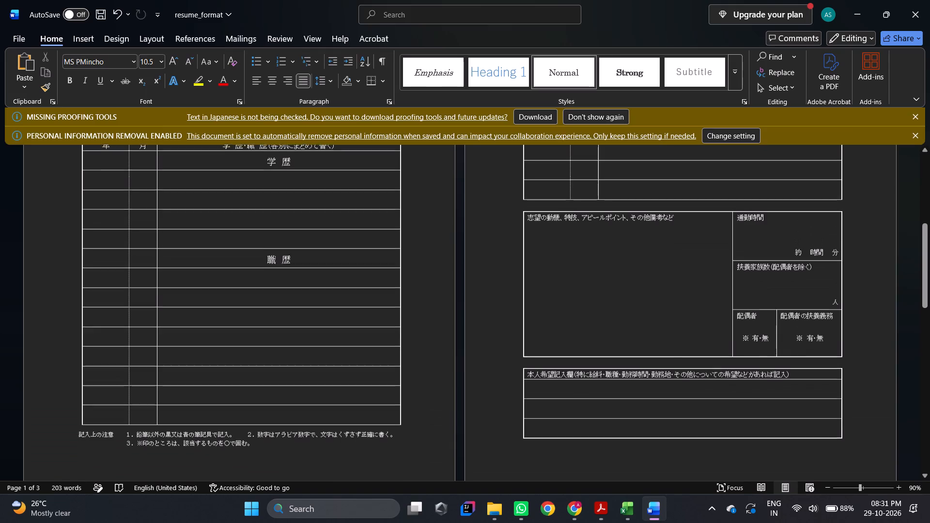
key("alt+Tab")
scroll(465, 302, "down", 1)
key("alt+Tab")
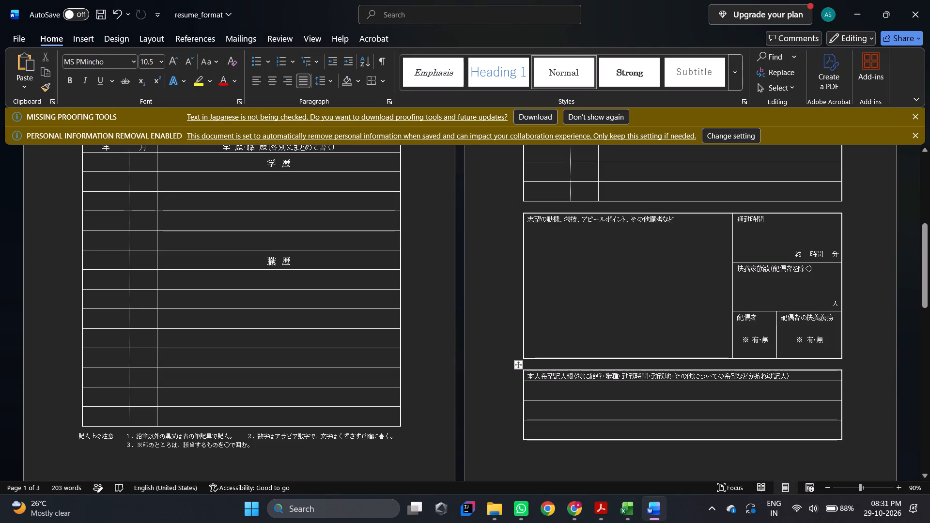
scroll(624, 380, "up", 5, "ctrl")
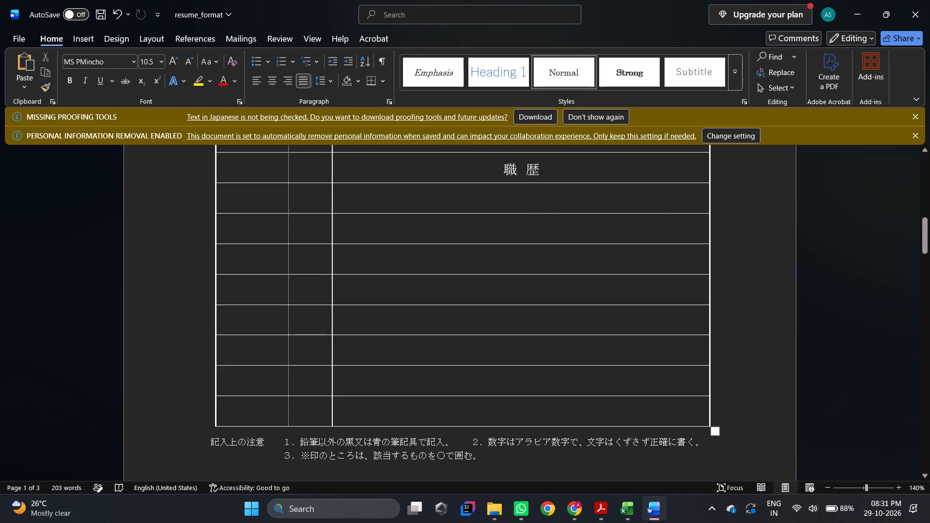
scroll(624, 380, "up", 5)
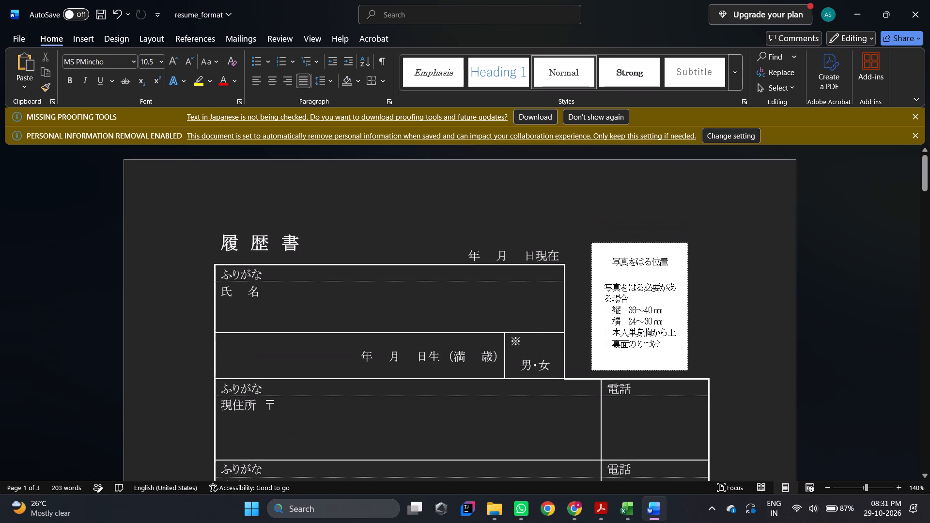
Examine the 記載例(Example) sheet from its personal details to the closing note, checking its page layout against the Word template.
key("alt+Tab")
scroll(624, 380, "up", 2)
scroll(624, 380, "down", 3)
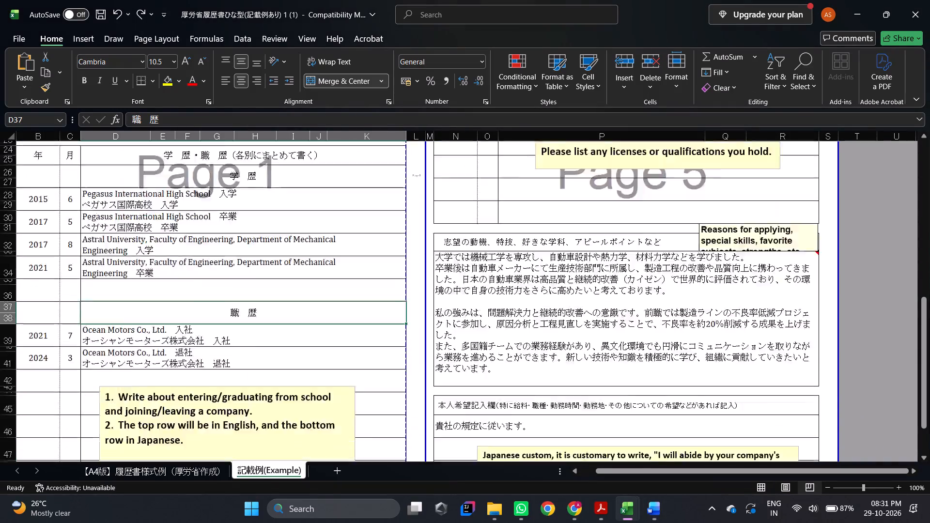
scroll(624, 380, "up", 2)
scroll(624, 380, "down", 1)
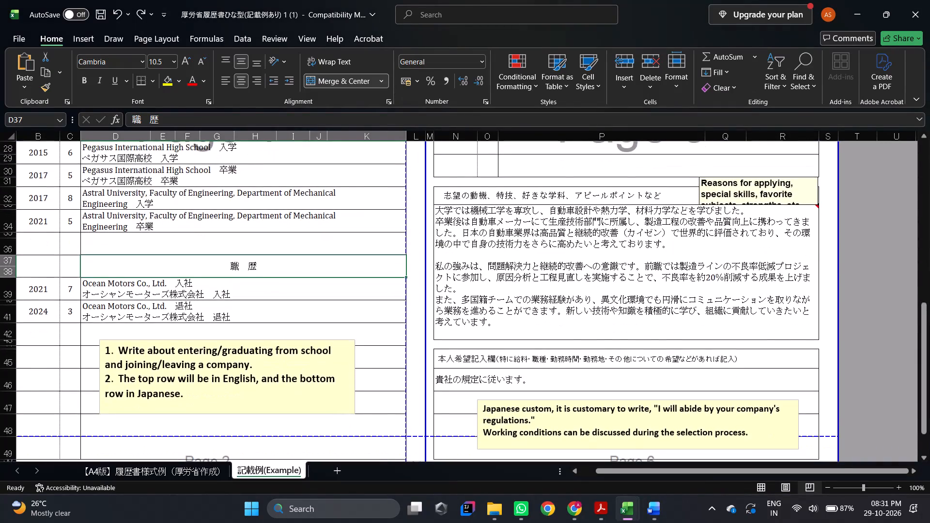
scroll(624, 380, "down", 1)
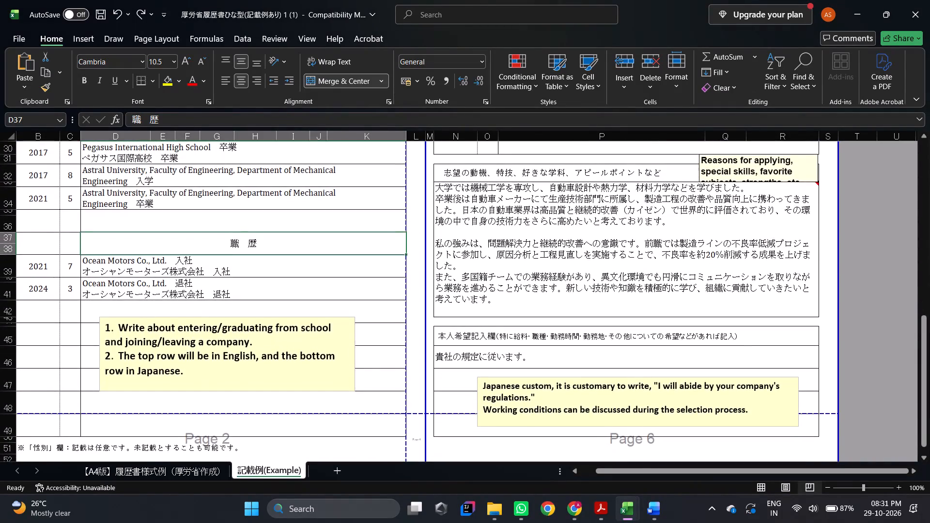
scroll(595, 307, "down", 1)
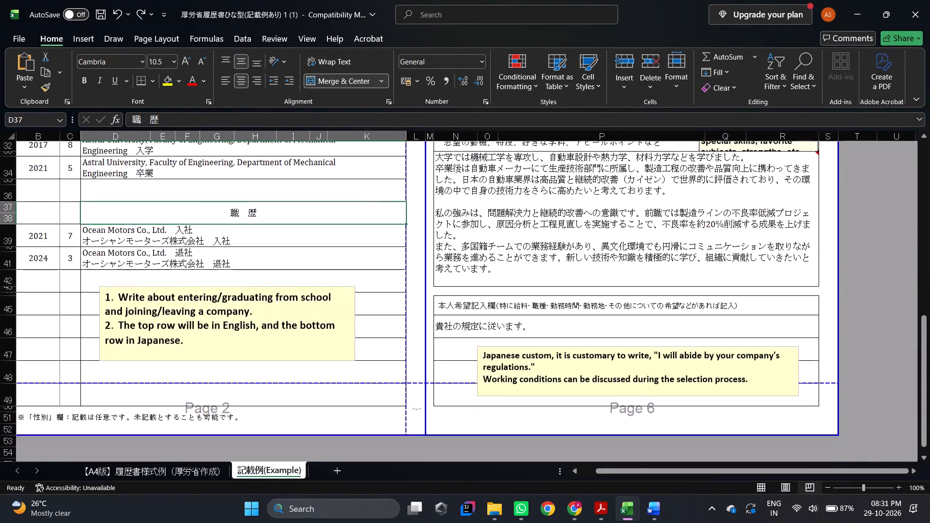
scroll(595, 307, "down", 1)
scroll(595, 307, "up", 2)
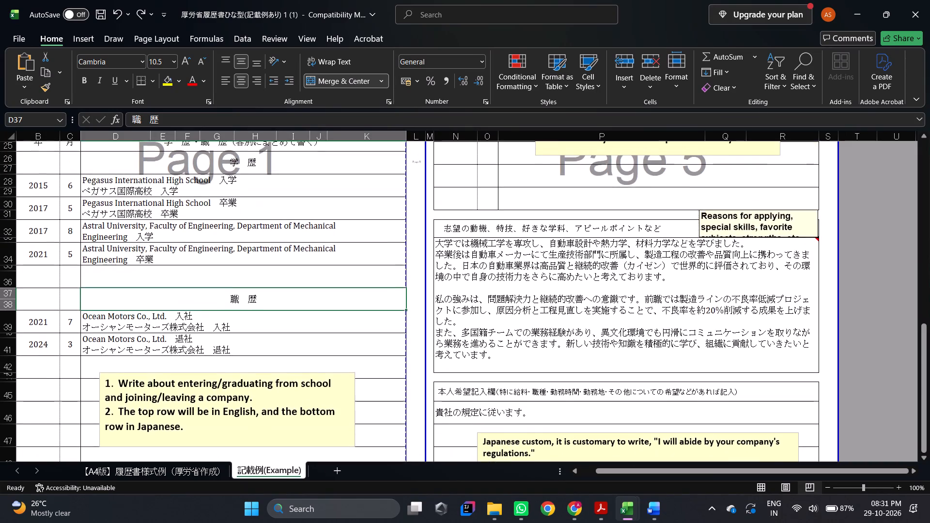
scroll(595, 307, "up", 1)
scroll(595, 307, "down", 2)
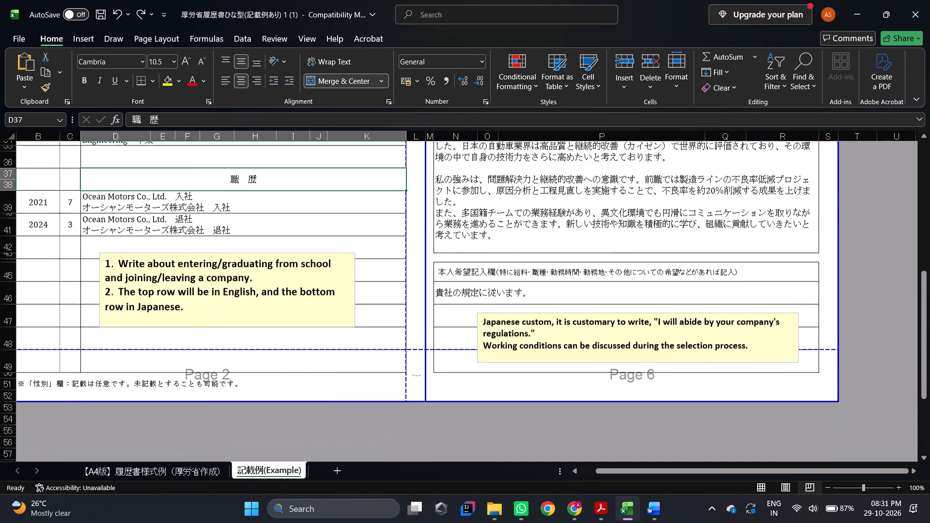
left_click_drag(420, 391, 108, 142)
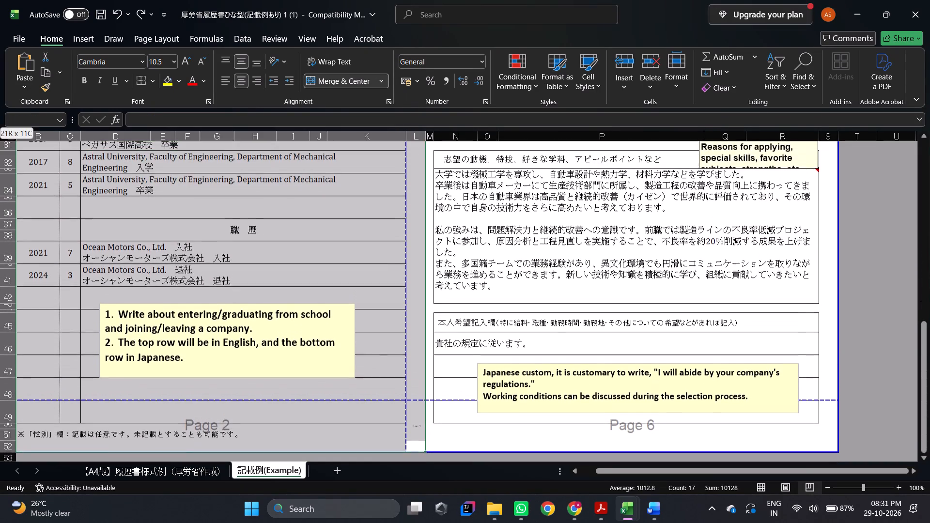
left_click_drag(108, 142, 120, 150)
left_click(291, 321)
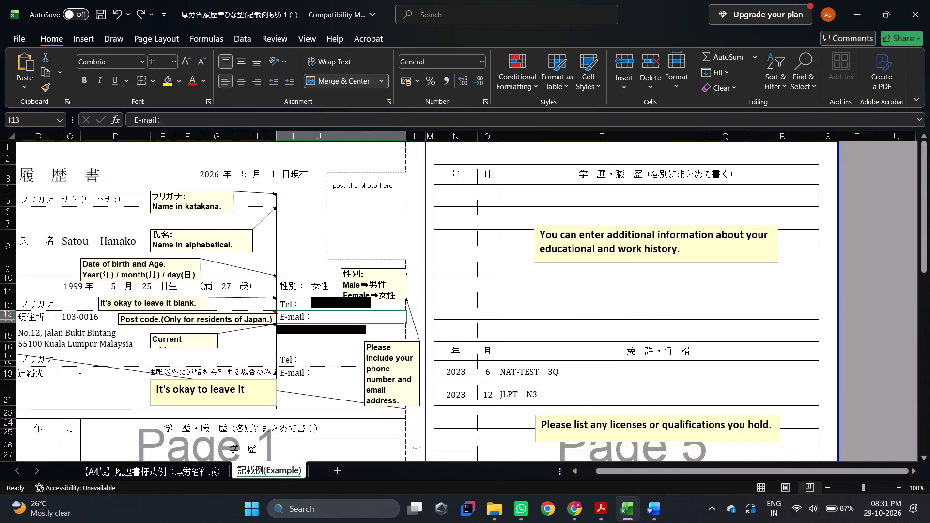
key("alt+Tab")
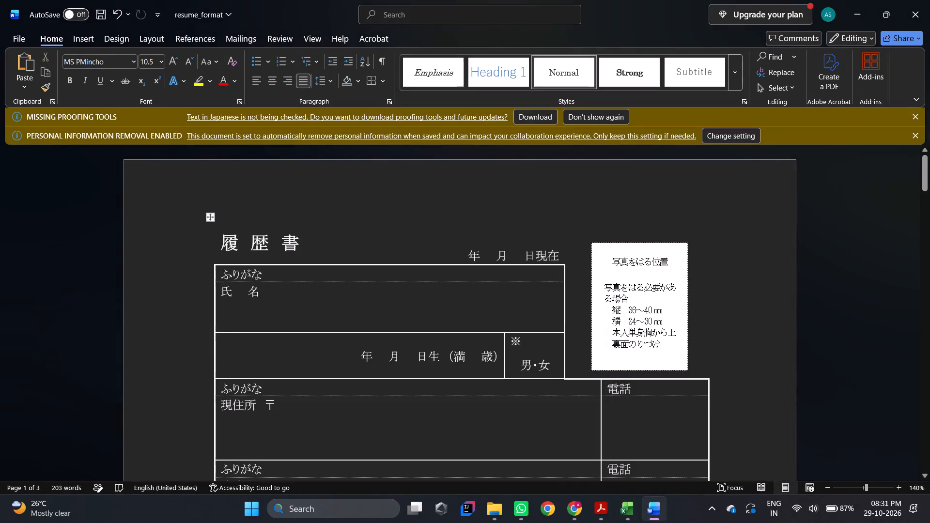
key("alt+Tab")
key("alt+Tab")
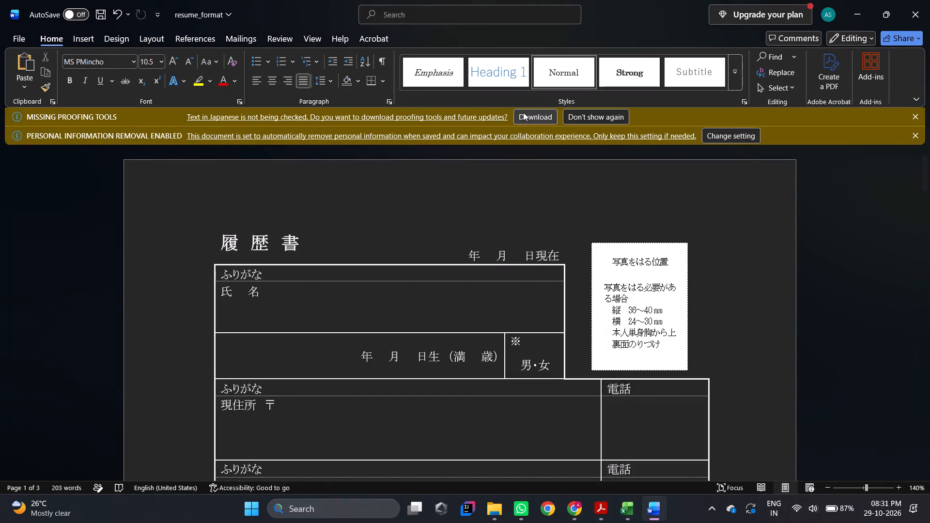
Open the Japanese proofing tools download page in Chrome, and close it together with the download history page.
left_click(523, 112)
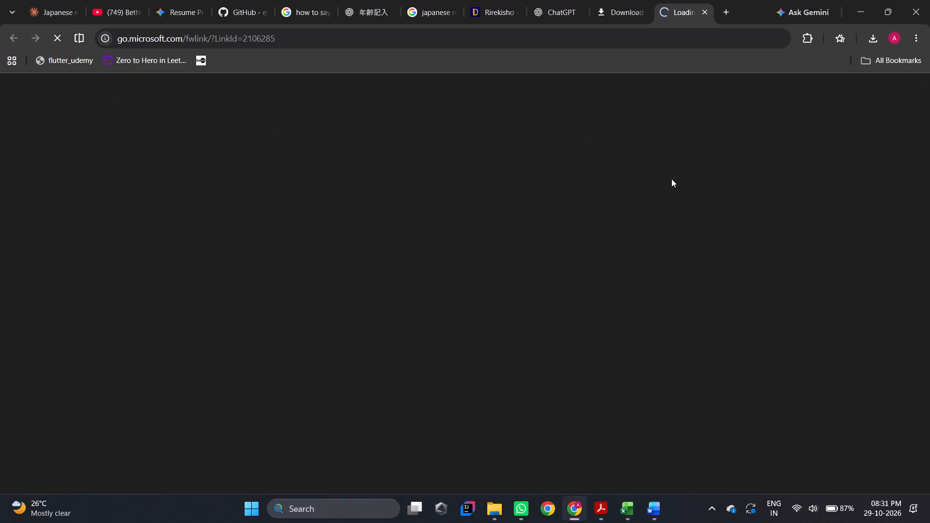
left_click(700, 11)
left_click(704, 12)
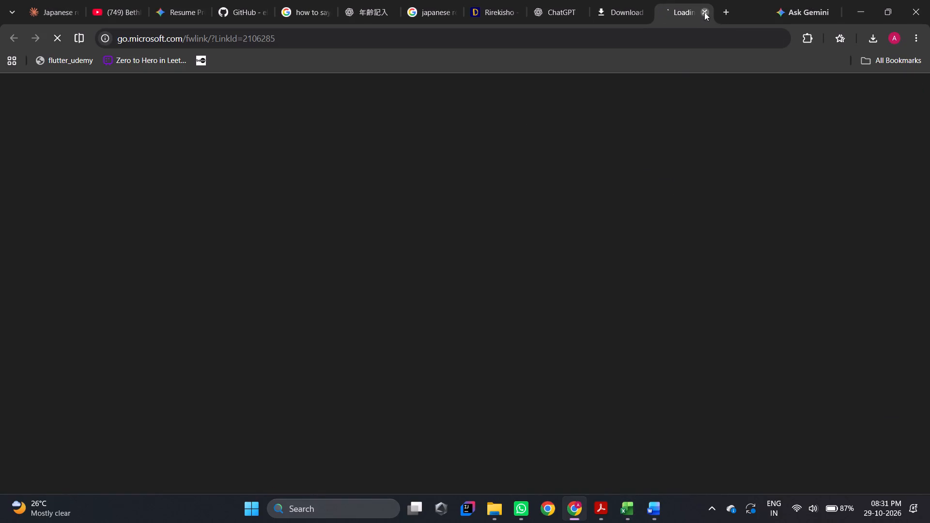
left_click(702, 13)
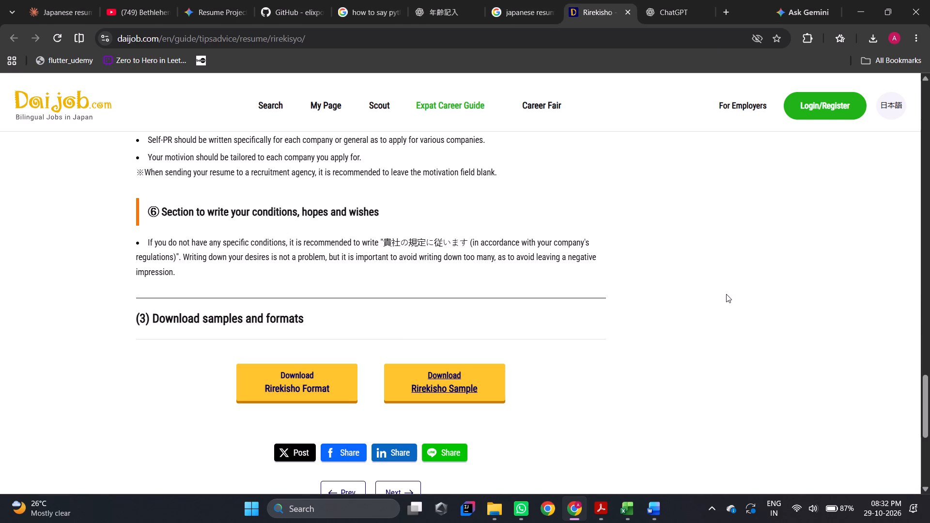
scroll(384, 334, "up", 13)
scroll(384, 334, "down", 8)
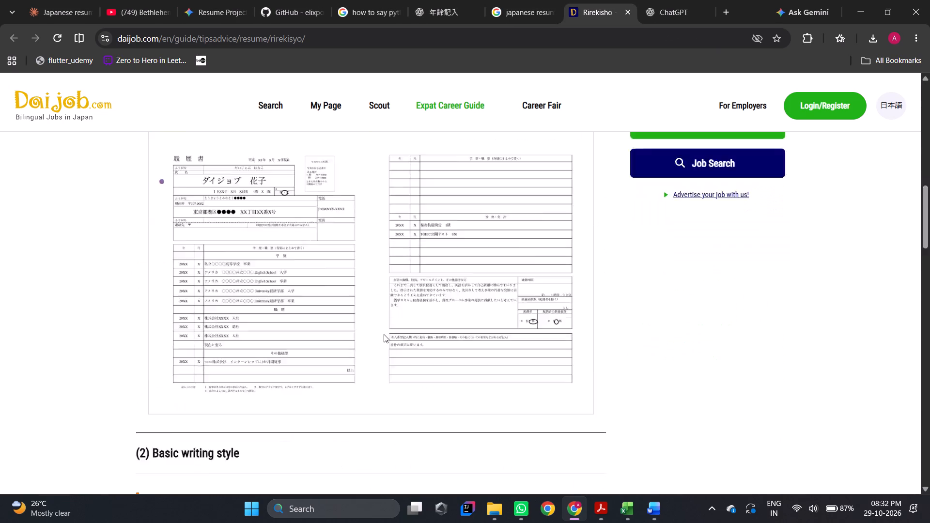
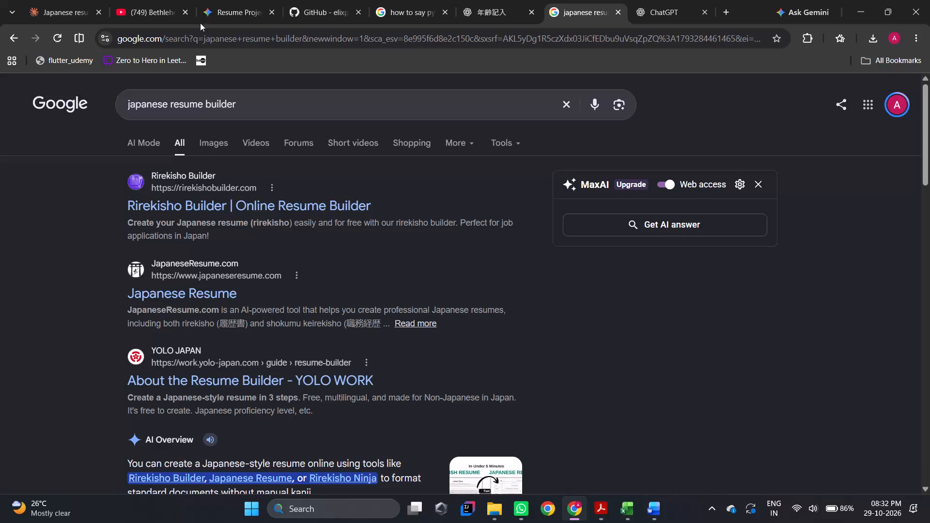
Open Rirekisho Builder from the search results, review its sample rirekisho, glance at the Word template, and close the site.
left_click(265, 209)
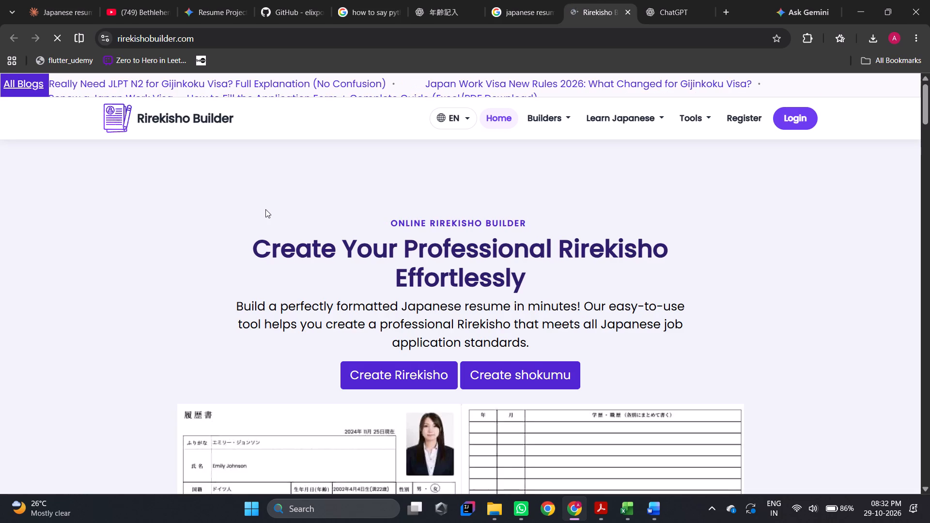
scroll(413, 401, "down", 4)
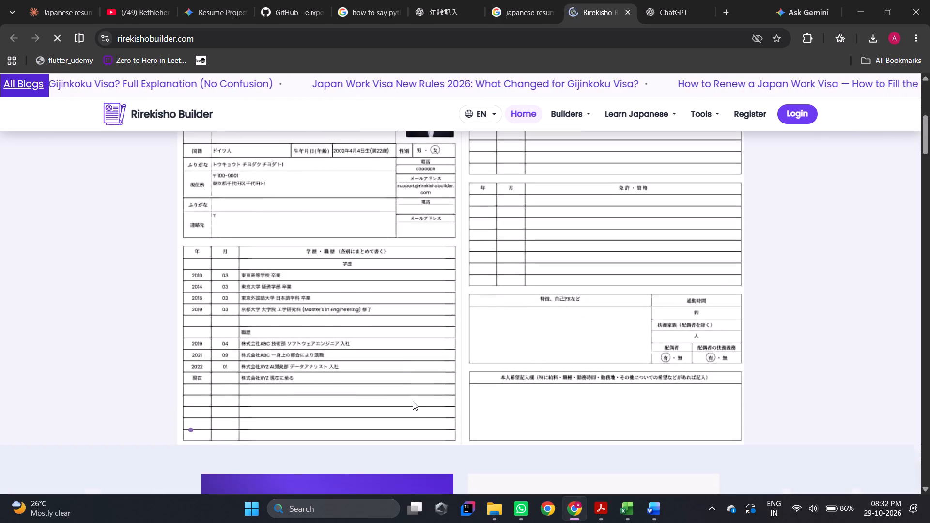
scroll(413, 401, "down", 2)
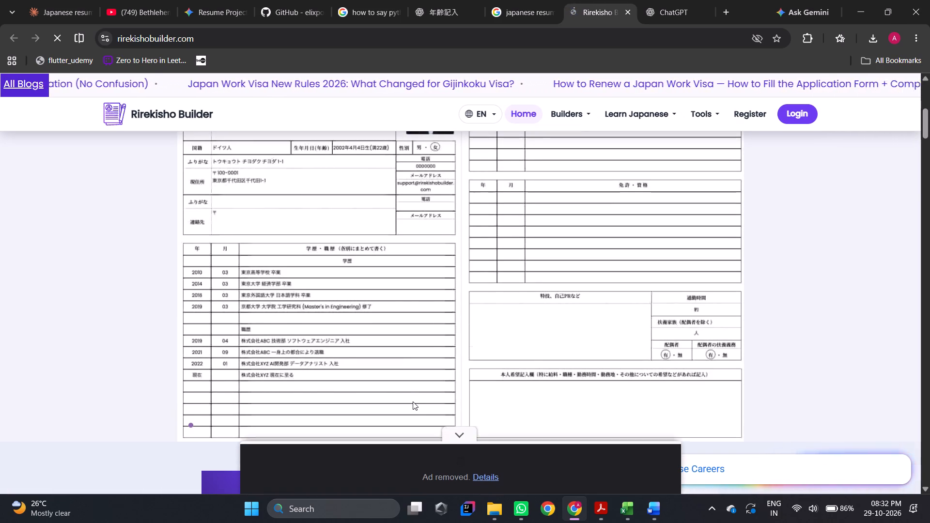
scroll(413, 401, "down", 2)
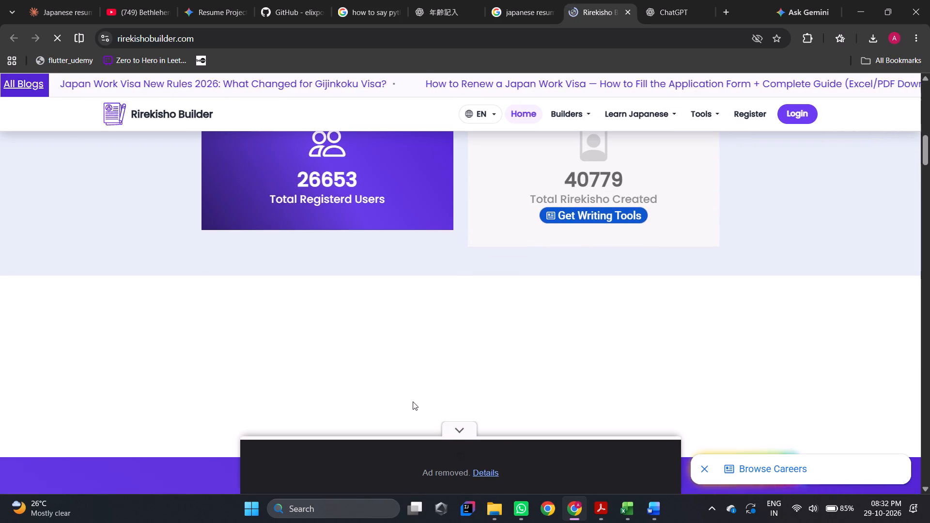
scroll(413, 401, "up", 7)
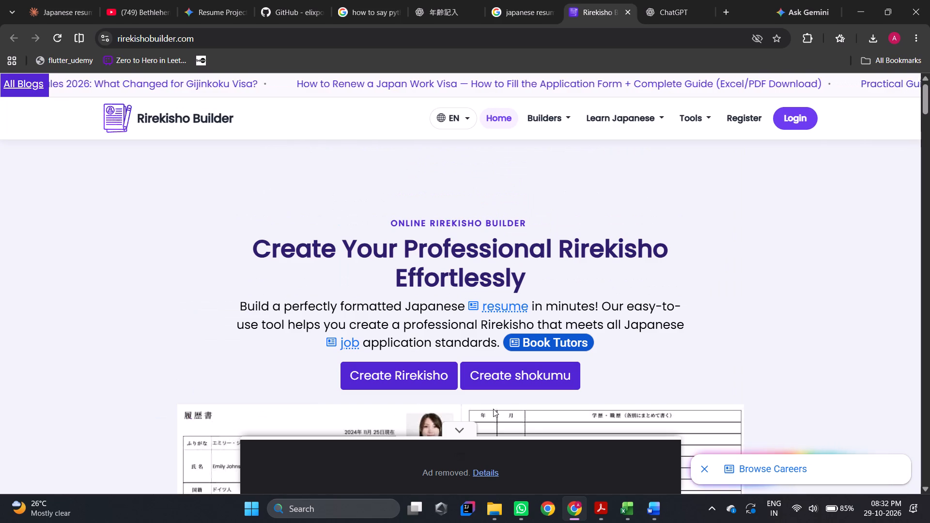
left_click(458, 432)
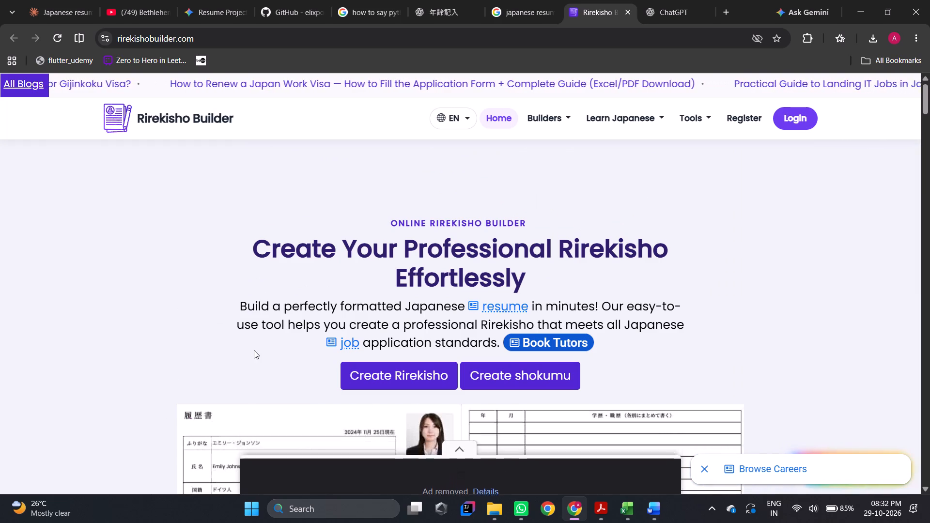
scroll(254, 350, "down", 2)
key("alt+Tab")
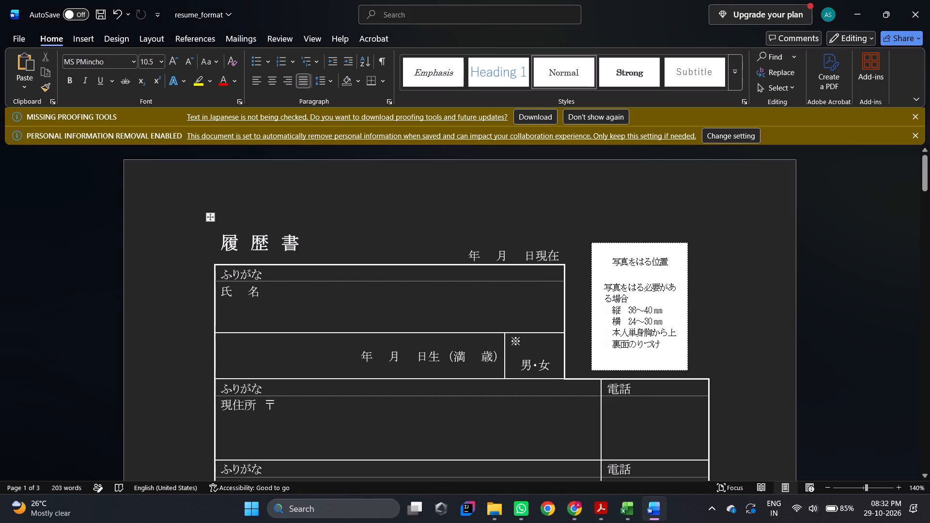
key("alt+Tab")
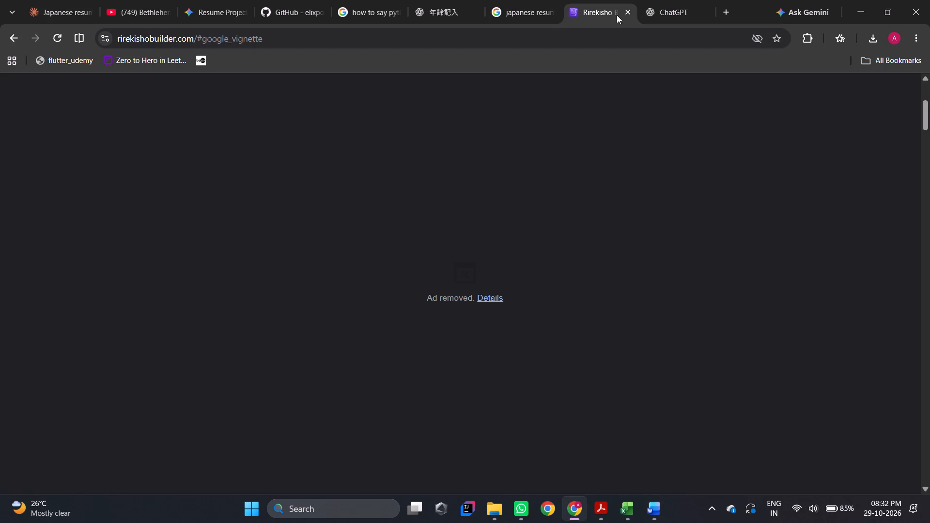
left_click(627, 14)
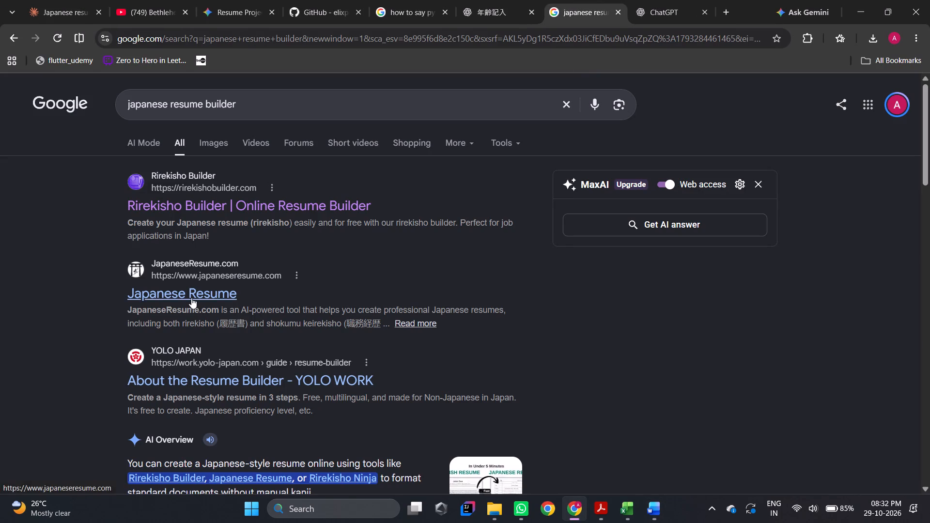
Open JapaneseResume.com from the search results, dismiss the Google sign-in prompt, and review its sample resumes, how-it-works section and services.
left_click(191, 298)
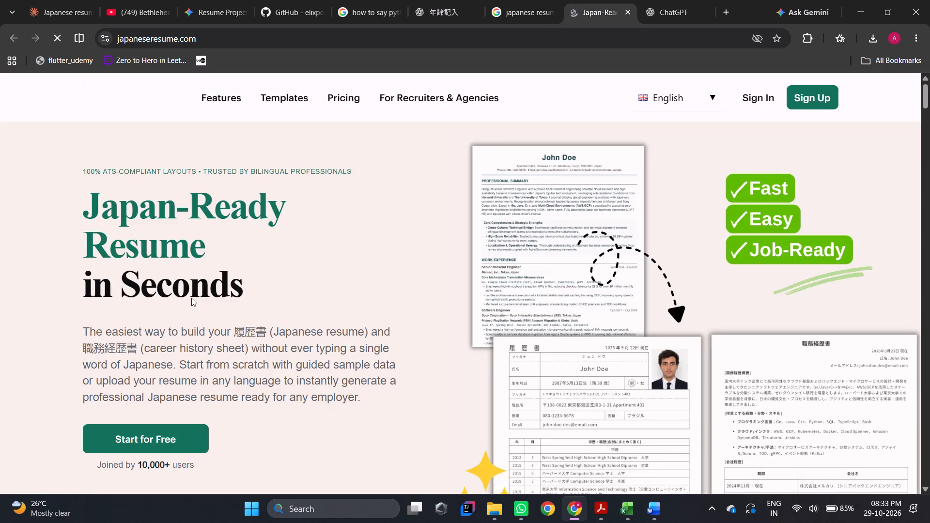
scroll(191, 298, "down", 2)
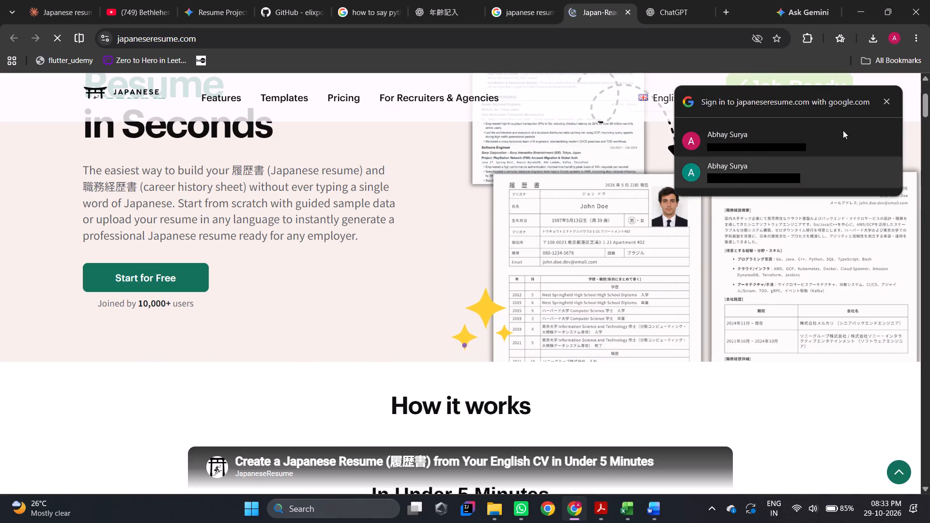
left_click(888, 96)
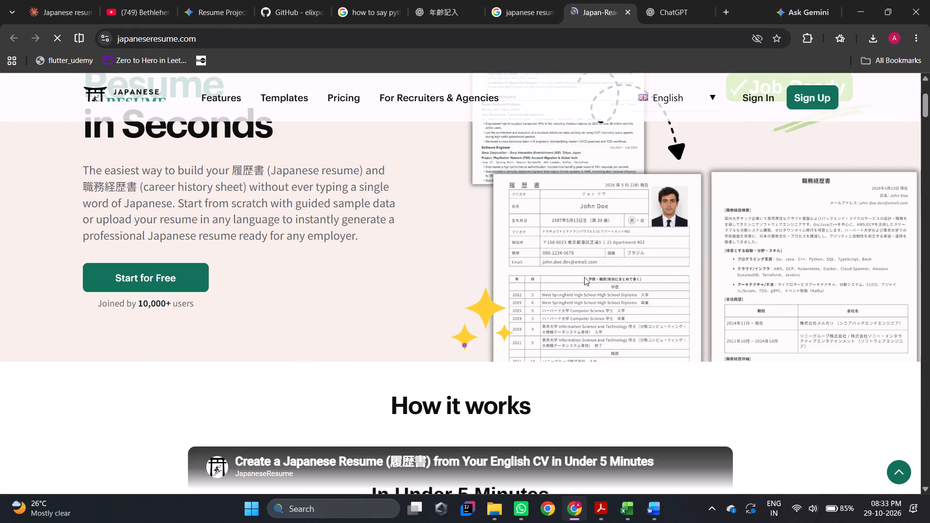
scroll(584, 277, "down", 3)
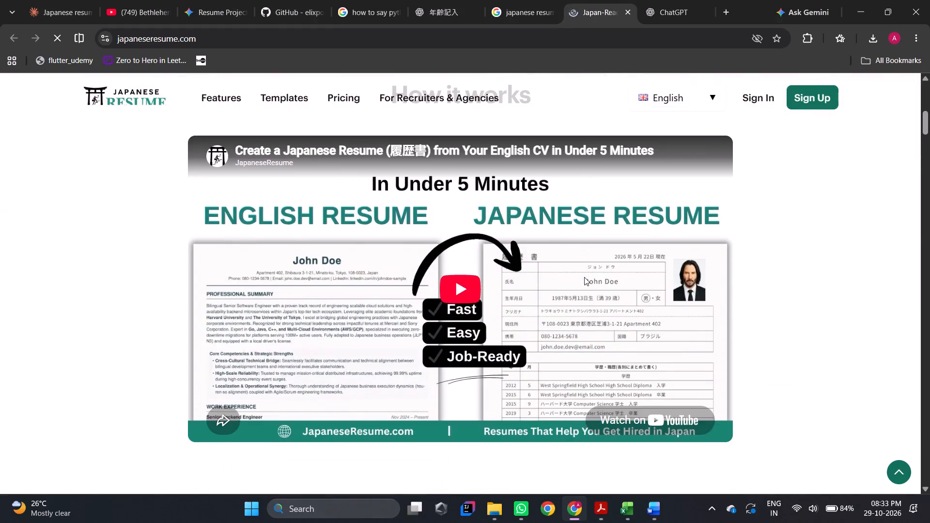
scroll(584, 277, "down", 1)
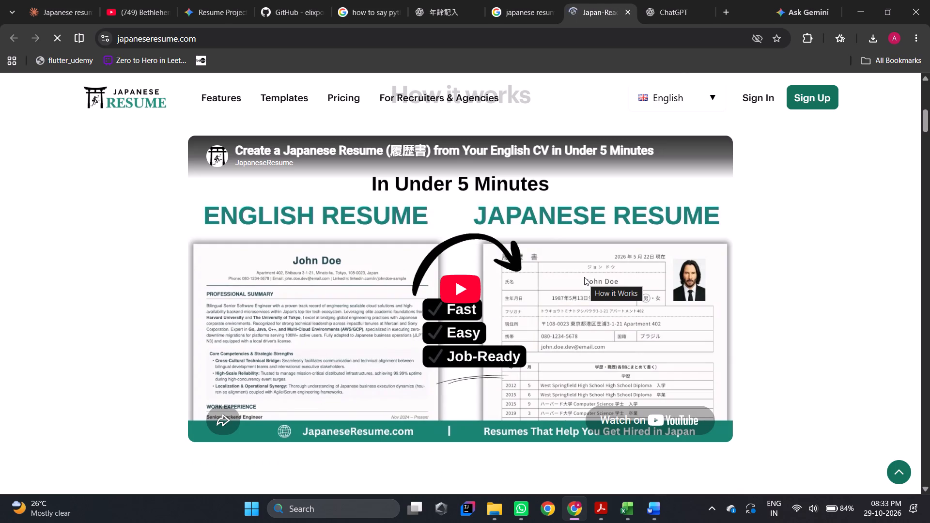
scroll(584, 277, "down", 4)
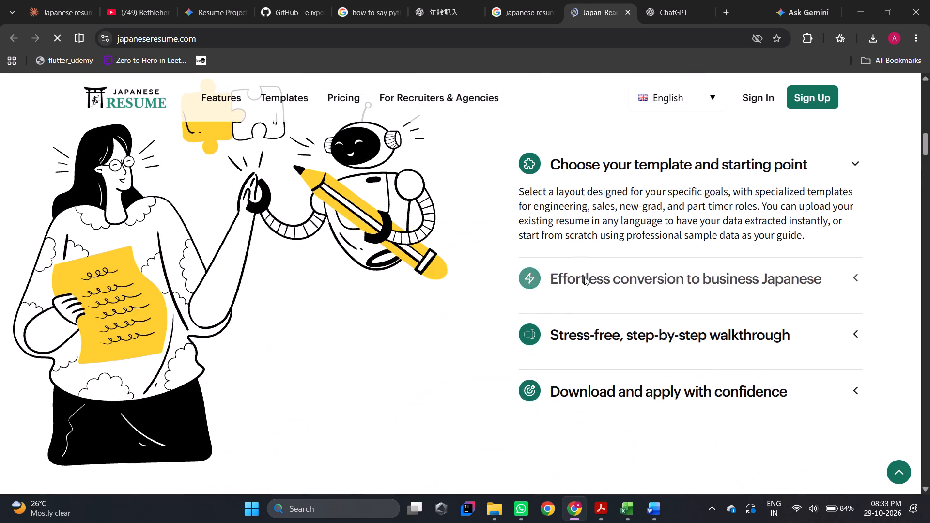
scroll(584, 277, "down", 8)
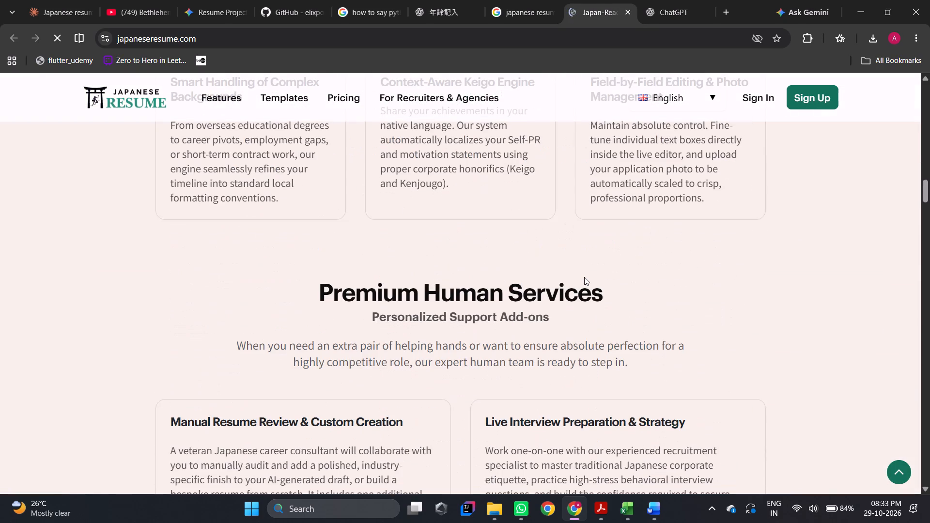
scroll(584, 277, "up", 13)
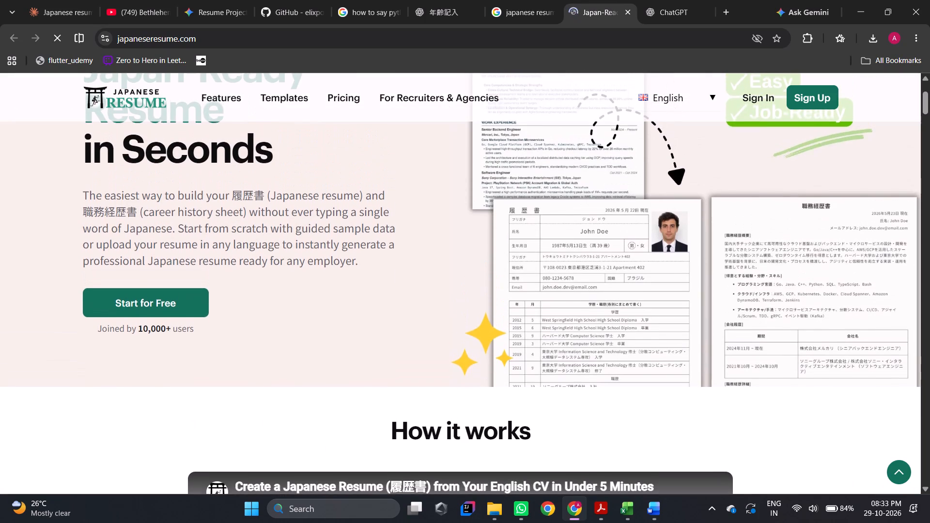
scroll(785, 299, "up", 6)
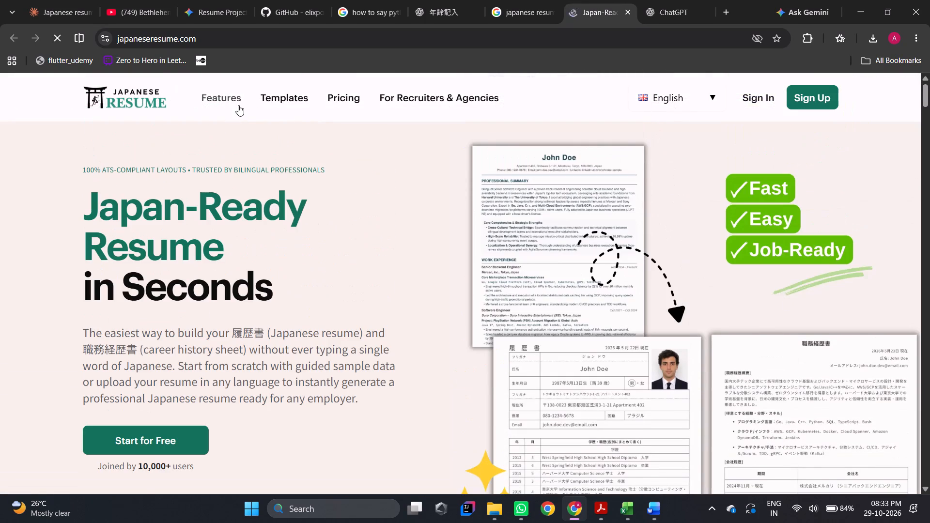
Try to open the resume templates page of JapaneseResume.com, and look over the template information on its home page.
left_click(296, 103)
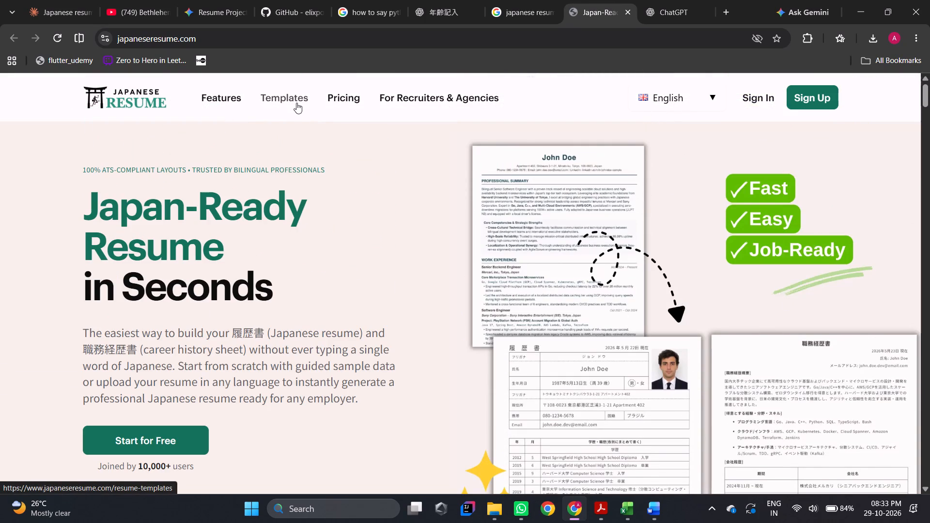
left_click(296, 103)
left_click(287, 94)
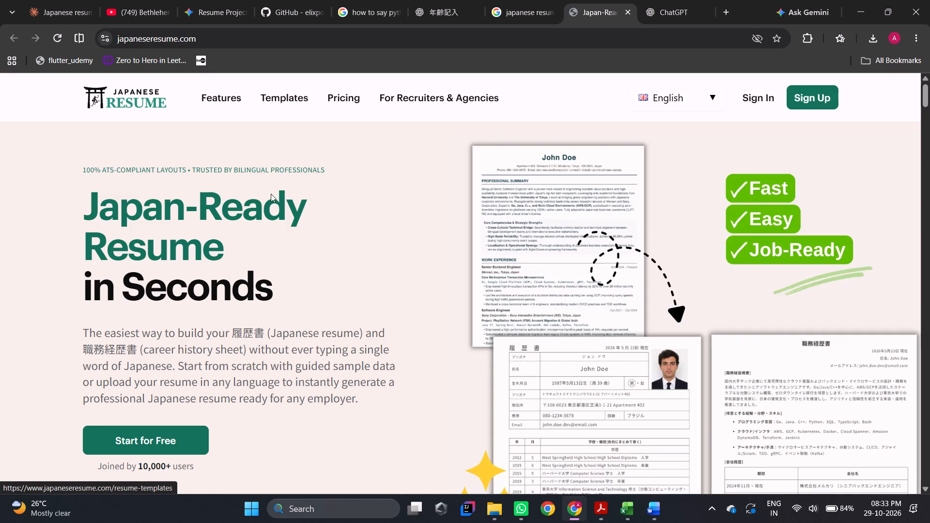
scroll(258, 252, "down", 3)
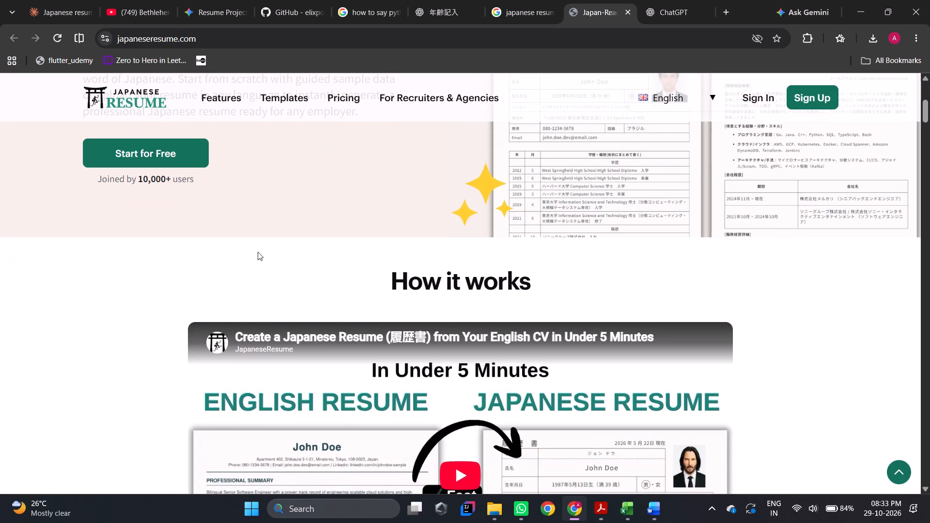
scroll(258, 252, "down", 4)
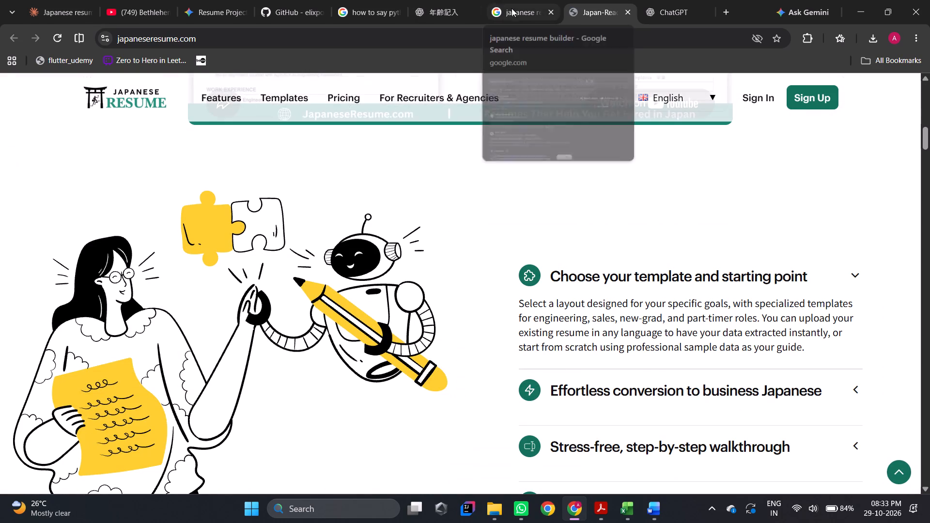
Return to the Google results for Japanese resume builders and open NihonResume's Japanese Resume Builder for Foreigners.
left_click(511, 8)
scroll(290, 376, "down", 2)
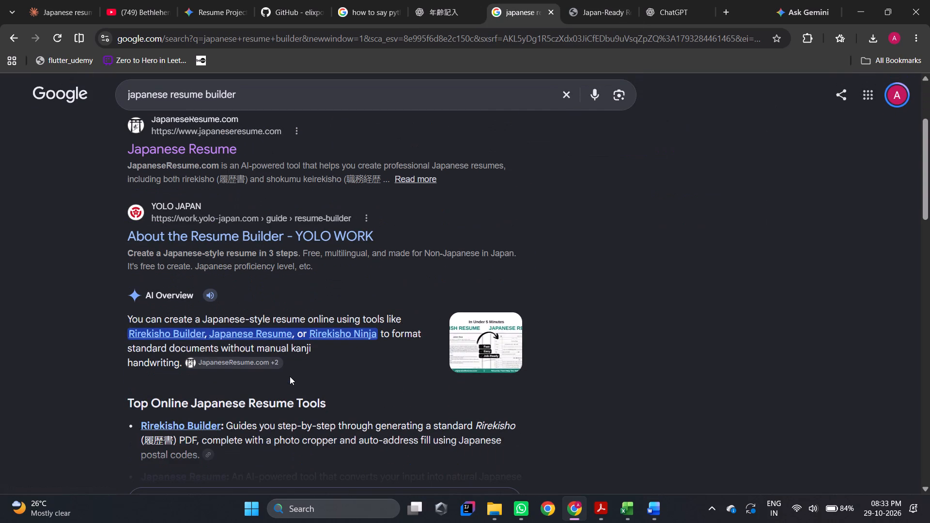
scroll(277, 237, "down", 3)
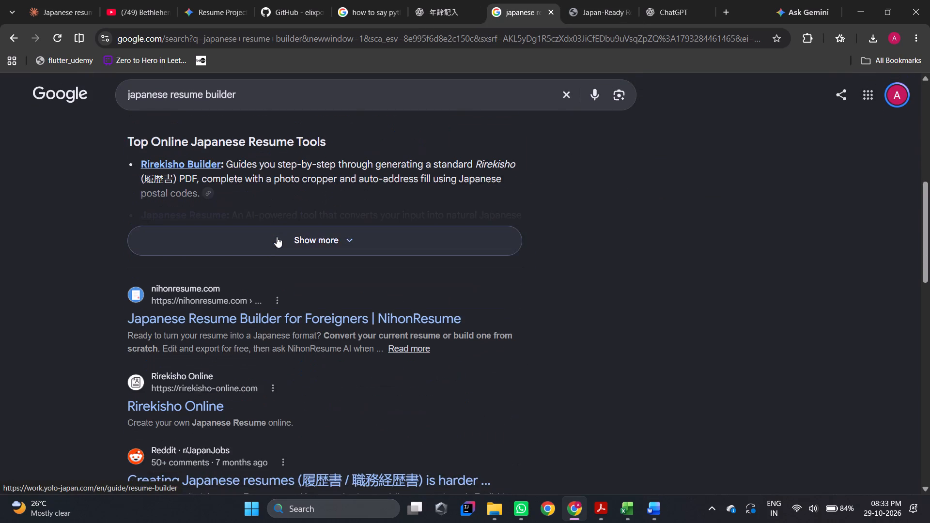
scroll(277, 237, "down", 1)
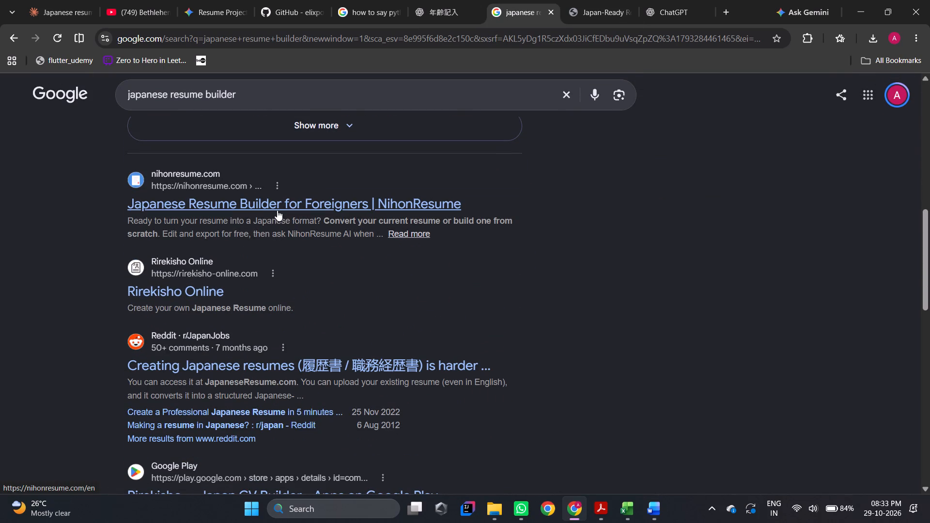
left_click(277, 210)
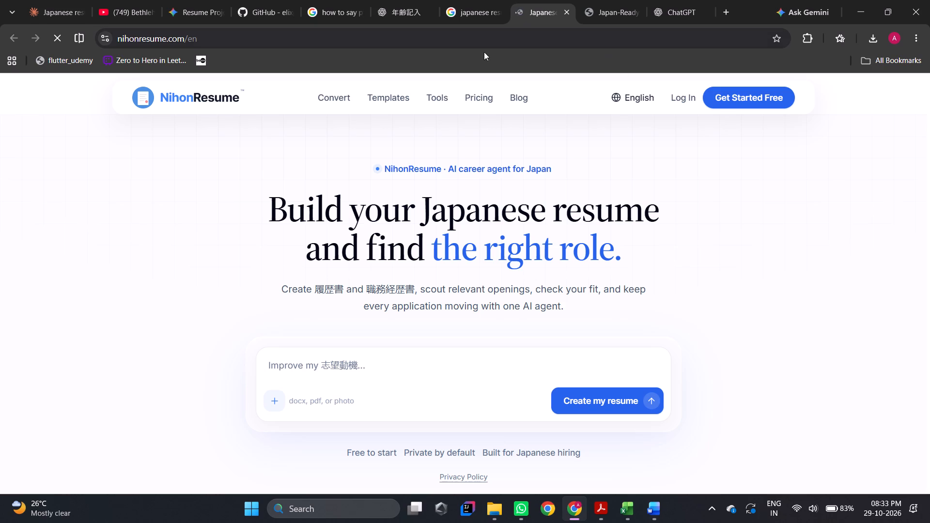
Open NihonResume's free Japanese resume templates page and look over the Standard templates, from MHLW Standard to JIS-style.
left_click(400, 99)
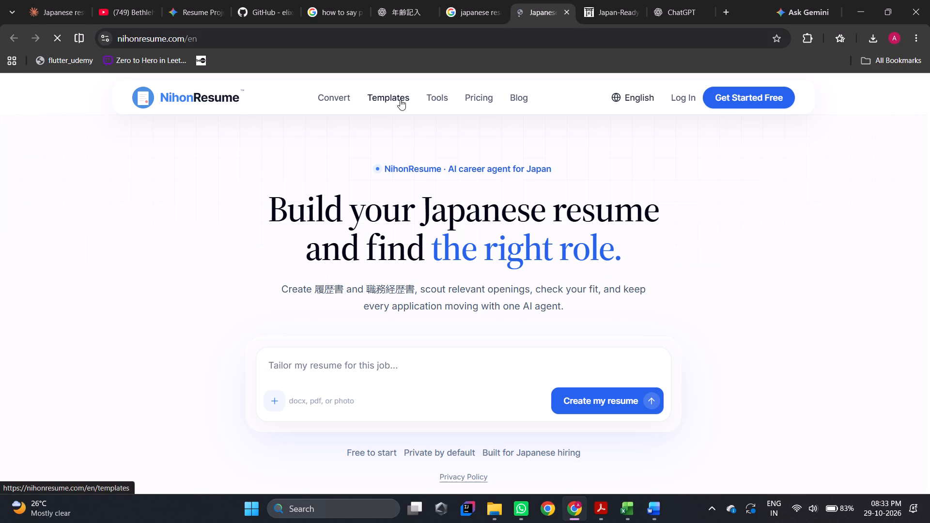
scroll(400, 99, "down", 3)
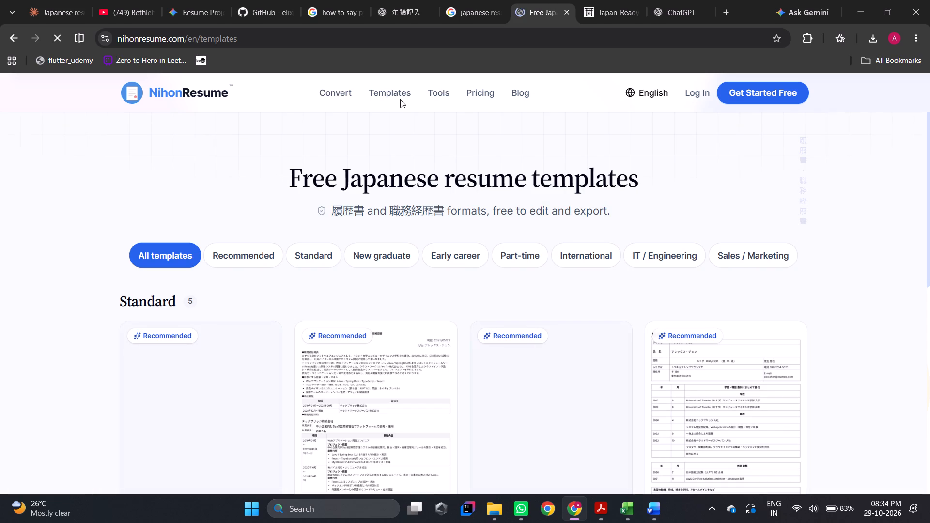
scroll(400, 99, "down", 4)
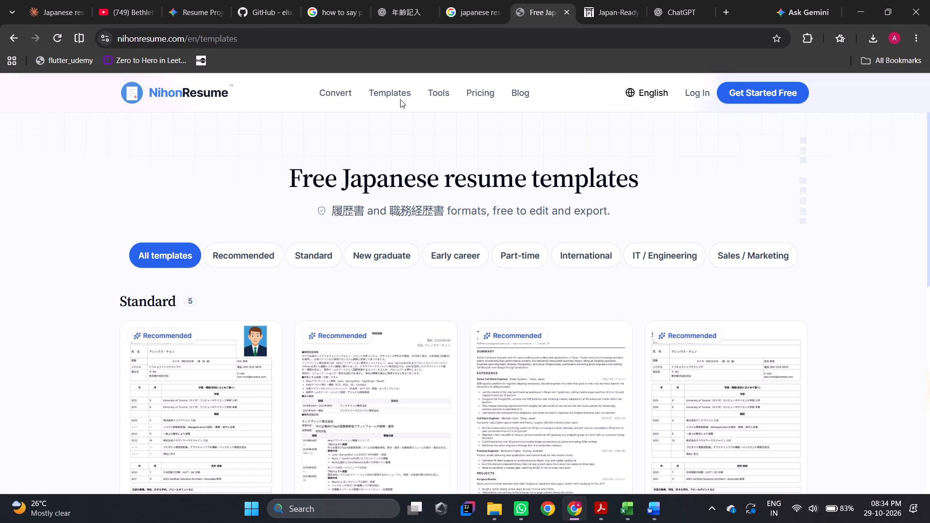
scroll(382, 286, "down", 2)
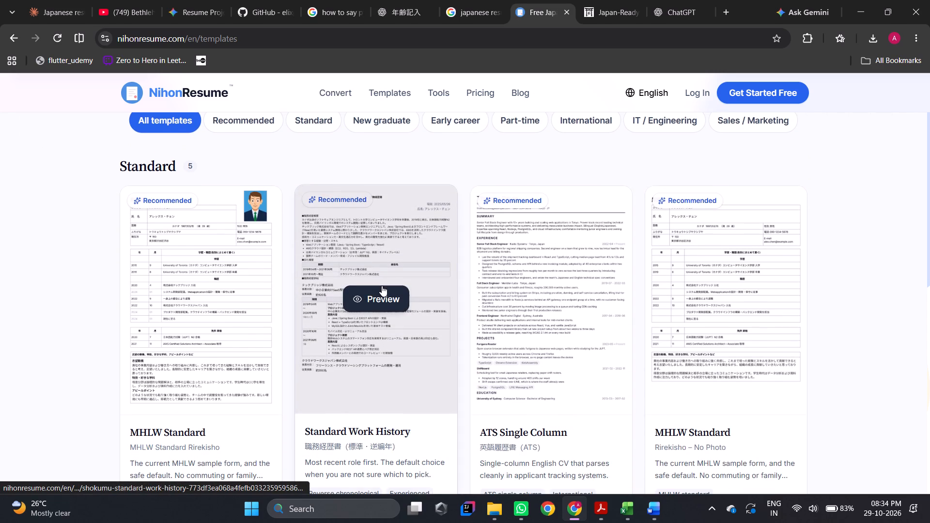
scroll(382, 286, "down", 1)
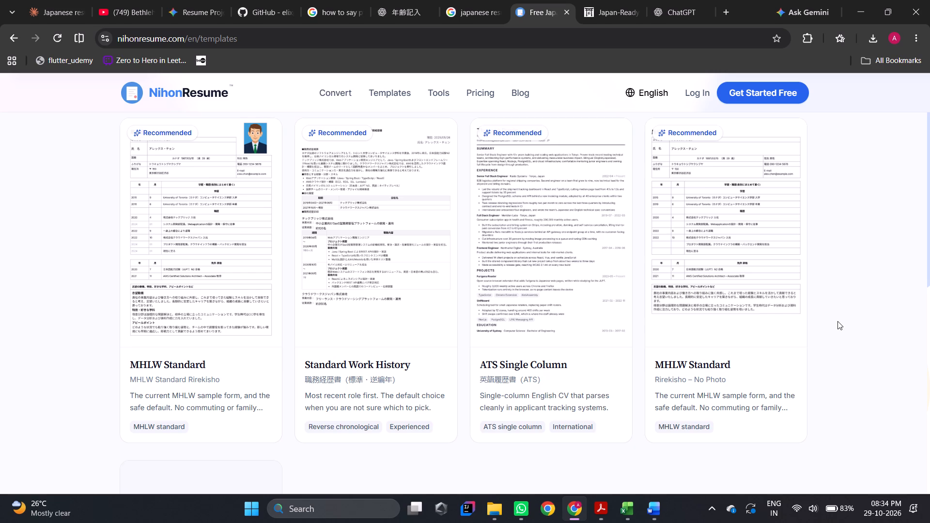
scroll(837, 321, "up", 2)
scroll(837, 321, "down", 1)
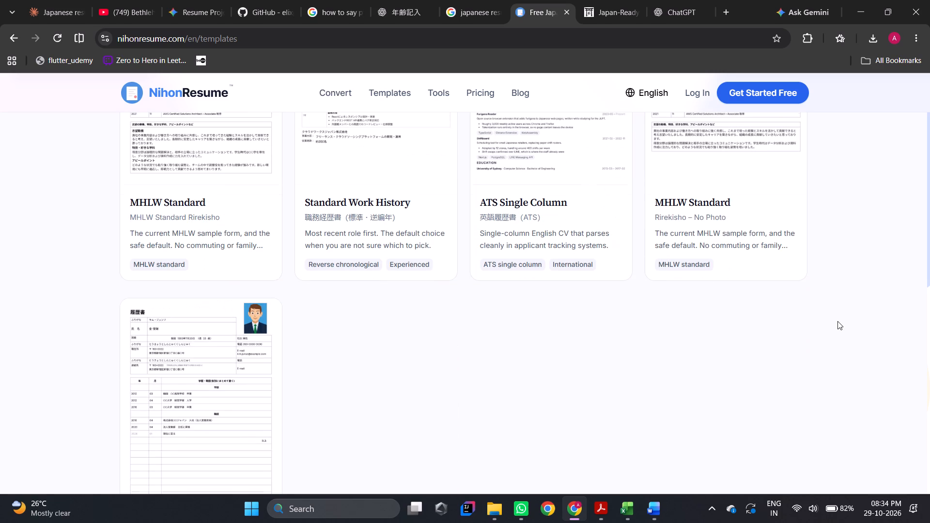
scroll(837, 321, "down", 2)
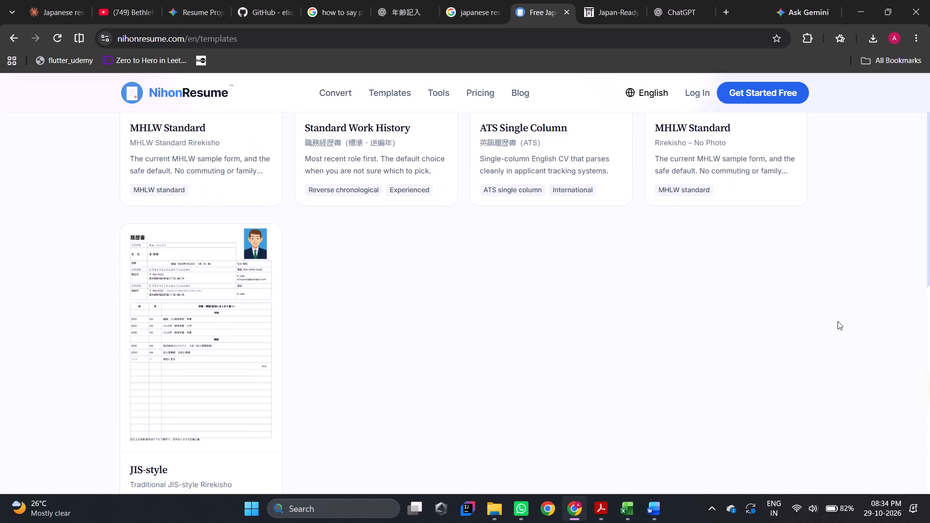
scroll(837, 321, "down", 2)
scroll(837, 321, "up", 2)
scroll(837, 321, "down", 3)
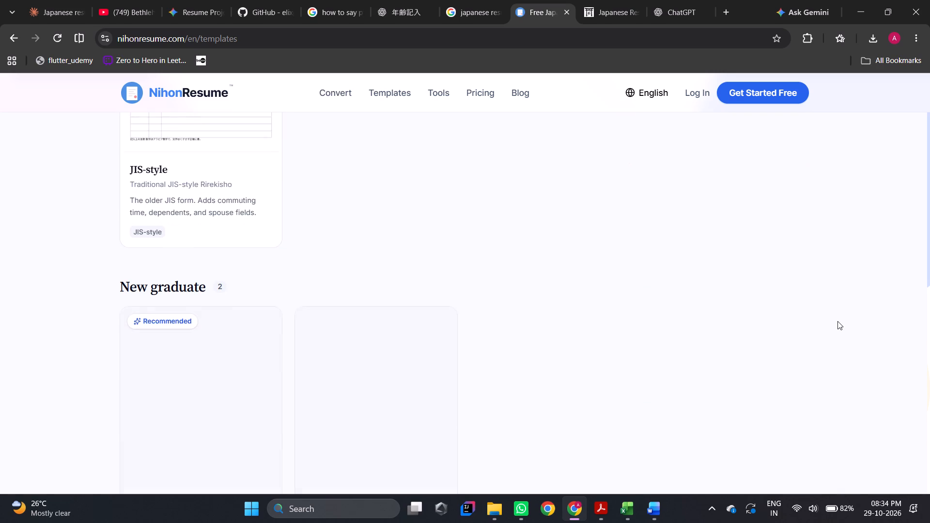
scroll(837, 321, "up", 2)
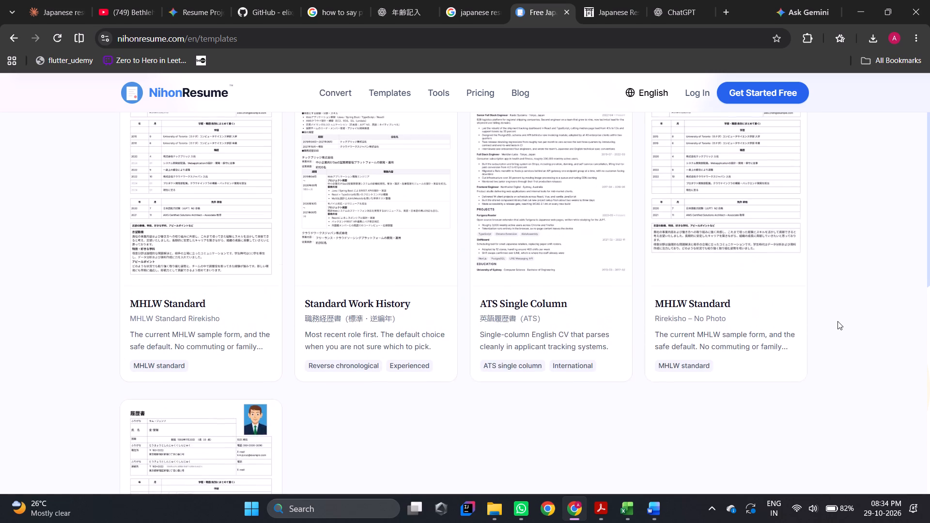
Review NihonResume's New graduate, Early career and Part-time templates, then close the site.
scroll(837, 321, "down", 6)
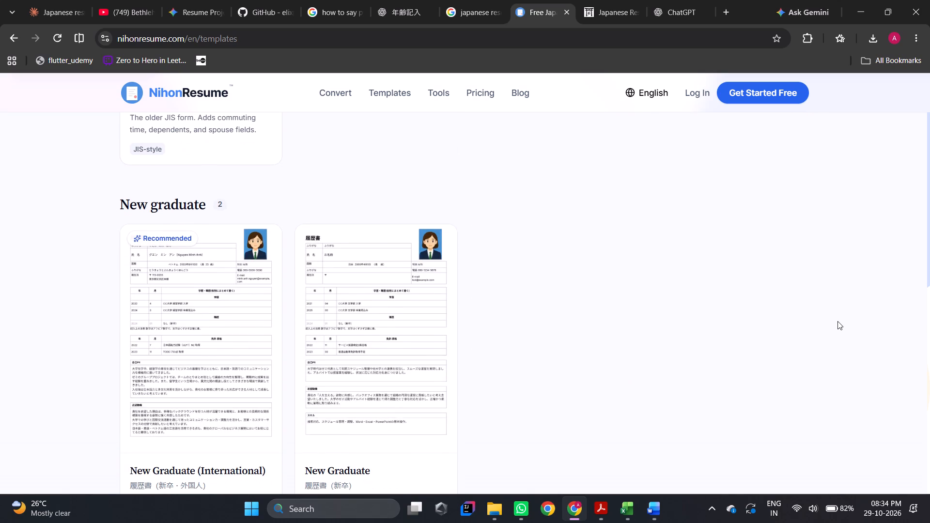
scroll(837, 321, "down", 1)
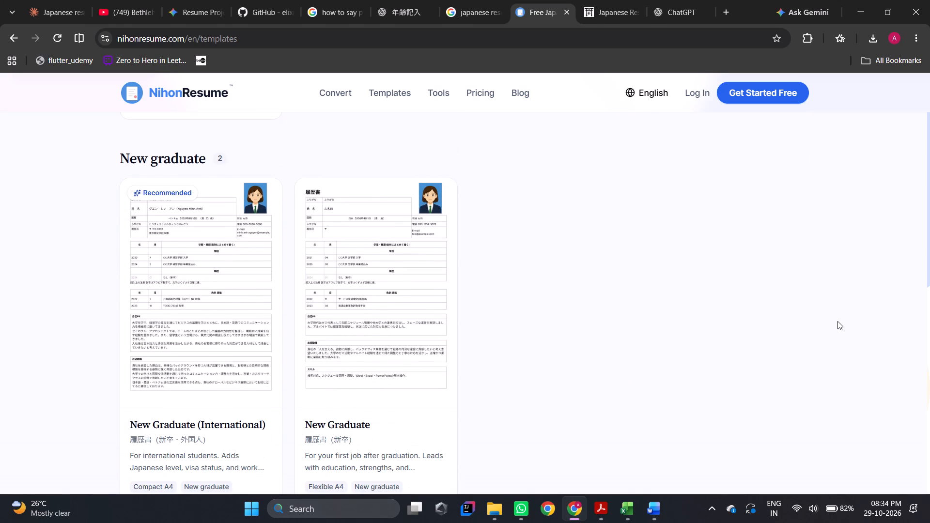
scroll(837, 321, "down", 6)
scroll(837, 321, "up", 1)
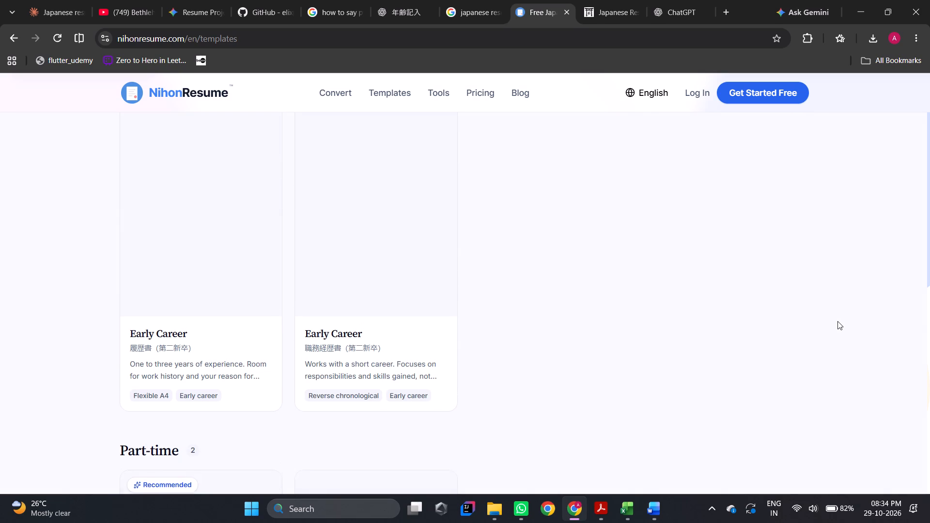
scroll(837, 321, "up", 1)
scroll(837, 321, "down", 1)
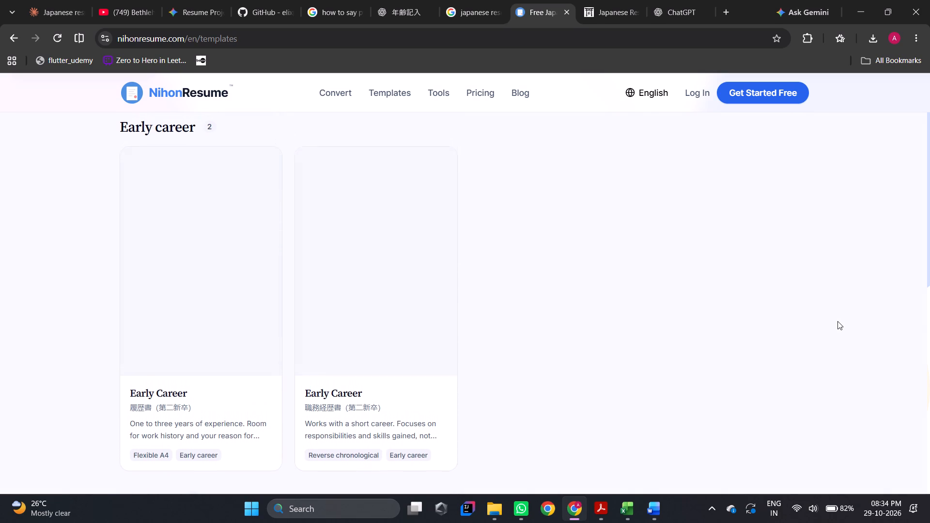
scroll(837, 321, "down", 4)
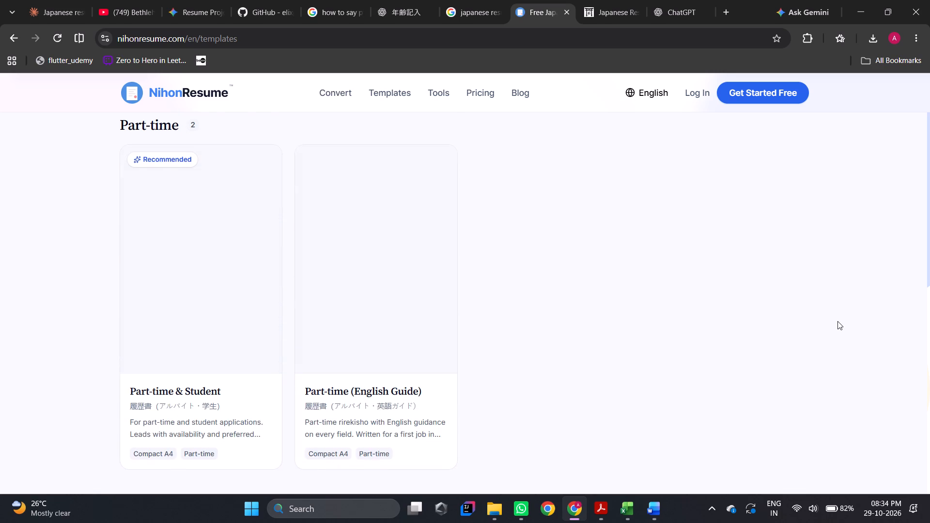
scroll(837, 321, "up", 6)
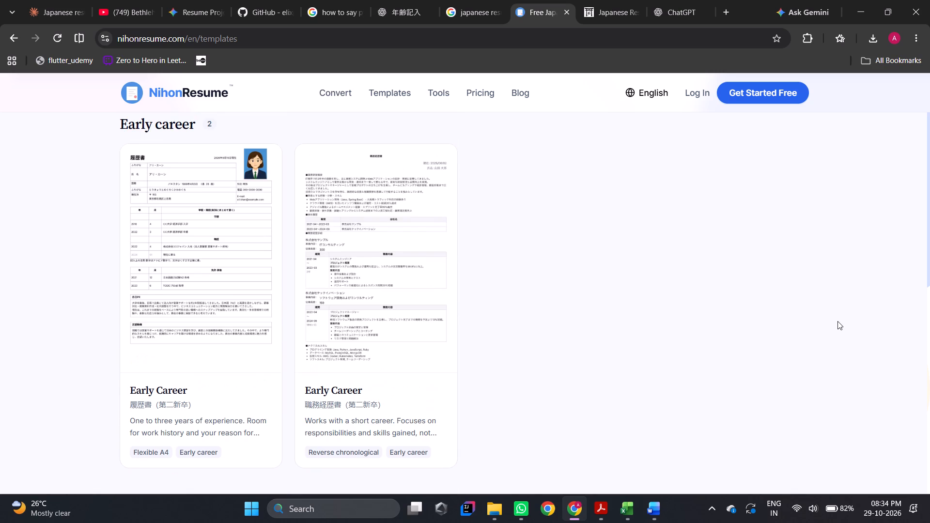
scroll(837, 321, "up", 13)
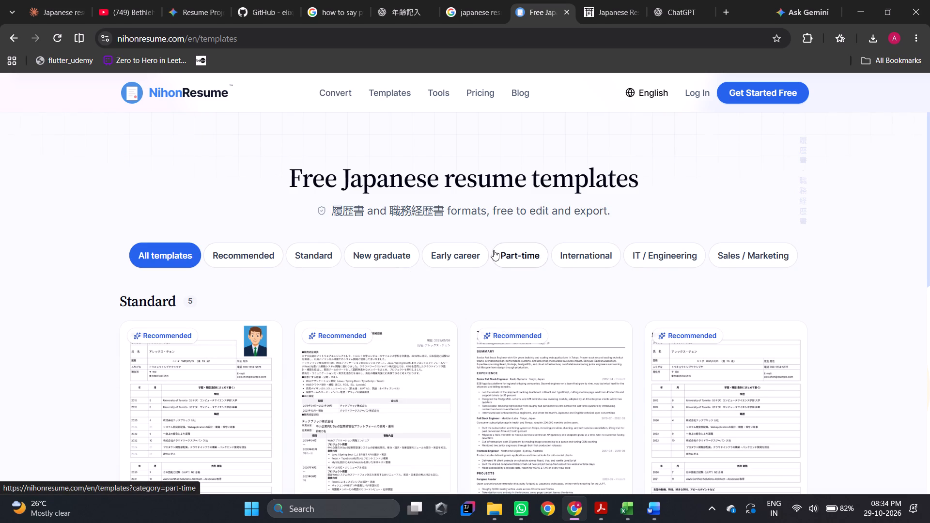
left_click(568, 13)
Find Japan Resume Builder (japanresumebuilder.com) in the Google results and open it.
scroll(387, 362, "down", 2)
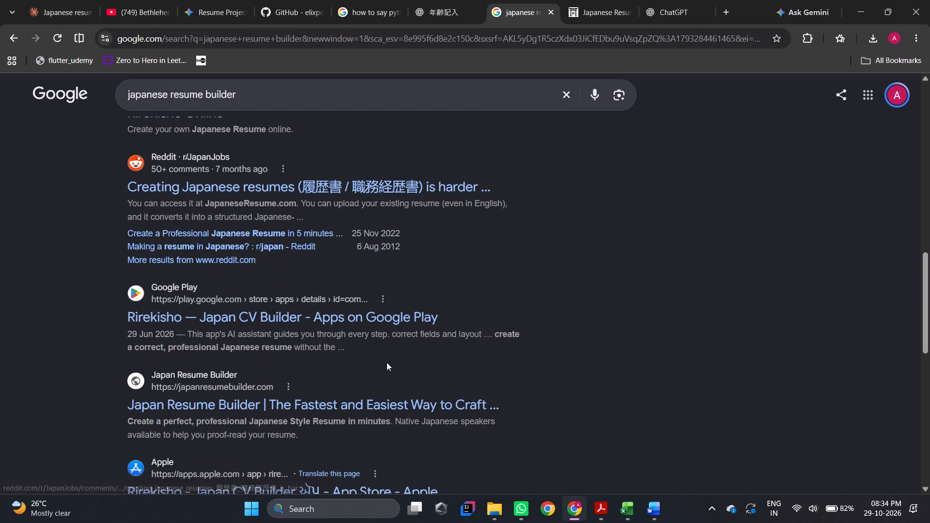
scroll(387, 362, "down", 1)
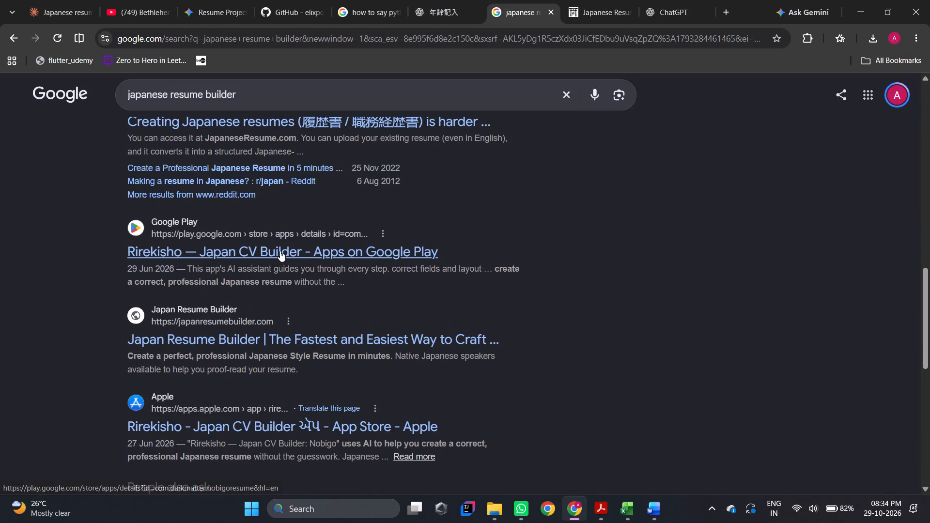
left_click(282, 341)
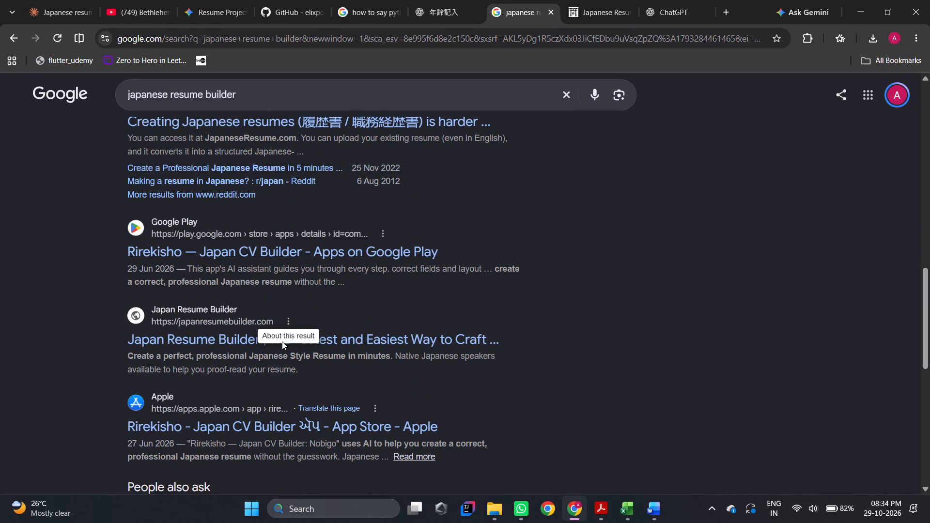
left_click(282, 341)
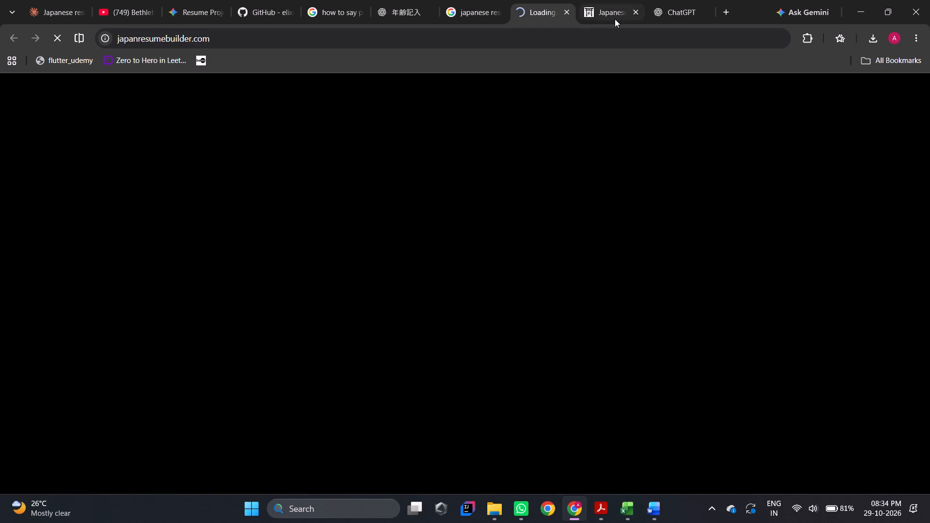
Go back to JapaneseResume.com's resume templates page and look over the Rirekisho layouts.
left_click(615, 19)
scroll(550, 353, "down", 3)
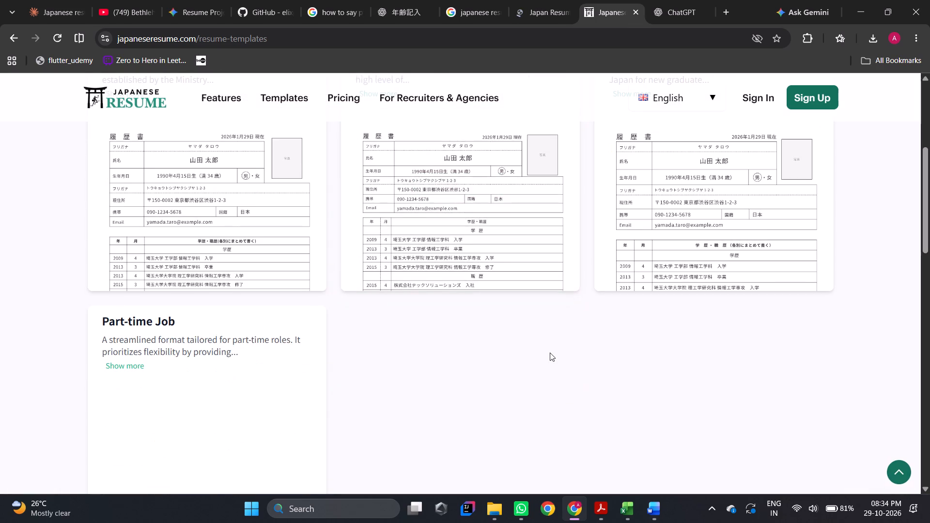
scroll(550, 353, "up", 2)
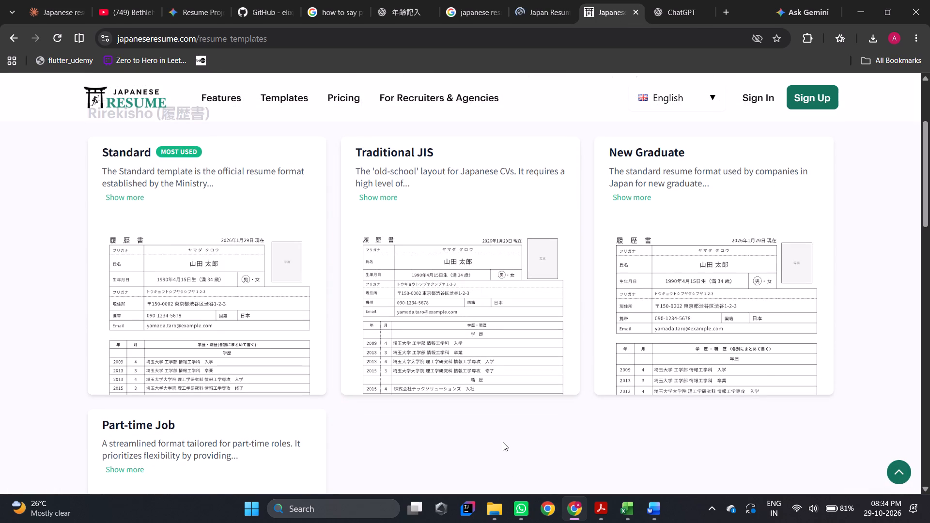
left_click(503, 440)
scroll(503, 440, "up", 1)
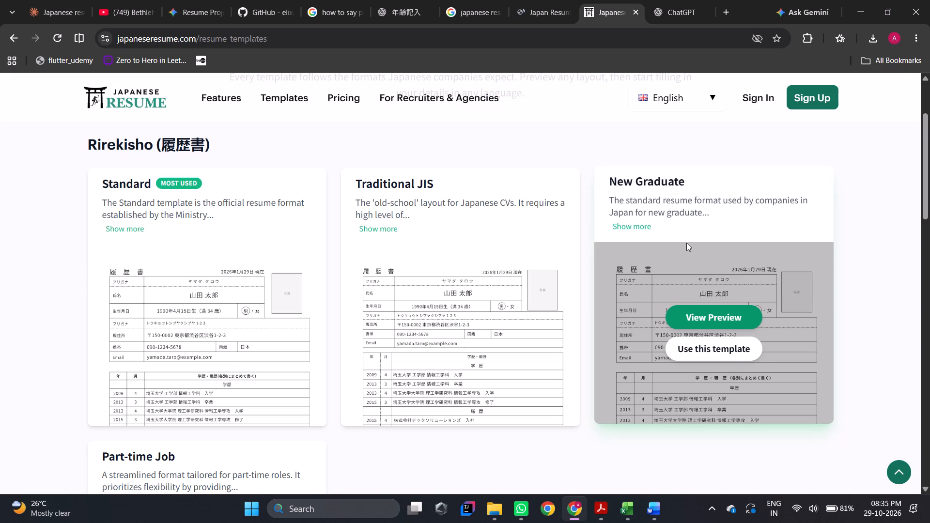
Preview the New Graduate rirekisho template, examine both of its pages, glance at the Word document for comparison, and close the preview.
left_click(719, 320)
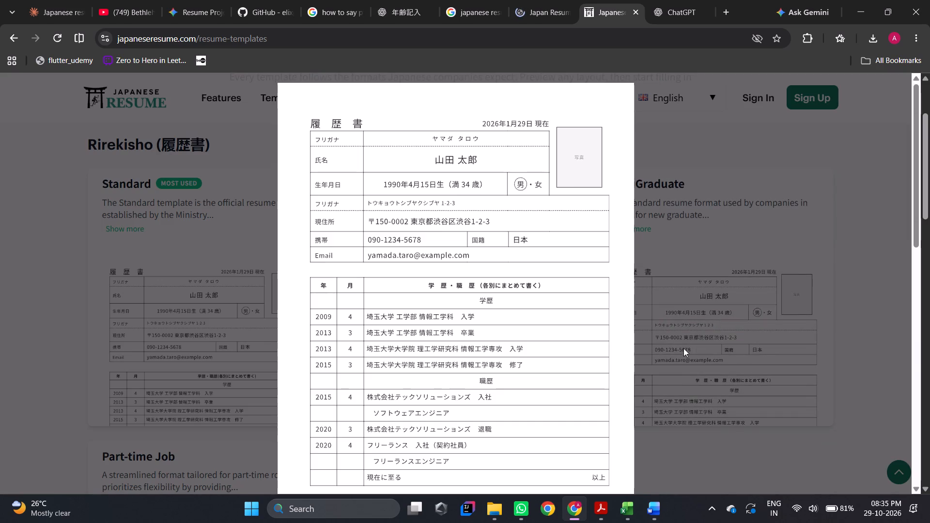
scroll(548, 327, "down", 6)
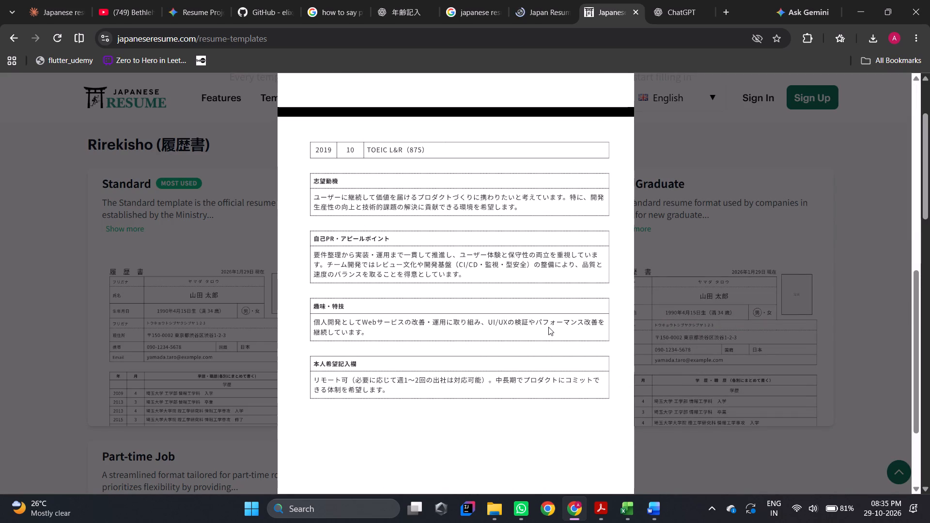
scroll(548, 327, "up", 3)
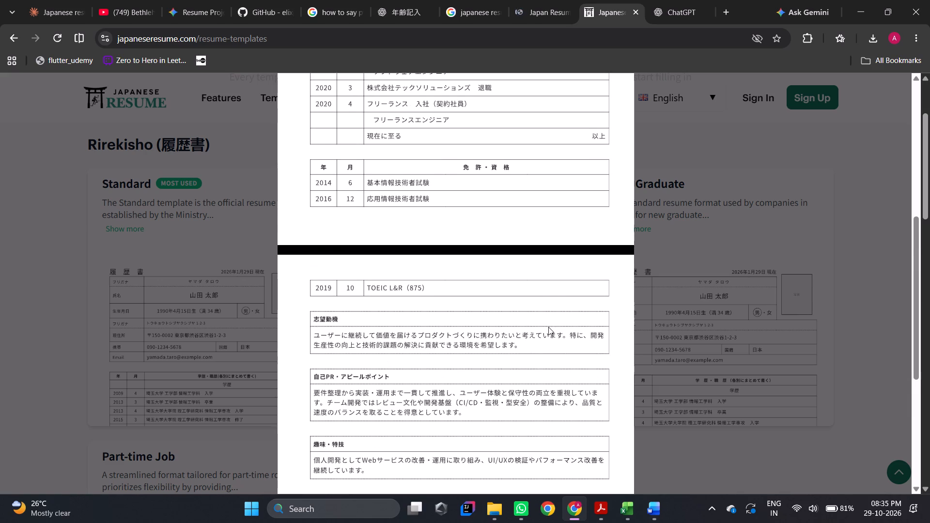
scroll(548, 327, "up", 2)
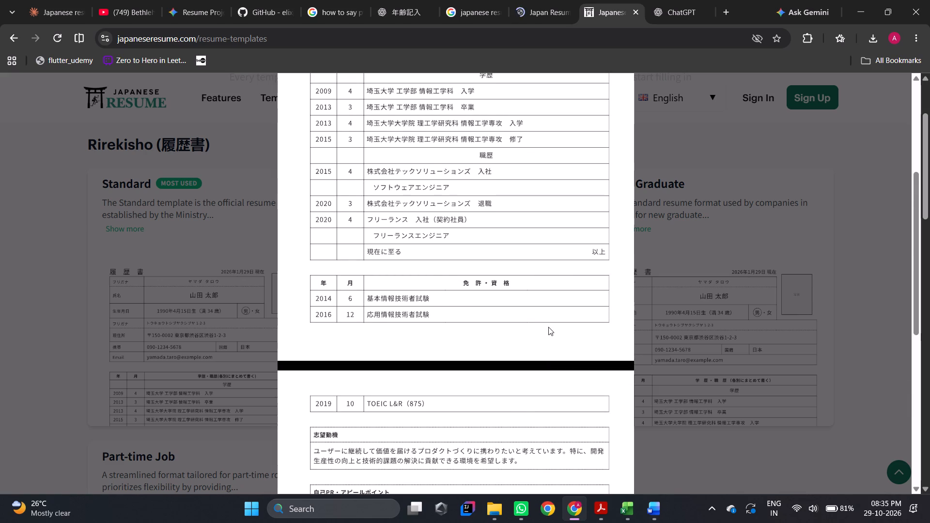
scroll(548, 327, "up", 1)
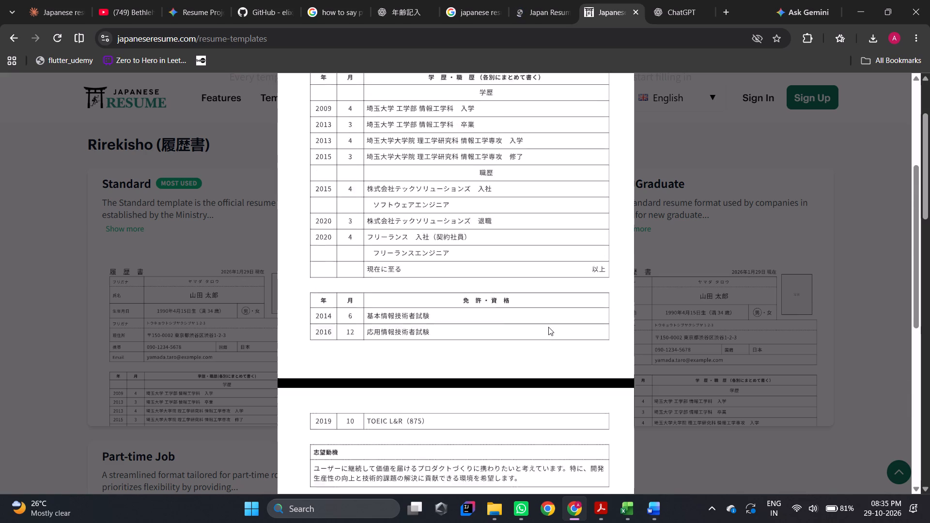
scroll(548, 327, "up", 2)
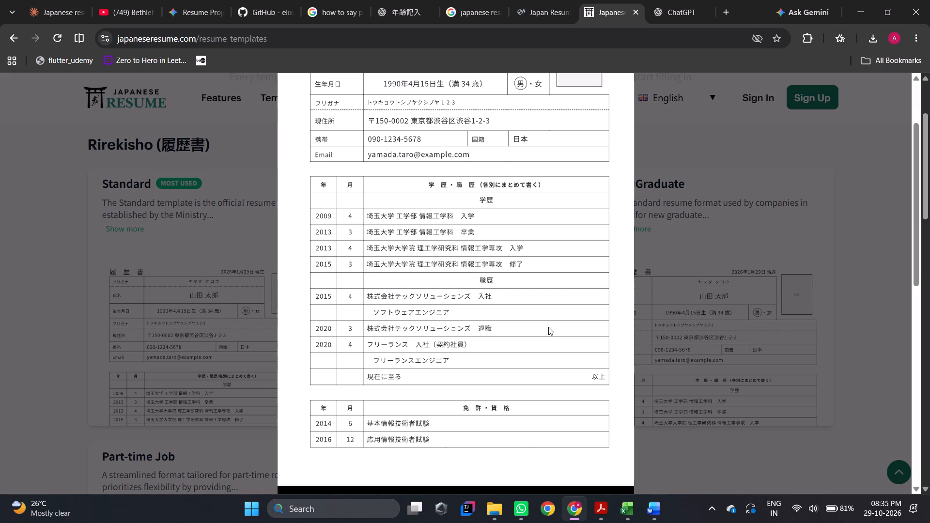
scroll(548, 327, "up", 5)
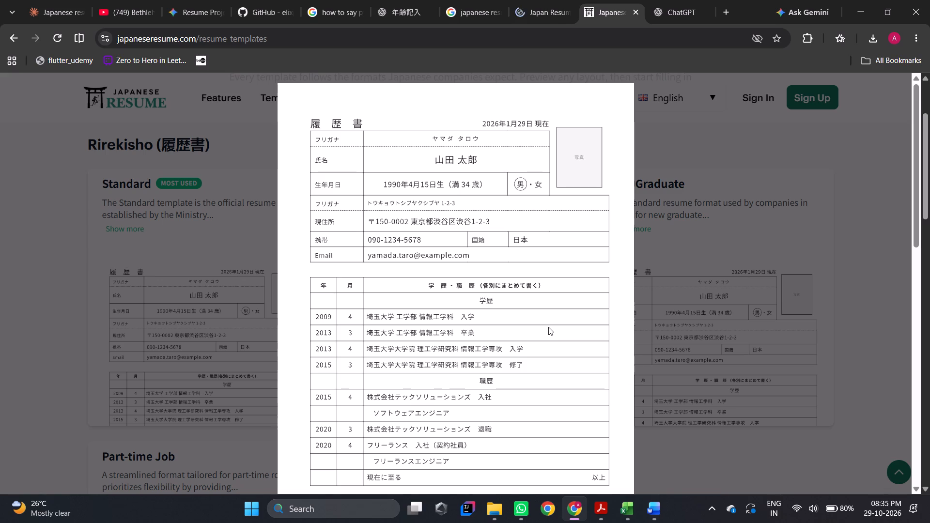
key("alt+Tab")
key("alt+Tab")
scroll(548, 327, "down", 4)
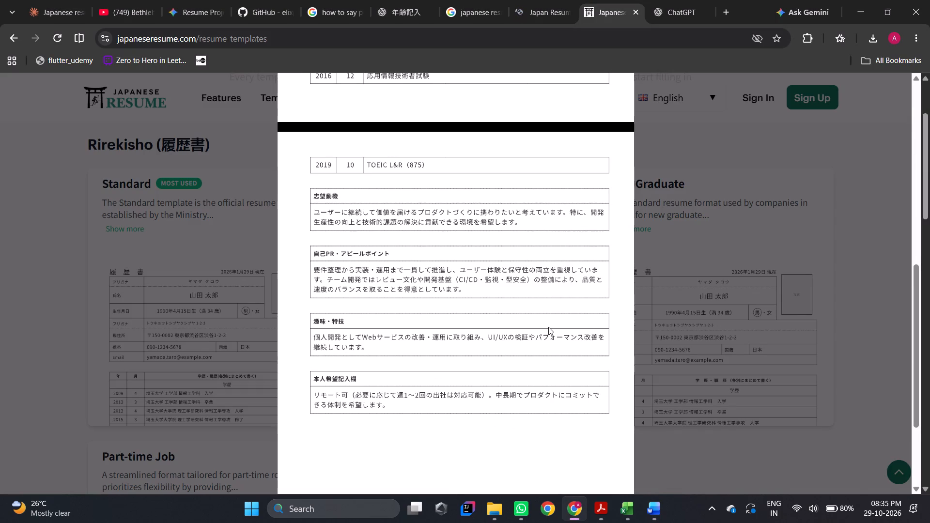
left_click(754, 454)
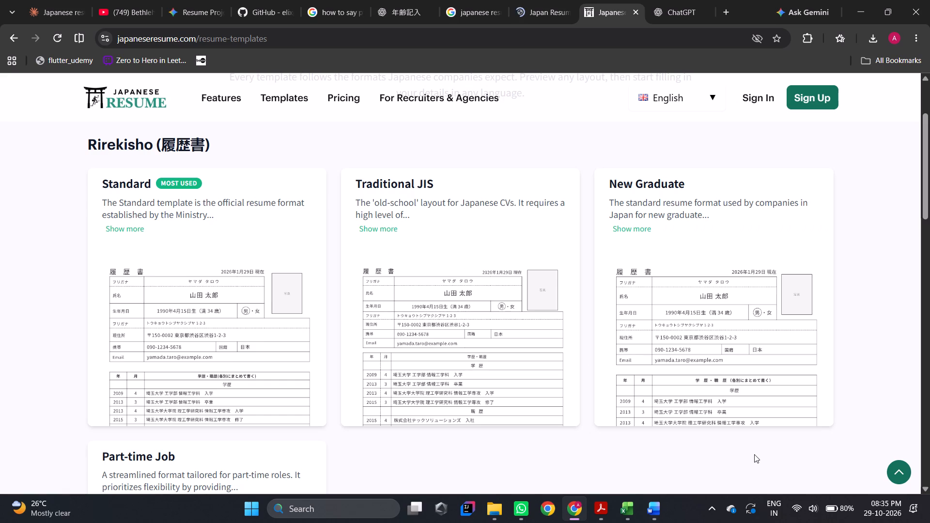
Switch to the Excel workbook Abhay_Rirekisho_Japanese_v2 and review the whole rirekisho, from personal details and education to licences, motivation and personal requests.
key("alt+Tab")
key("alt+Tab")
key("alt+Tab")
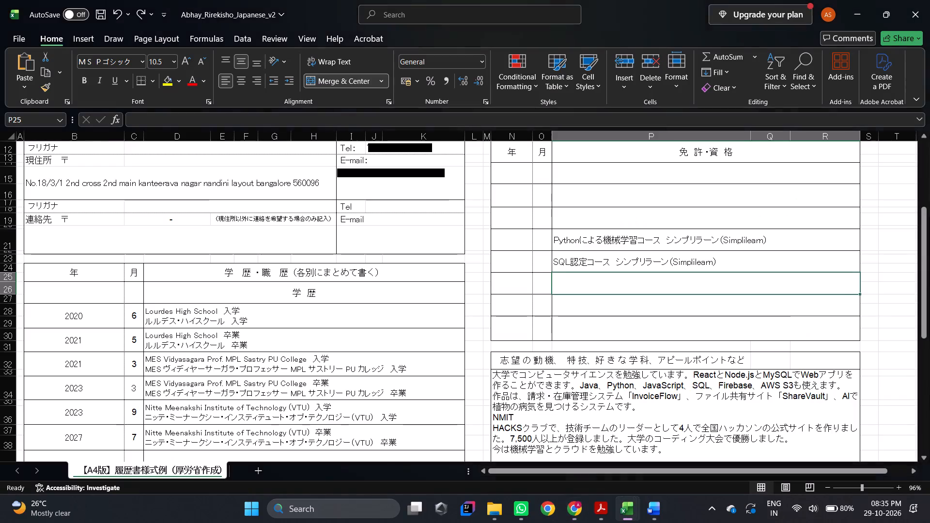
scroll(631, 324, "down", 1)
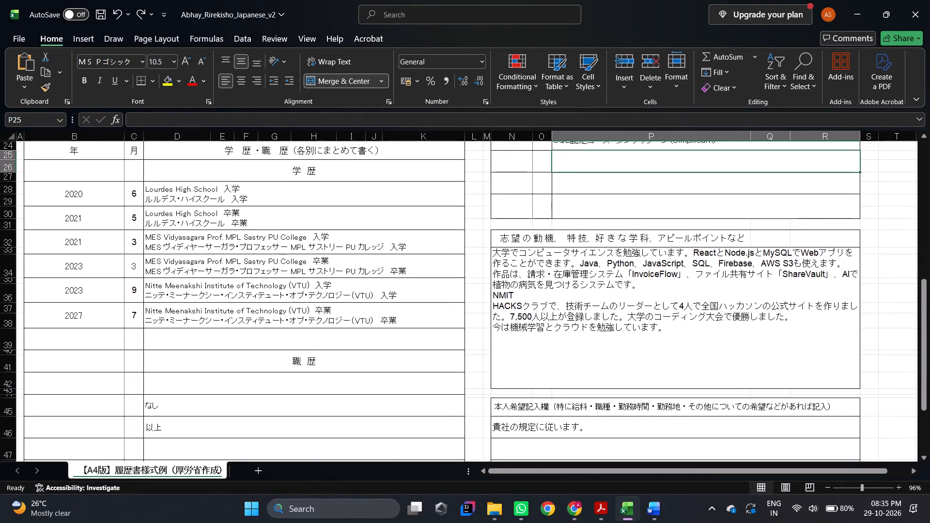
scroll(631, 324, "up", 2)
scroll(631, 324, "down", 1)
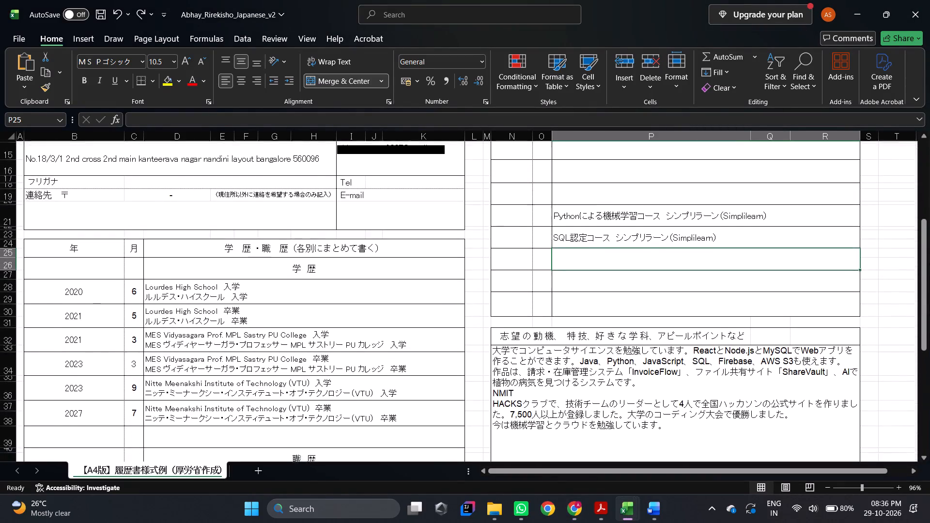
scroll(631, 324, "down", 1)
scroll(631, 324, "up", 2)
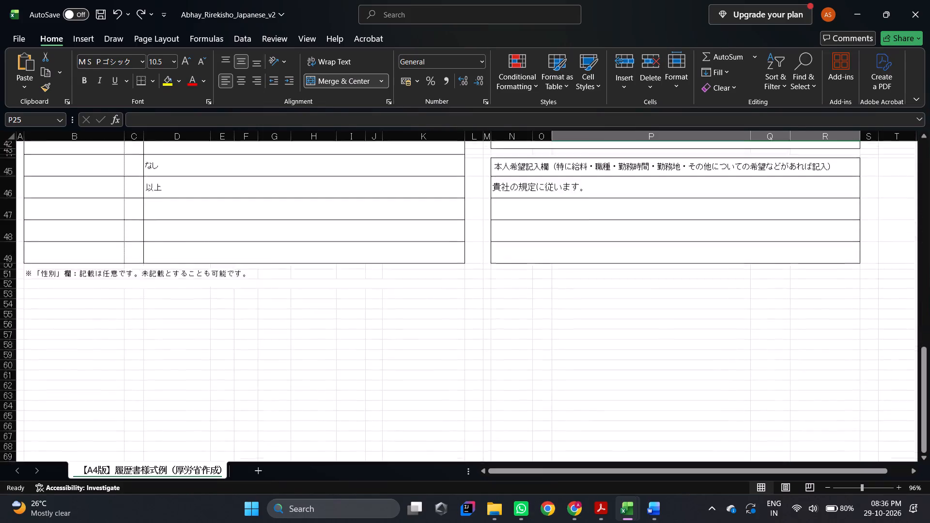
scroll(631, 324, "up", 4)
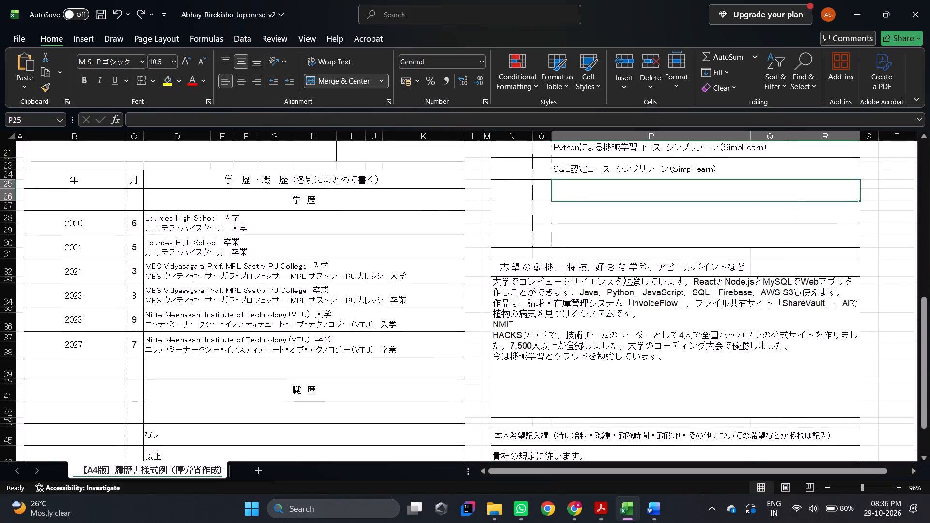
scroll(631, 324, "up", 2)
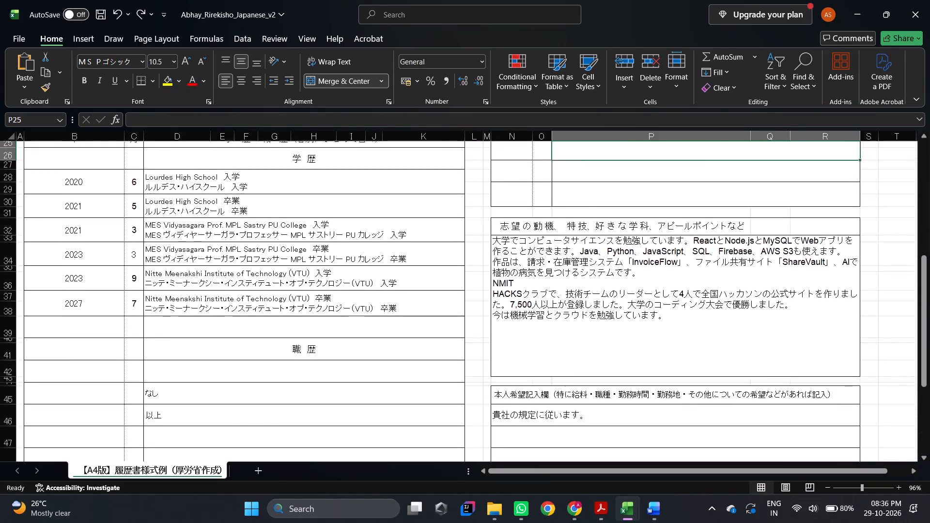
scroll(631, 324, "up", 3)
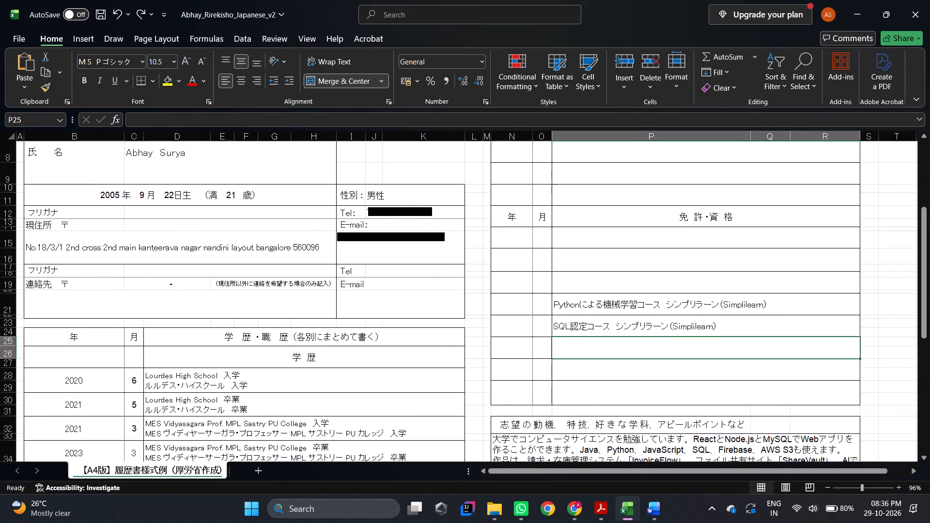
scroll(631, 324, "up", 1)
scroll(631, 324, "down", 1)
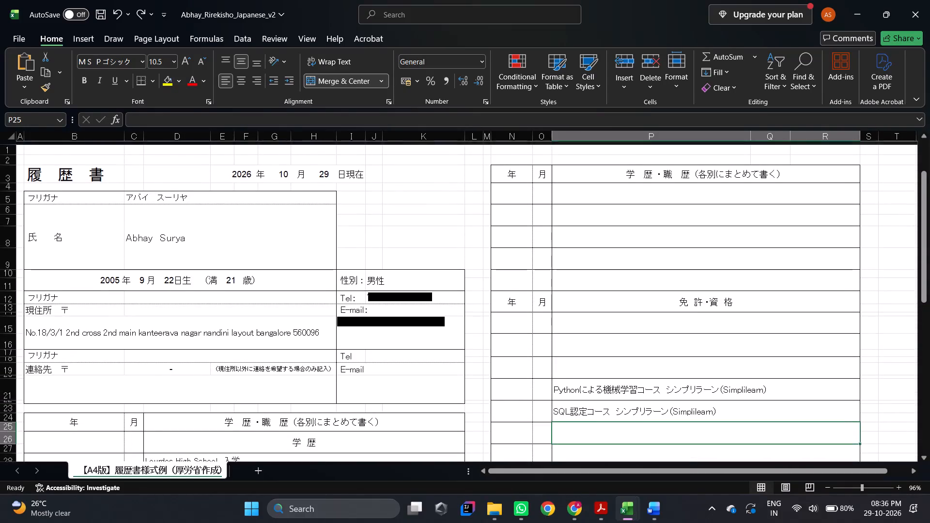
scroll(631, 324, "down", 1)
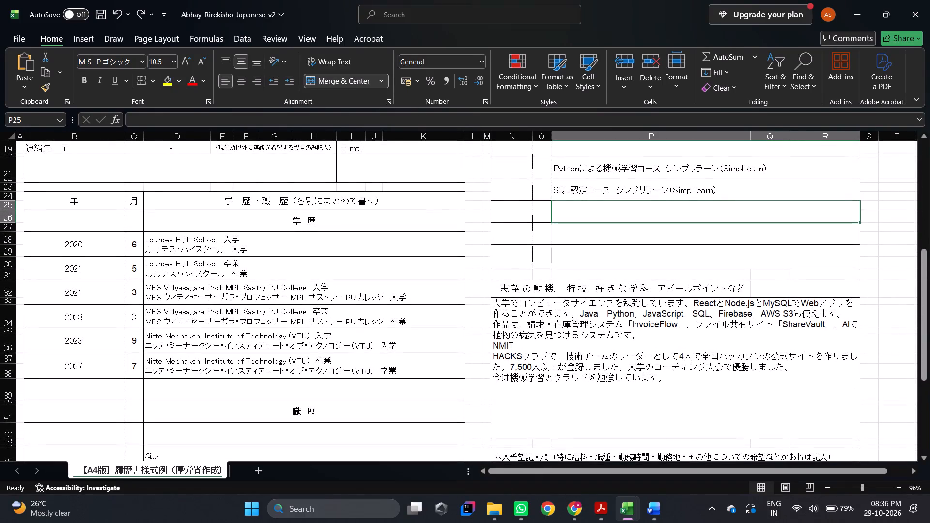
scroll(667, 396, "down", 2)
scroll(667, 396, "up", 2)
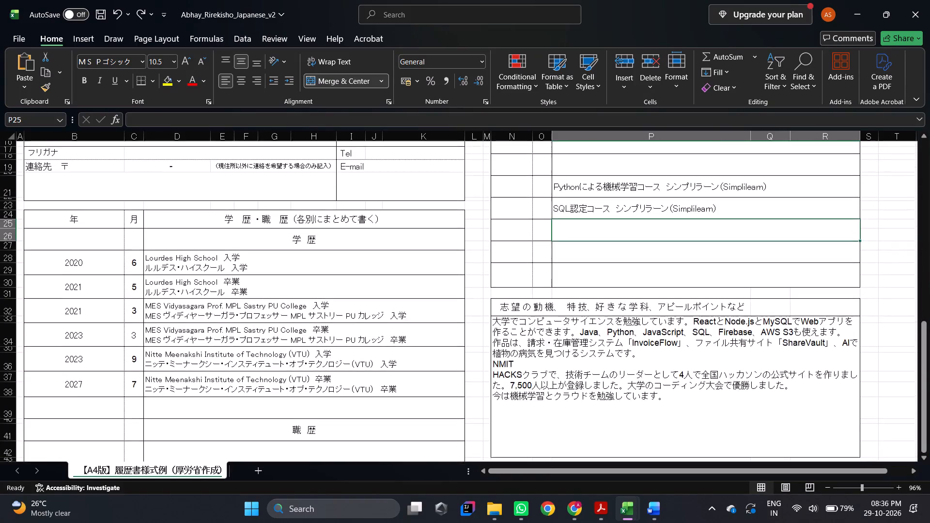
scroll(667, 396, "up", 1)
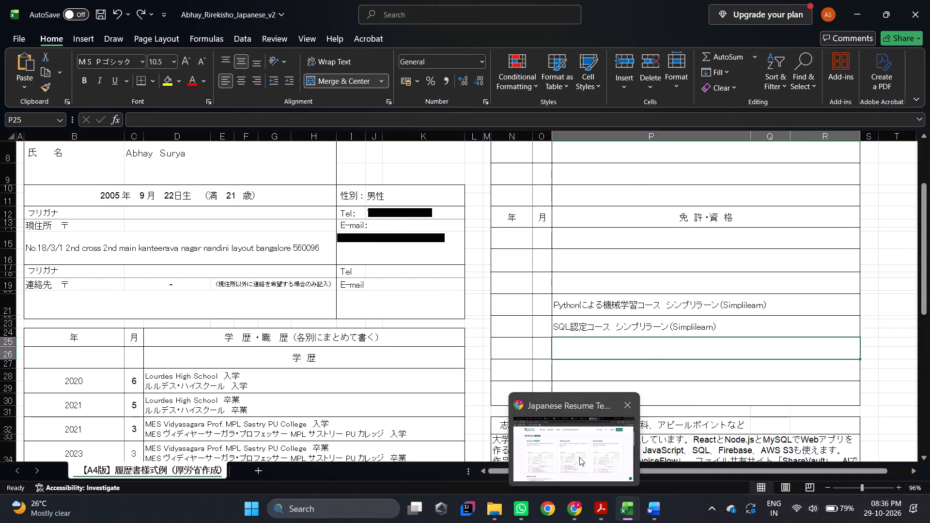
Switch to YouTube in Chrome and browse the home feed for a video to play.
left_click(579, 457)
left_click(128, 7)
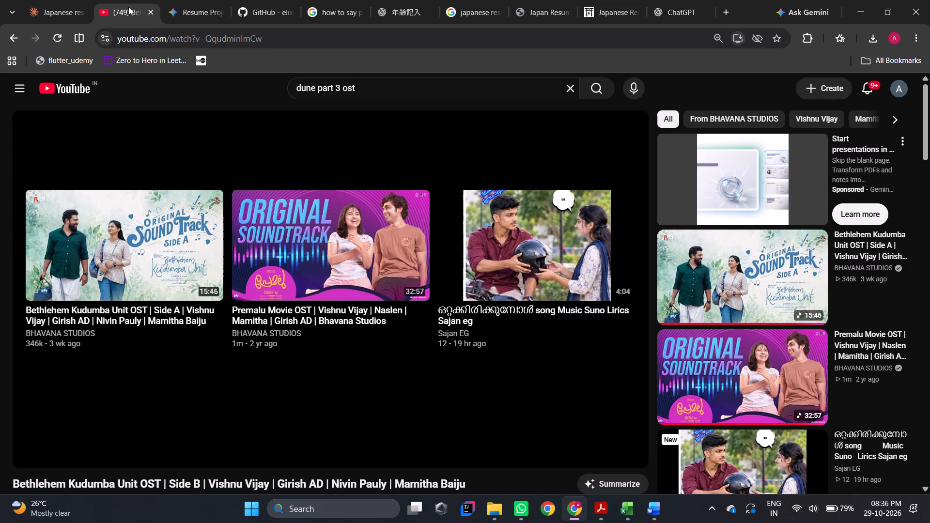
left_click(73, 88)
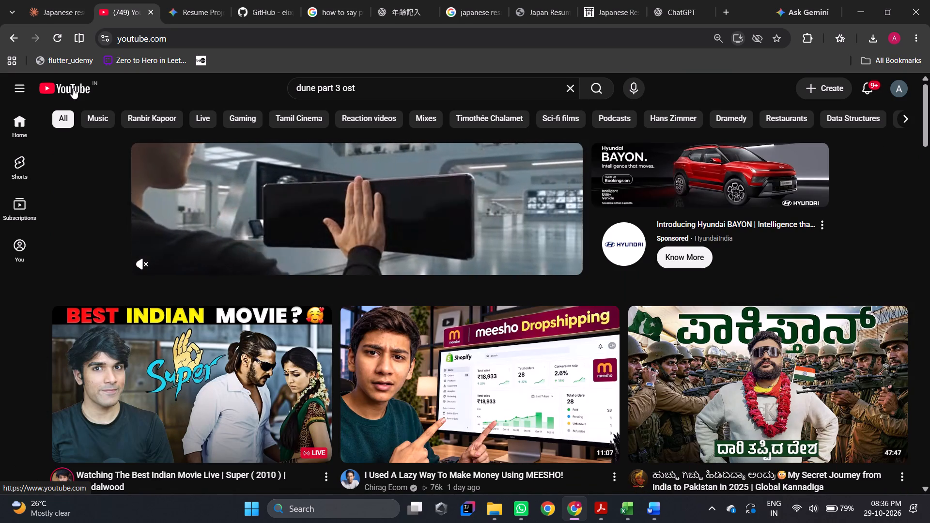
scroll(73, 88, "down", 2)
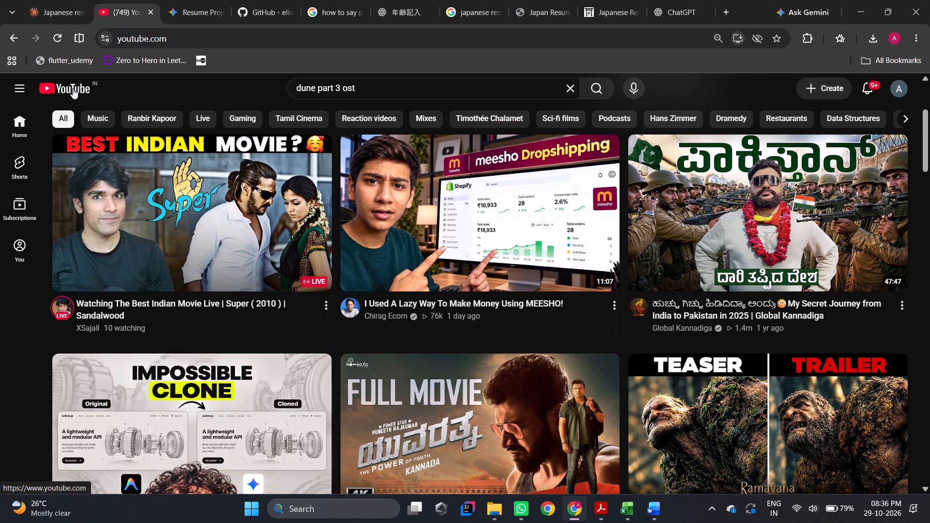
scroll(73, 88, "down", 3)
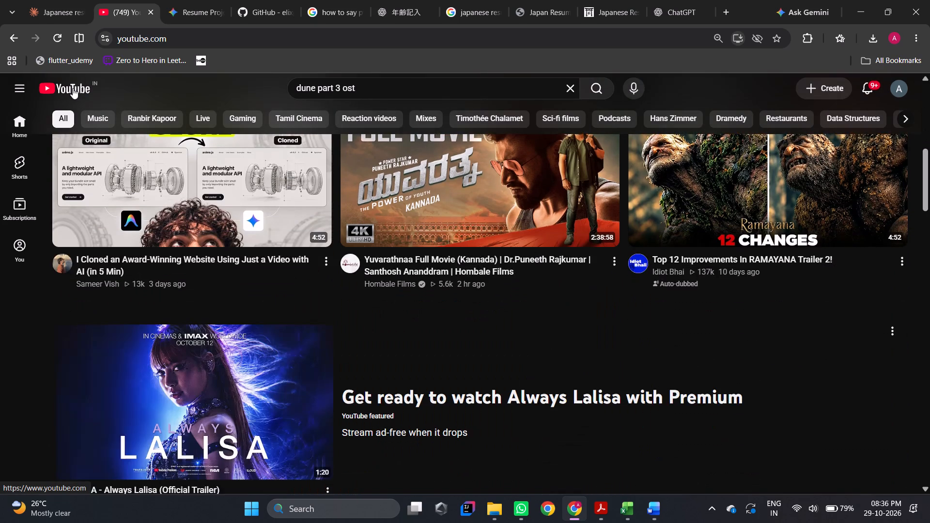
scroll(73, 88, "down", 6)
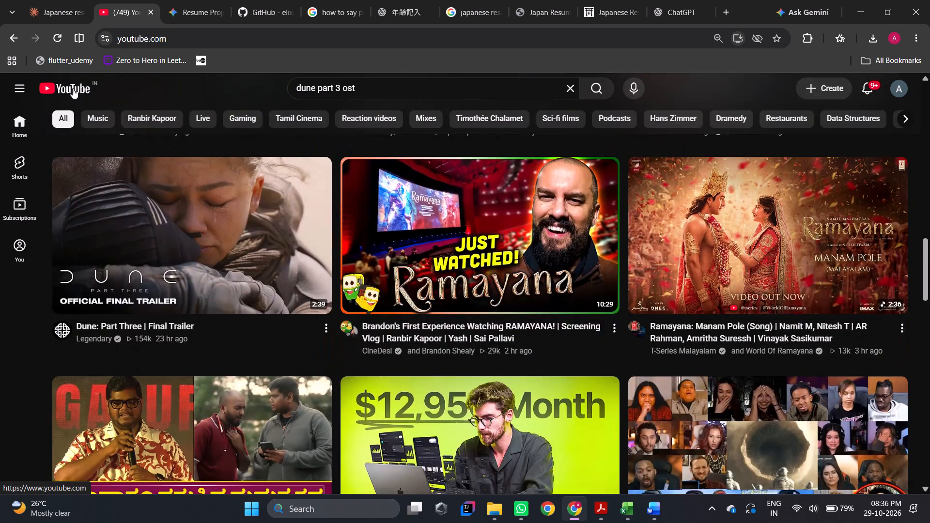
scroll(73, 88, "down", 1)
scroll(73, 88, "up", 1)
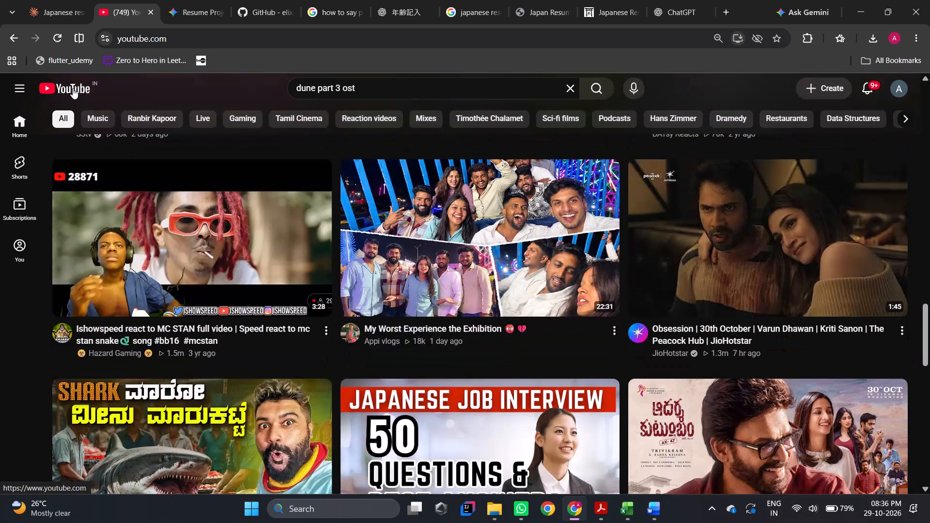
scroll(73, 88, "up", 3)
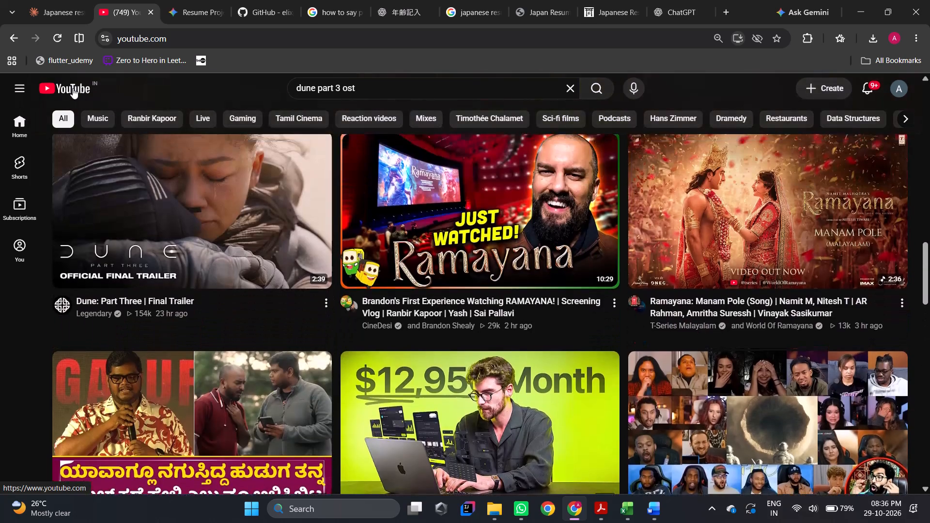
scroll(577, 300, "up", 1)
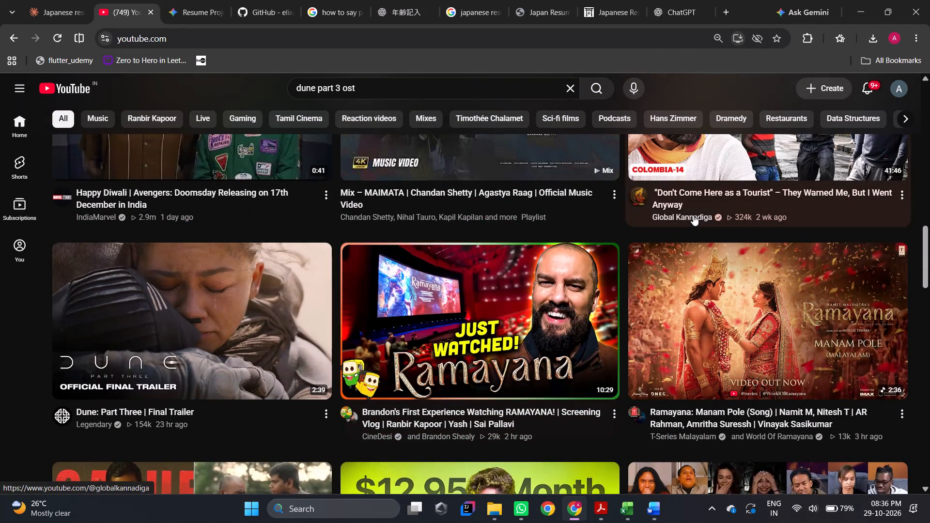
Open the Global Kannadiga channel, play "84 hours on Amazon River & Forest on Cargo Boat" and skip the opening ad.
left_click(693, 215)
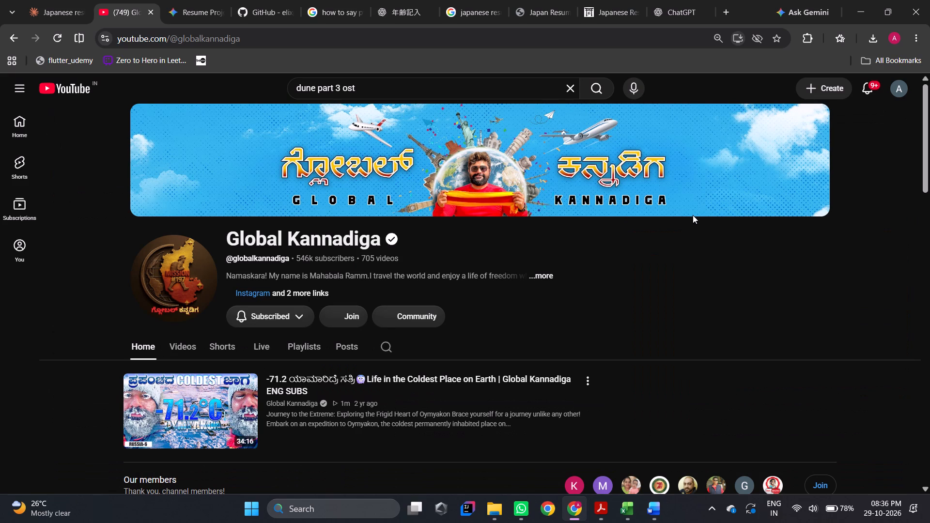
scroll(693, 215, "down", 3)
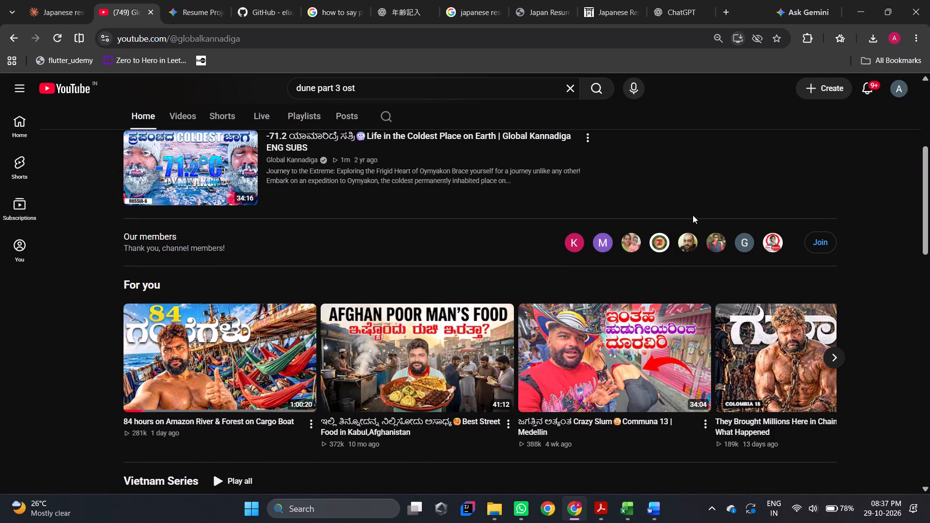
left_click(252, 357)
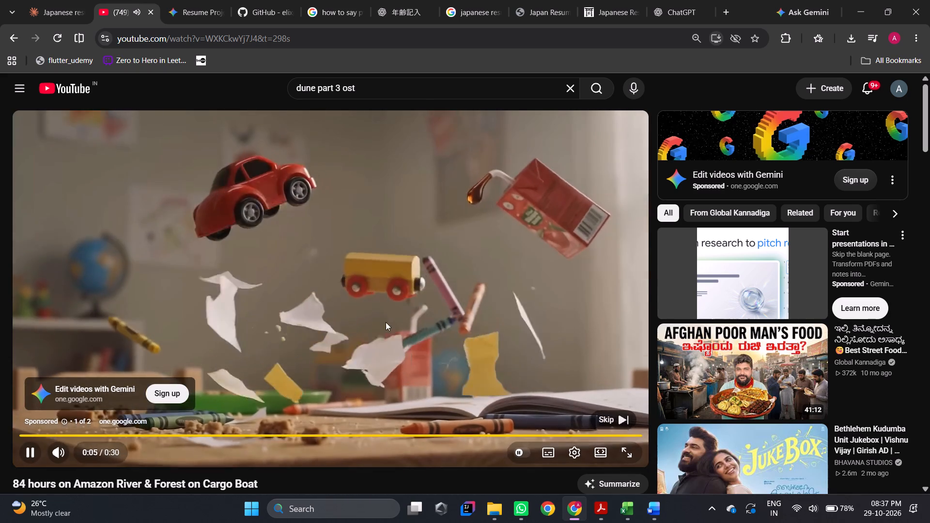
left_click(608, 415)
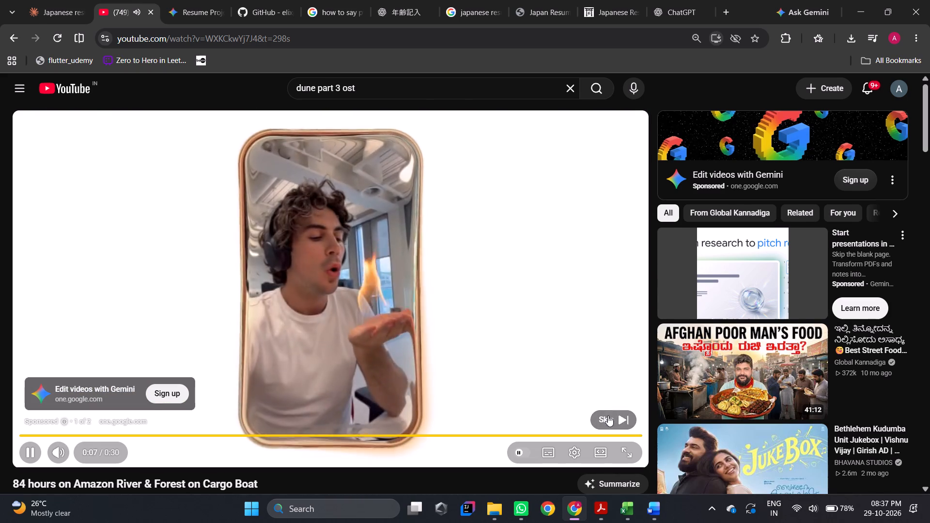